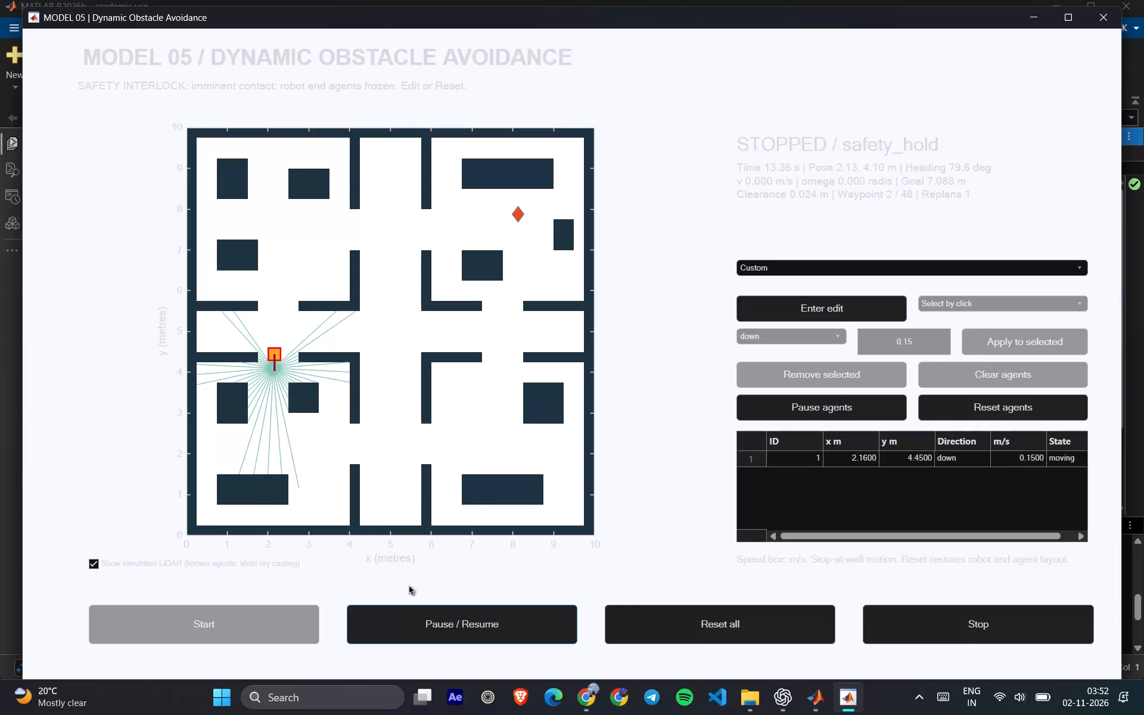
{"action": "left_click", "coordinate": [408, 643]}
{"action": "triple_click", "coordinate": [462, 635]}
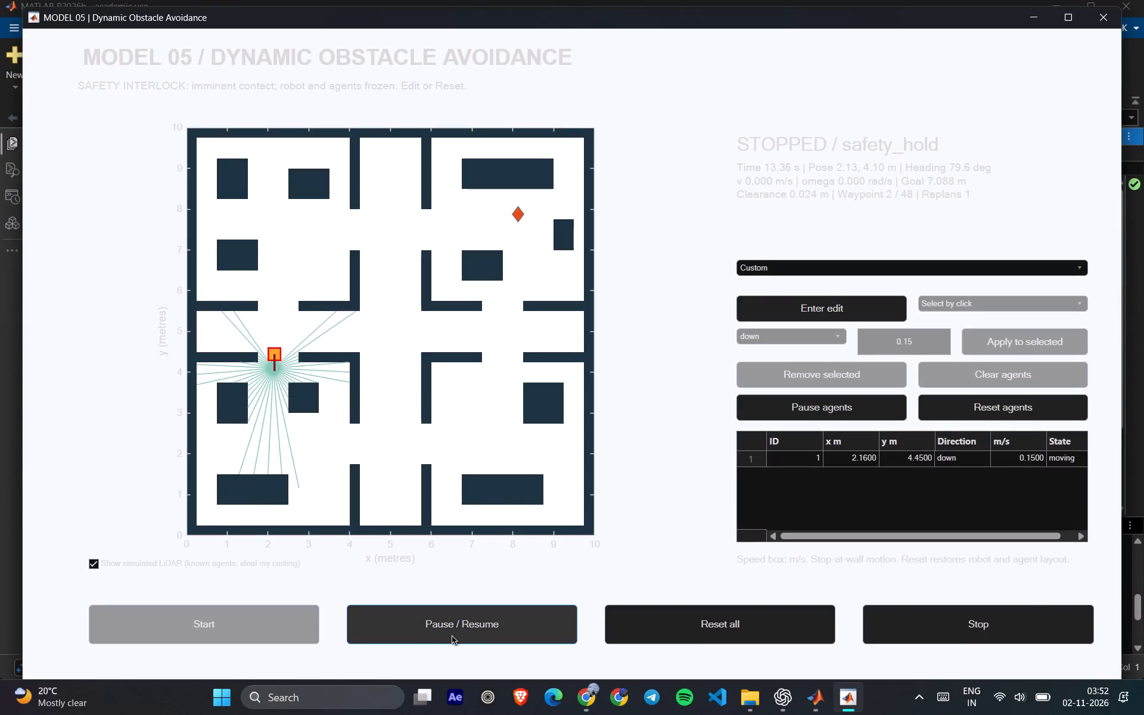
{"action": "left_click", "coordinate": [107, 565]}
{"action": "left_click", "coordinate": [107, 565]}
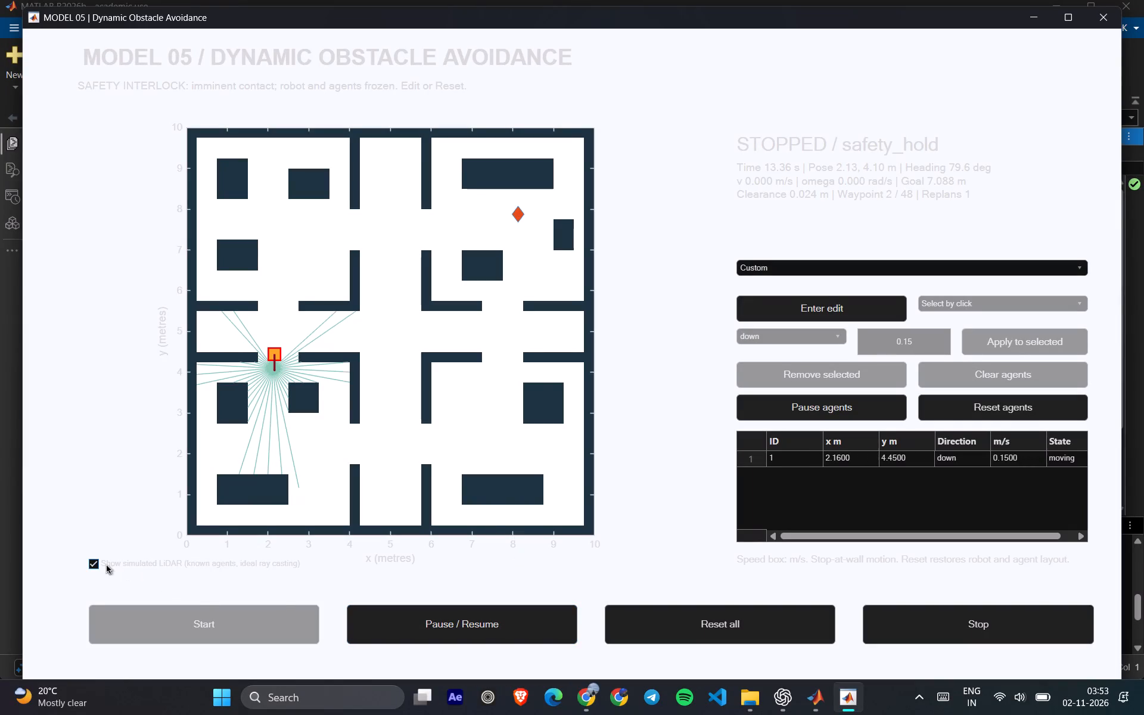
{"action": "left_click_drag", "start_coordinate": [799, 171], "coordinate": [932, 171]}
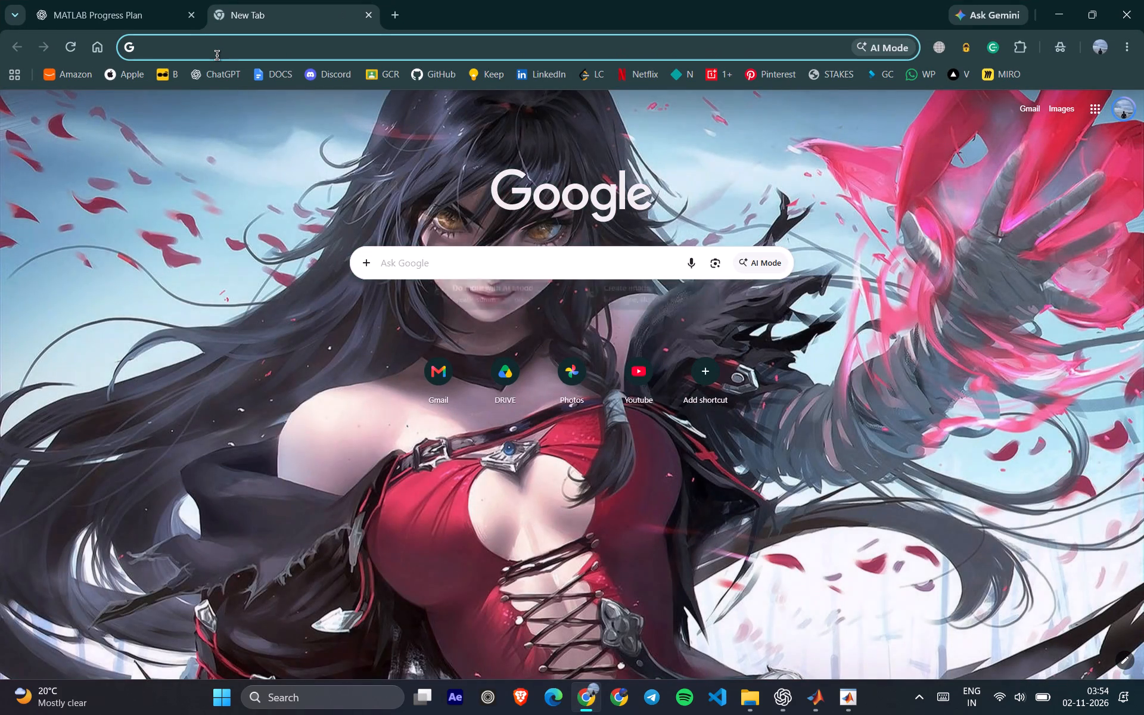
{"action": "left_click", "coordinate": [253, 75]}
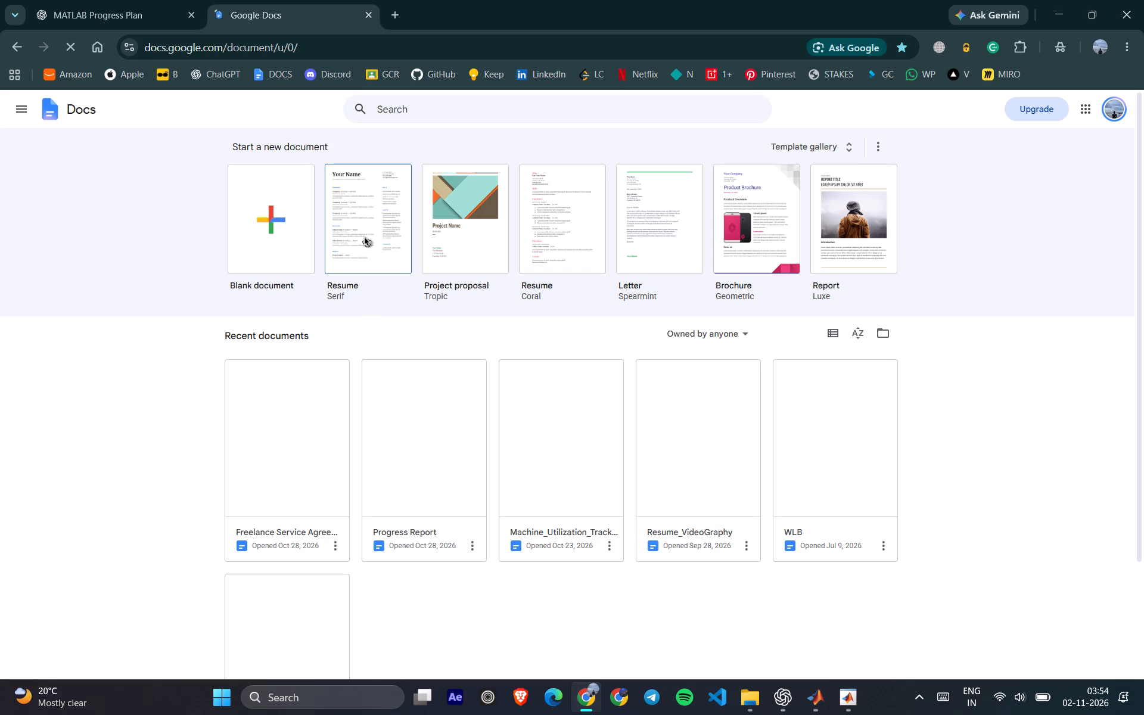
{"action": "scroll", "coordinate": [388, 562], "scroll_direction": "down", "scroll_amount": 3}
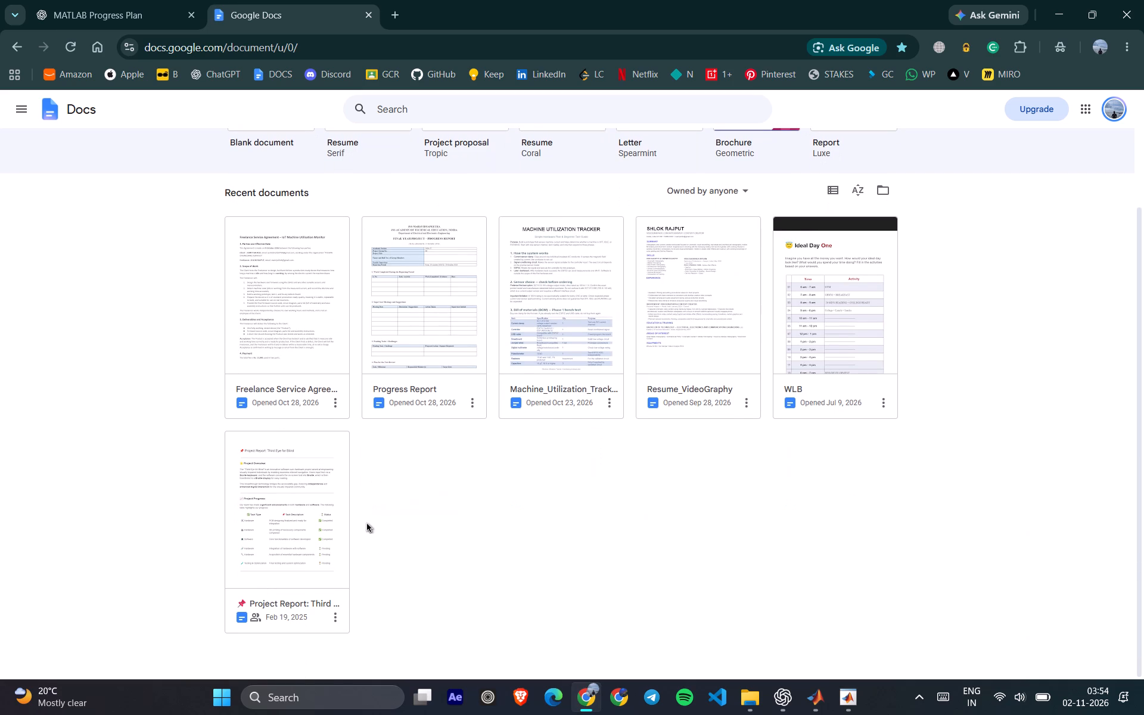
{"action": "left_click", "coordinate": [381, 306]}
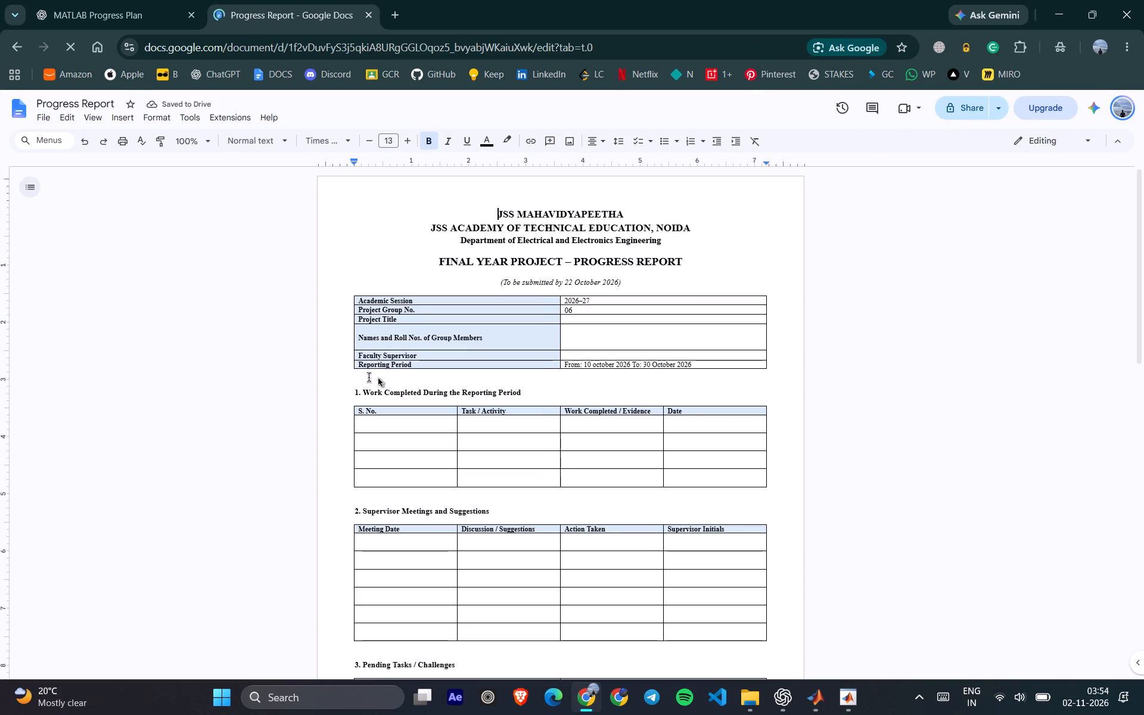
Read through the Progress Report form, from its header table to the supervisor's review and approval section.
{"action": "scroll", "coordinate": [226, 294], "scroll_direction": "down", "scroll_amount": 5}
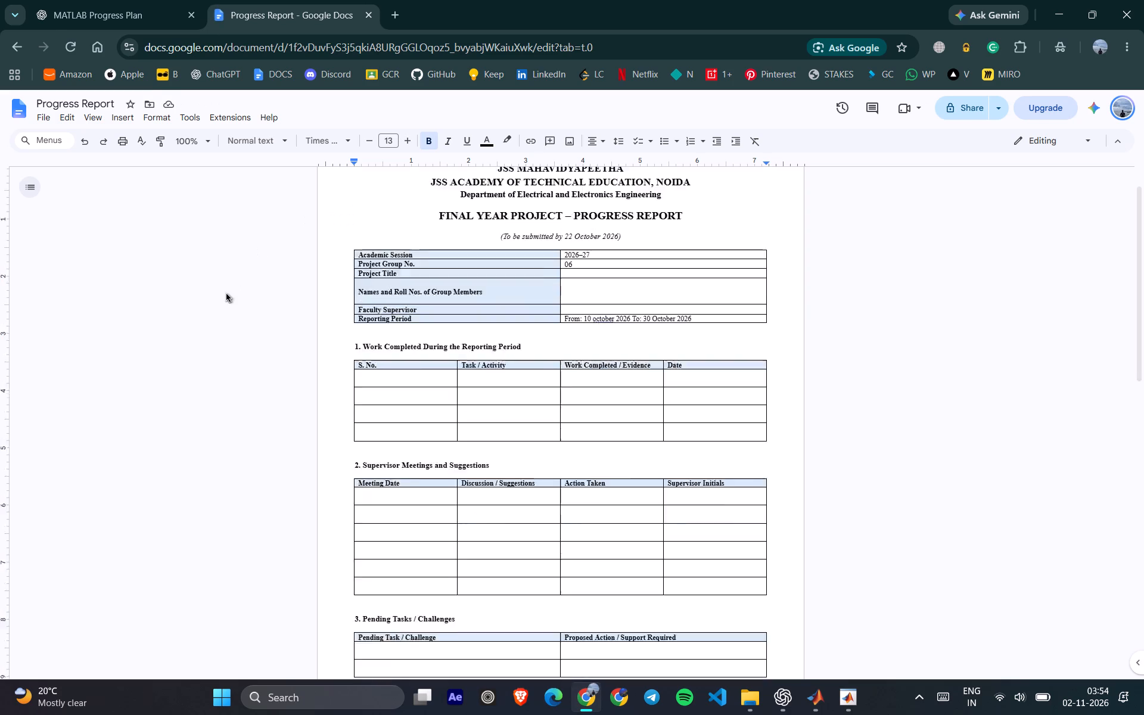
{"action": "scroll", "coordinate": [226, 294], "scroll_direction": "down", "scroll_amount": 8}
{"action": "scroll", "coordinate": [227, 294], "scroll_direction": "up", "scroll_amount": 2}
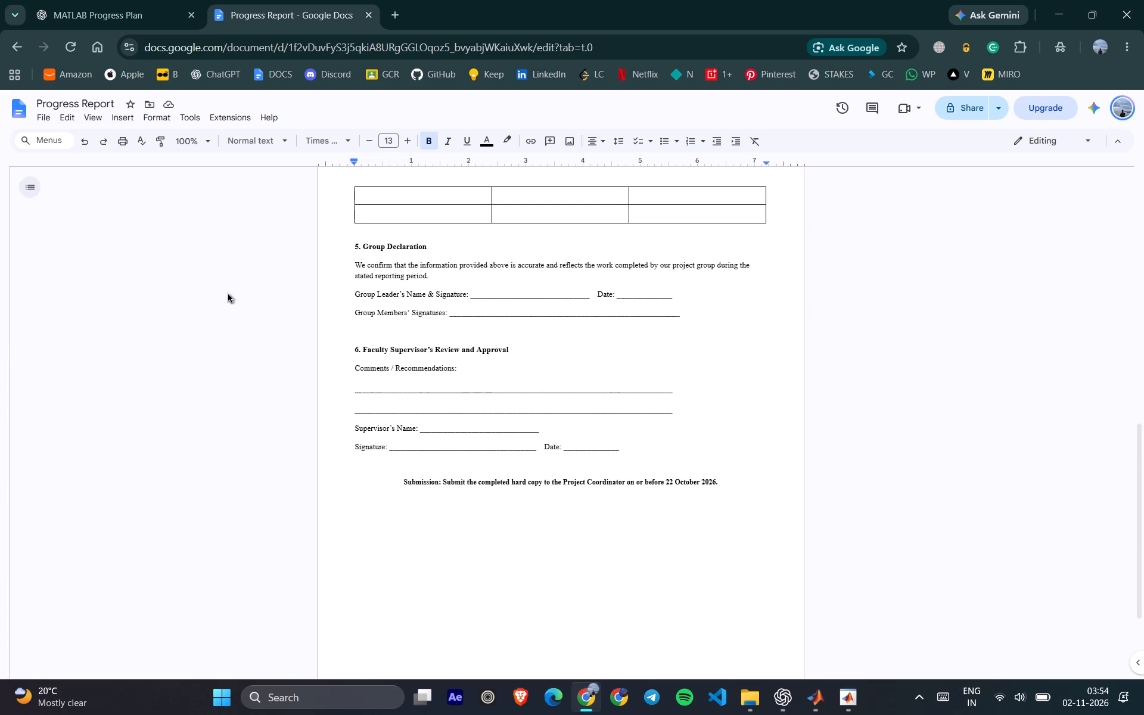
{"action": "scroll", "coordinate": [281, 431], "scroll_direction": "left", "scroll_amount": 1}
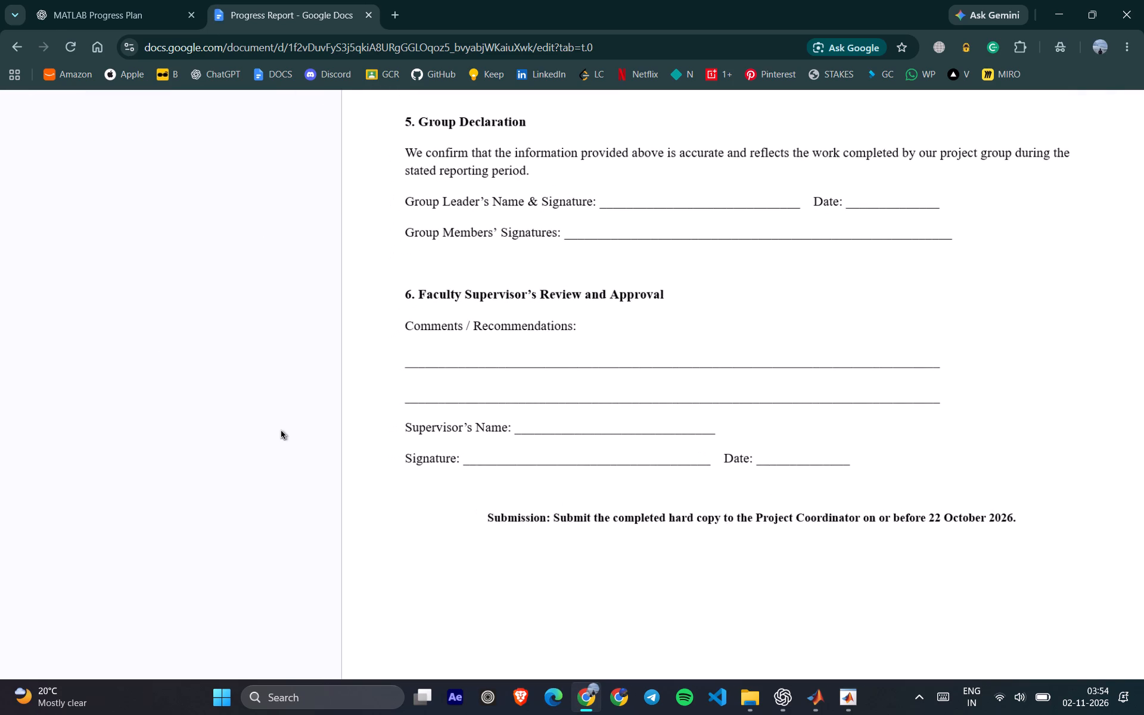
{"action": "scroll", "coordinate": [281, 431], "scroll_direction": "left", "scroll_amount": 2}
{"action": "scroll", "coordinate": [281, 431], "scroll_direction": "up", "scroll_amount": 8}
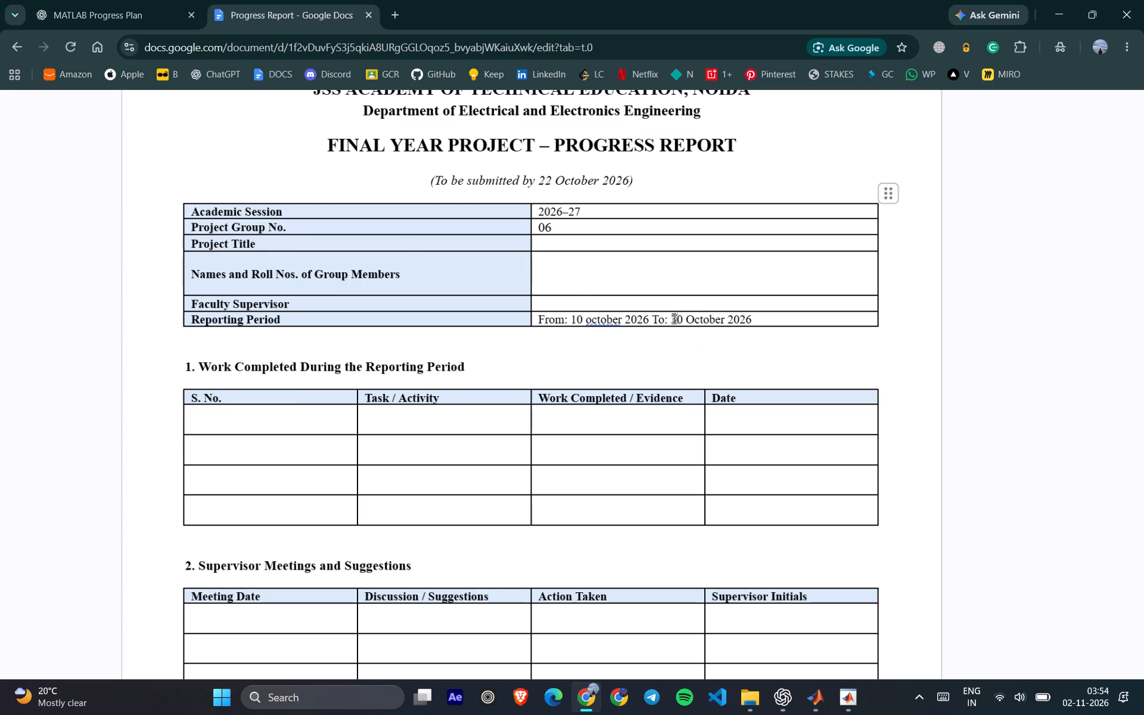
Set the end date of the Reporting Period in the header table to 2 November 2026.
{"action": "left_click", "coordinate": [680, 318]}
{"action": "key", "text": "BackSpace"}
{"action": "key", "text": "BackSpace"}
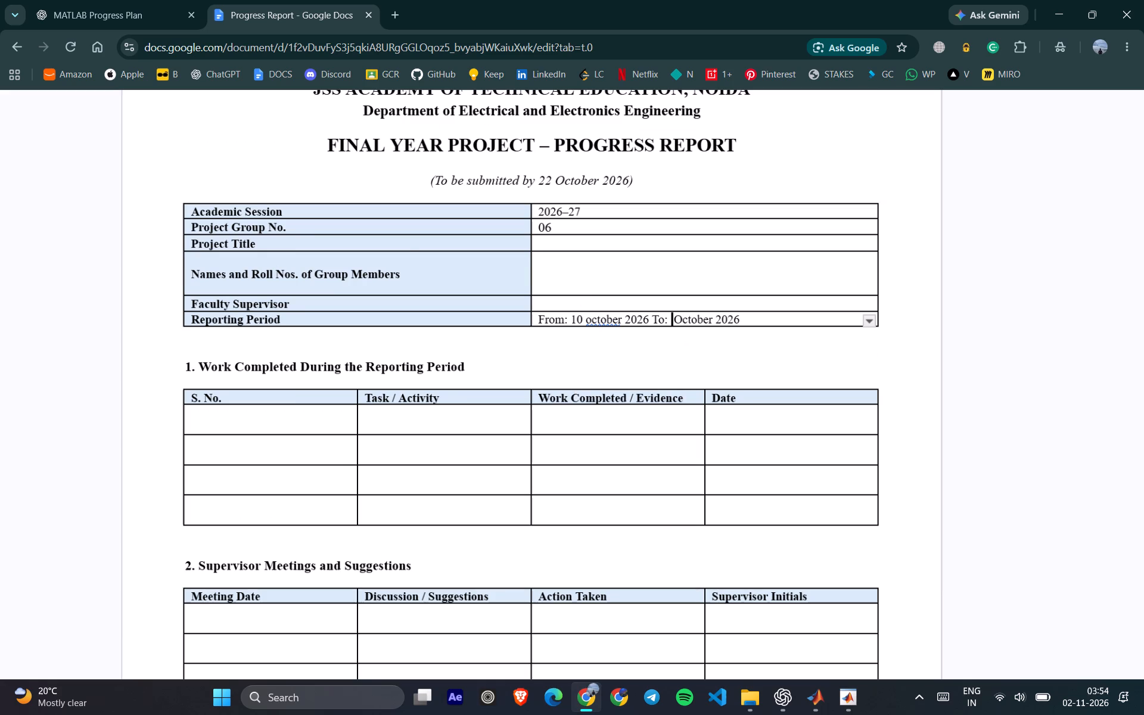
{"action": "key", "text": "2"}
{"action": "key", "text": "Right"}
{"action": "key", "text": "Right"}
{"action": "key", "text": "Right"}
{"action": "key", "text": "Right"}
{"action": "key", "text": "Right"}
{"action": "key", "text": "Right"}
{"action": "key", "text": "Right"}
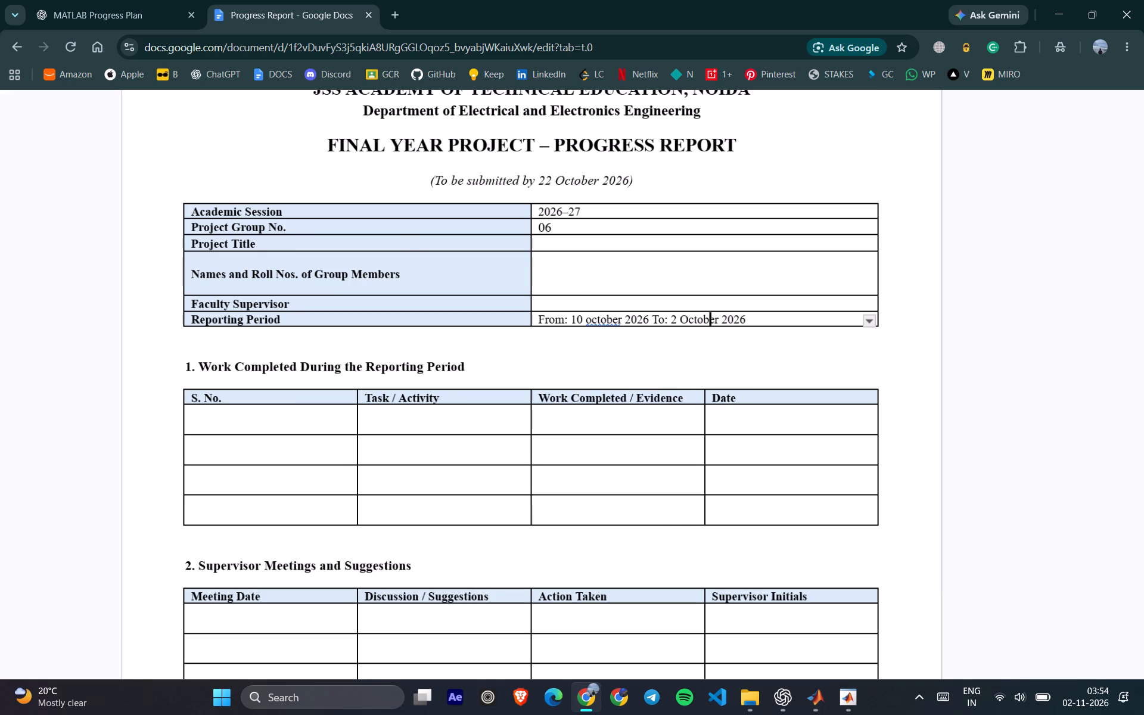
{"action": "key", "text": "BackSpace"}
{"action": "key", "text": "BackSpace"}
{"action": "key", "text": "BackSpace"}
{"action": "key", "text": "BackSpace"}
{"action": "key", "text": "BackSpace"}
{"action": "key", "text": "BackSpace"}
{"action": "key", "text": "BackSpace"}
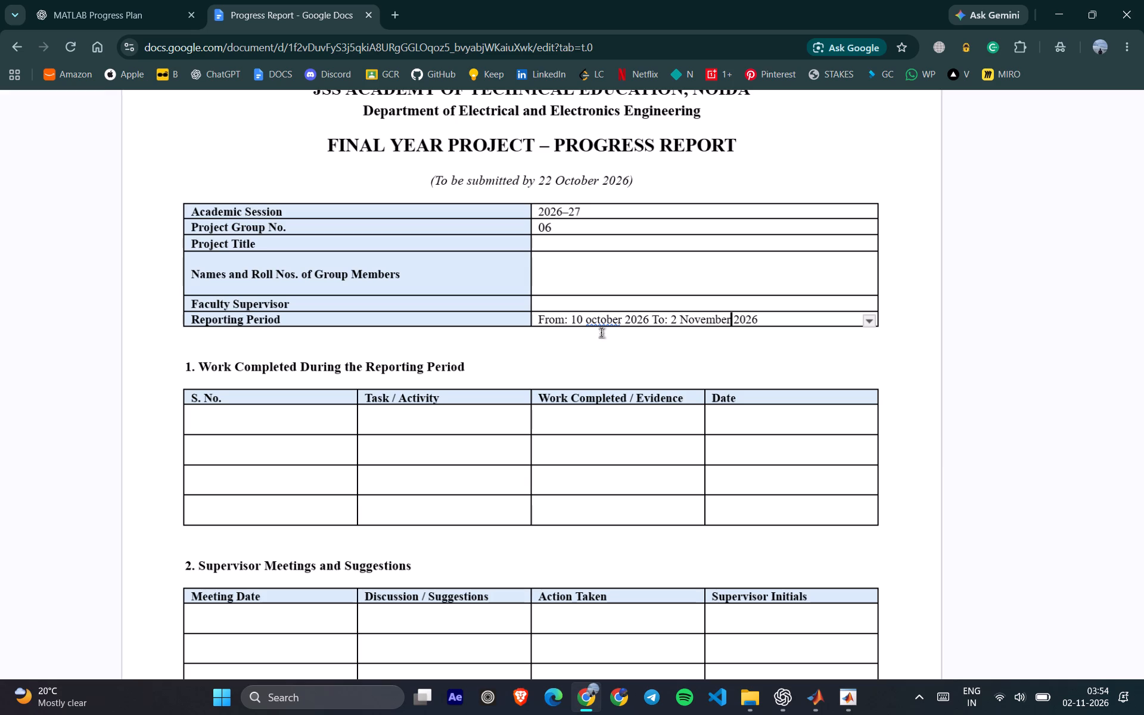
Go through the empty fields of the Progress Report, from the header table to the supervisor's approval section, examining what has to be filled in.
{"action": "left_click", "coordinate": [556, 248]}
{"action": "left_click", "coordinate": [552, 260]}
{"action": "scroll", "coordinate": [563, 312], "scroll_direction": "down", "scroll_amount": 1}
{"action": "left_click", "coordinate": [250, 344]}
{"action": "left_click", "coordinate": [275, 381]}
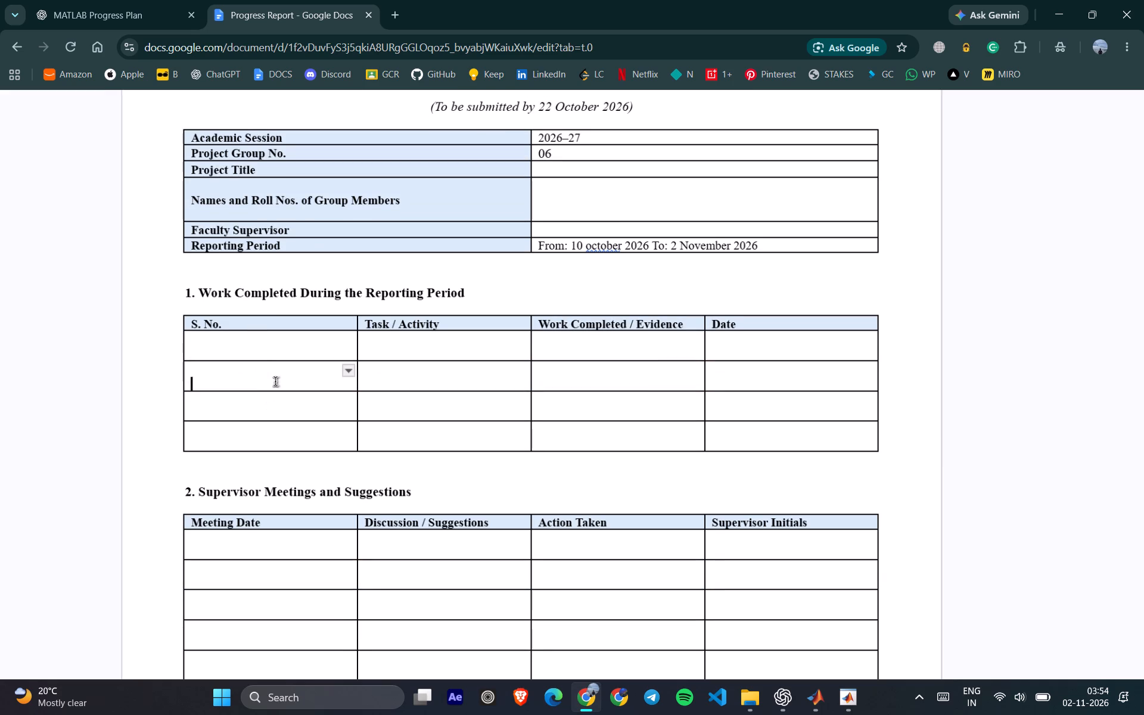
{"action": "left_click", "coordinate": [268, 408]}
{"action": "left_click", "coordinate": [261, 446]}
{"action": "scroll", "coordinate": [264, 440], "scroll_direction": "down", "scroll_amount": 4}
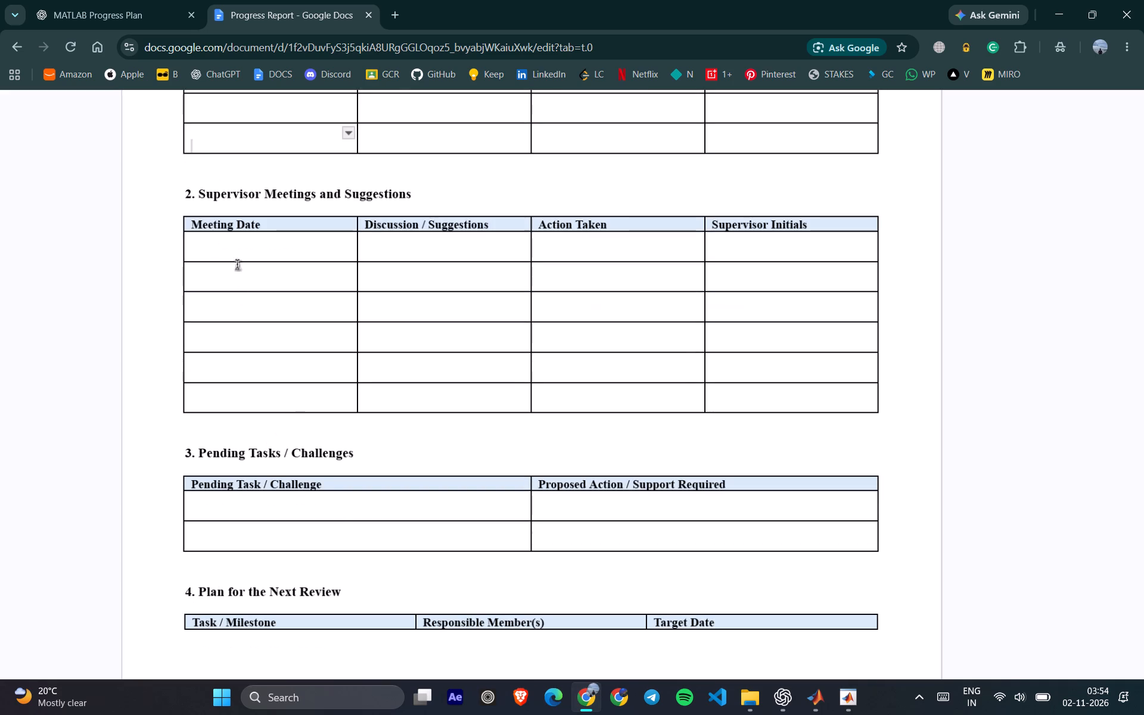
{"action": "left_click", "coordinate": [235, 257]}
{"action": "left_click", "coordinate": [228, 273]}
{"action": "left_click", "coordinate": [223, 297]}
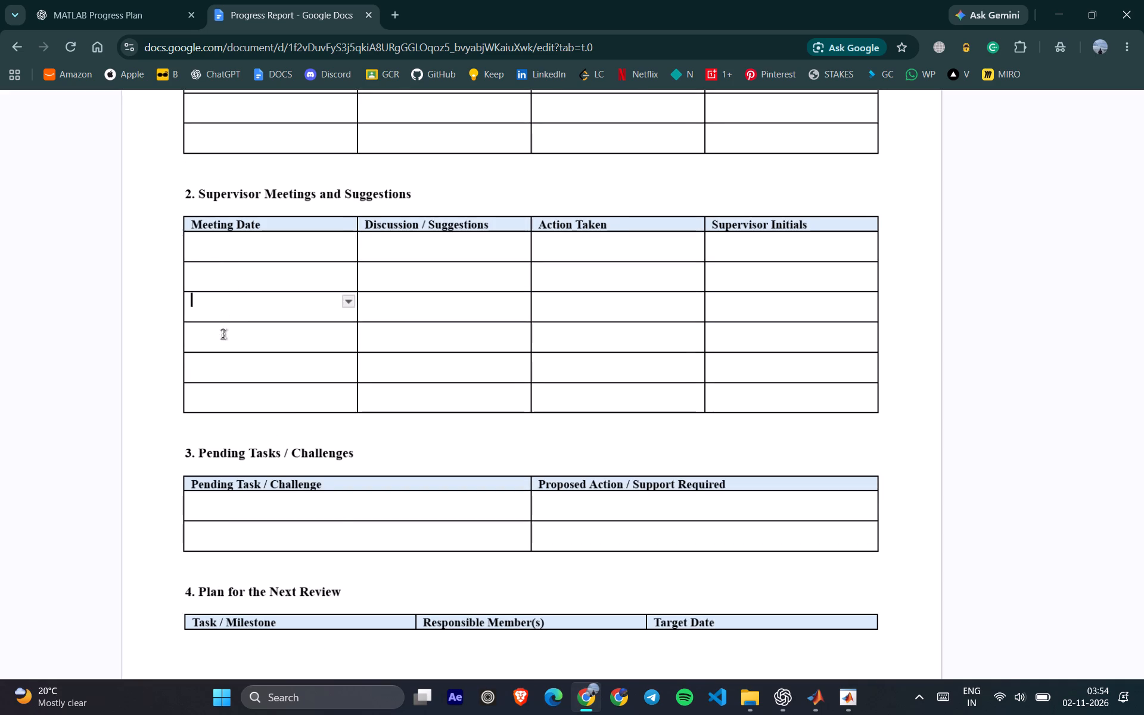
{"action": "left_click", "coordinate": [223, 334]}
{"action": "left_click", "coordinate": [229, 369]}
{"action": "left_click", "coordinate": [231, 397]}
{"action": "scroll", "coordinate": [360, 381], "scroll_direction": "down", "scroll_amount": 1}
{"action": "scroll", "coordinate": [435, 453], "scroll_direction": "down", "scroll_amount": 2}
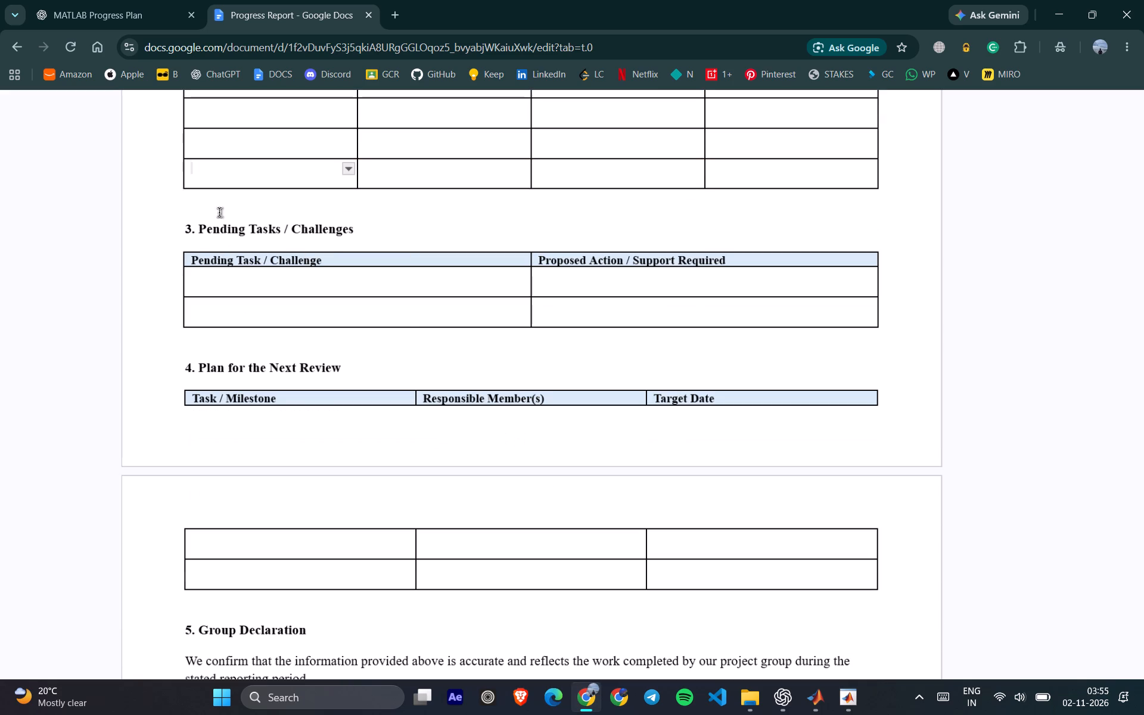
{"action": "scroll", "coordinate": [382, 423], "scroll_direction": "down", "scroll_amount": 3}
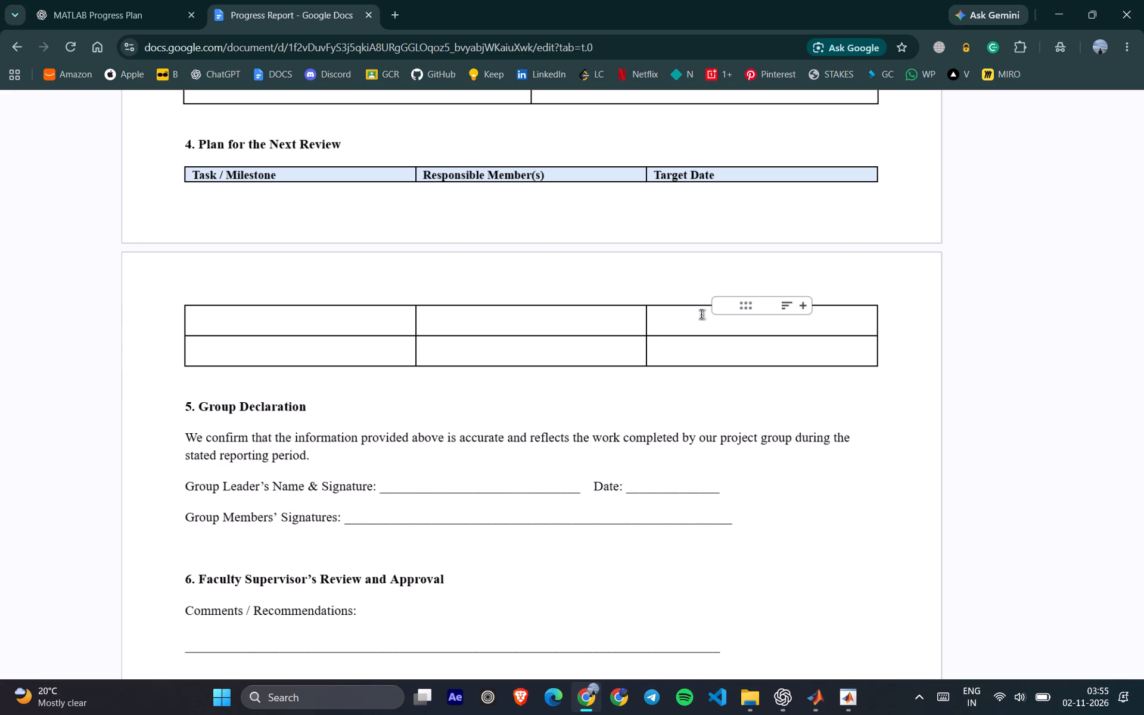
{"action": "scroll", "coordinate": [704, 314], "scroll_direction": "down", "scroll_amount": 8}
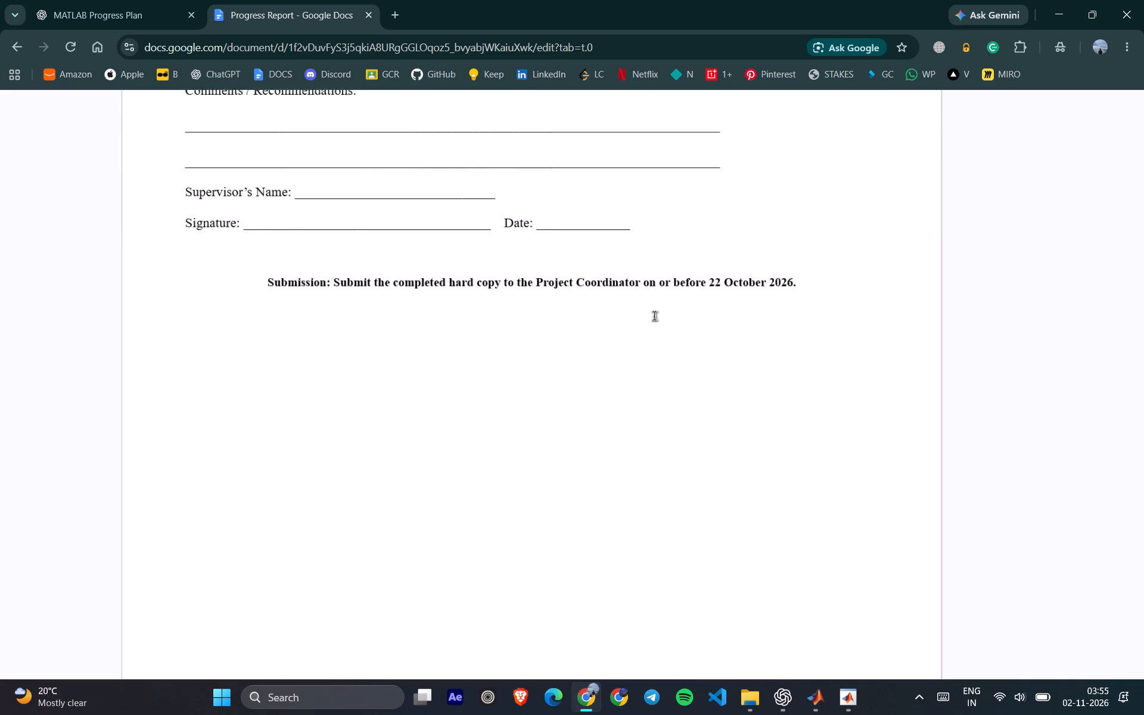
{"action": "scroll", "coordinate": [653, 316], "scroll_direction": "up", "scroll_amount": 12}
{"action": "scroll", "coordinate": [653, 316], "scroll_direction": "down", "scroll_amount": 2}
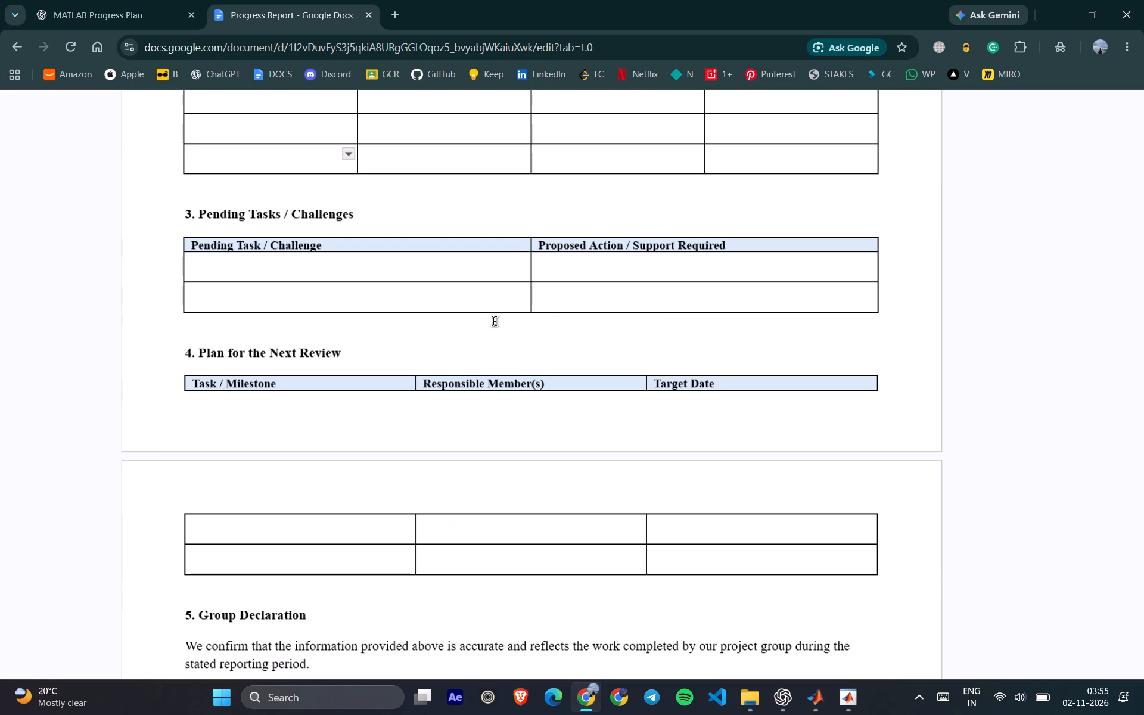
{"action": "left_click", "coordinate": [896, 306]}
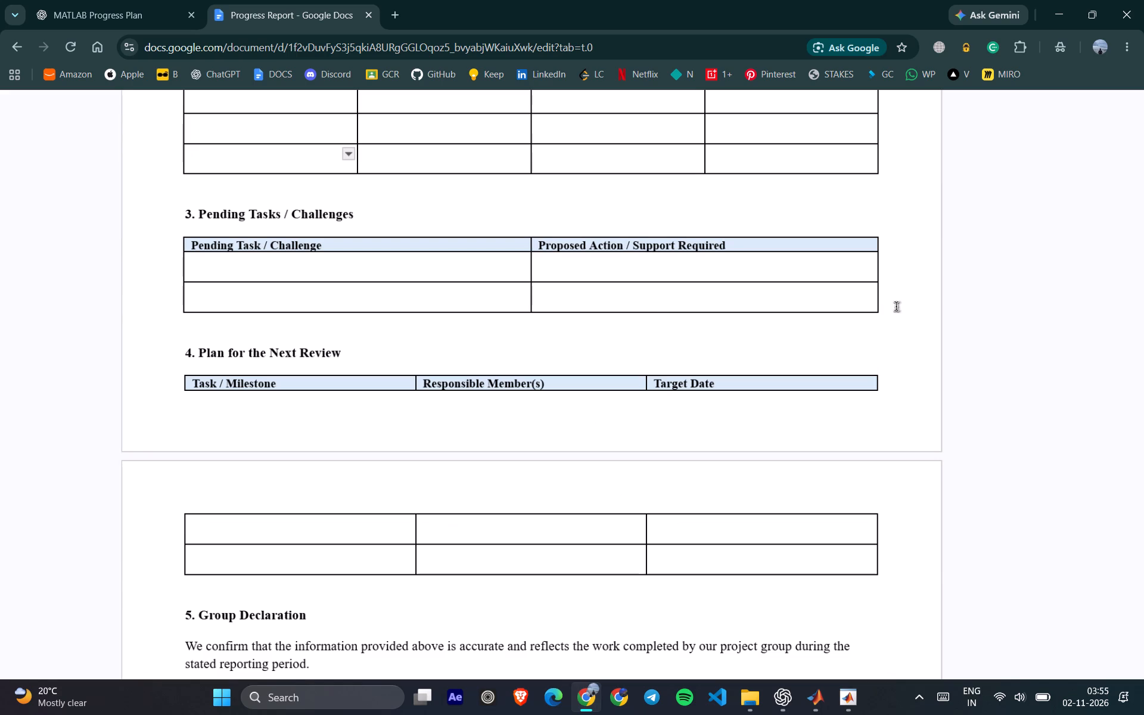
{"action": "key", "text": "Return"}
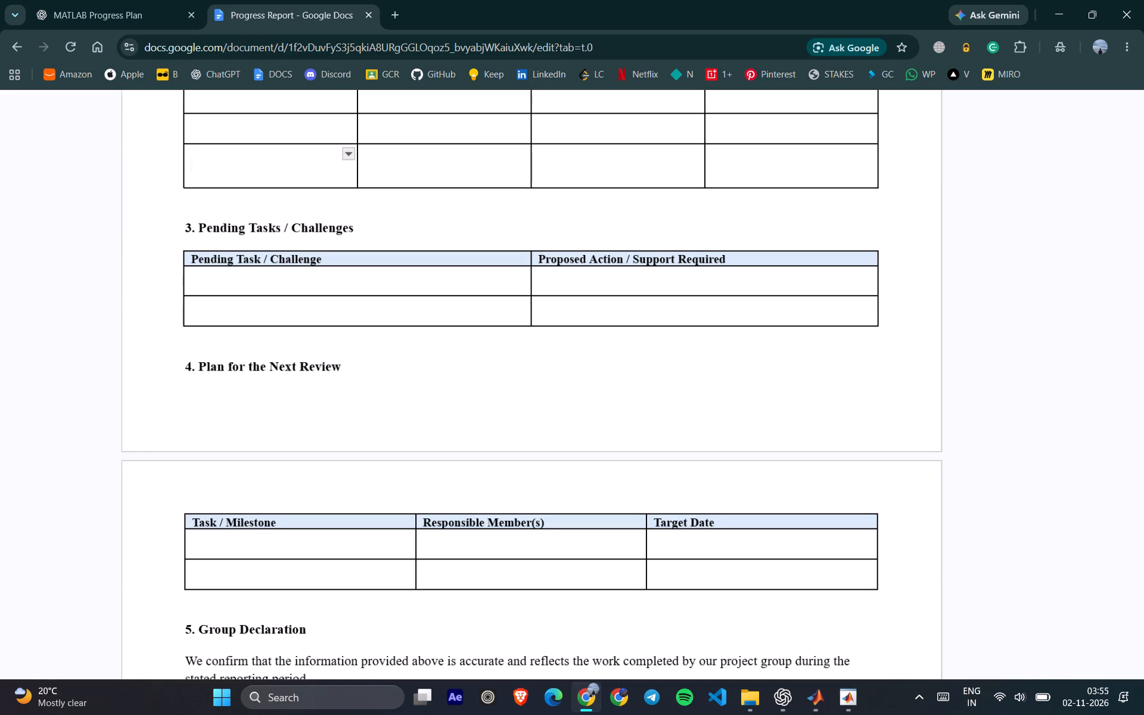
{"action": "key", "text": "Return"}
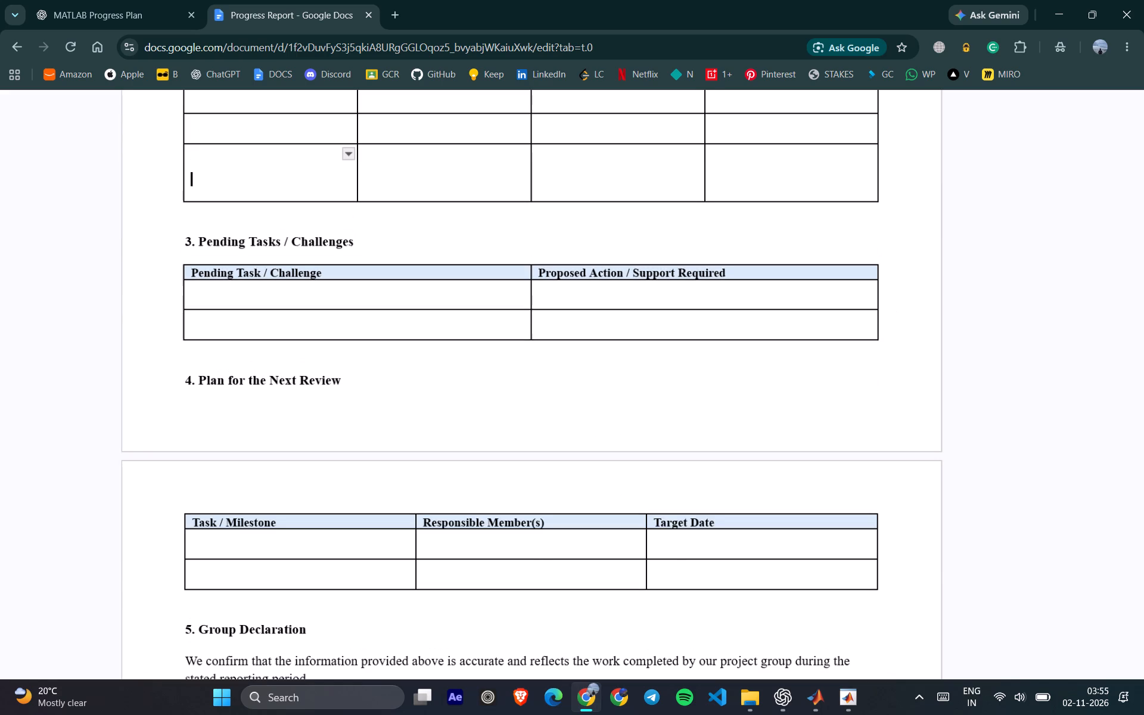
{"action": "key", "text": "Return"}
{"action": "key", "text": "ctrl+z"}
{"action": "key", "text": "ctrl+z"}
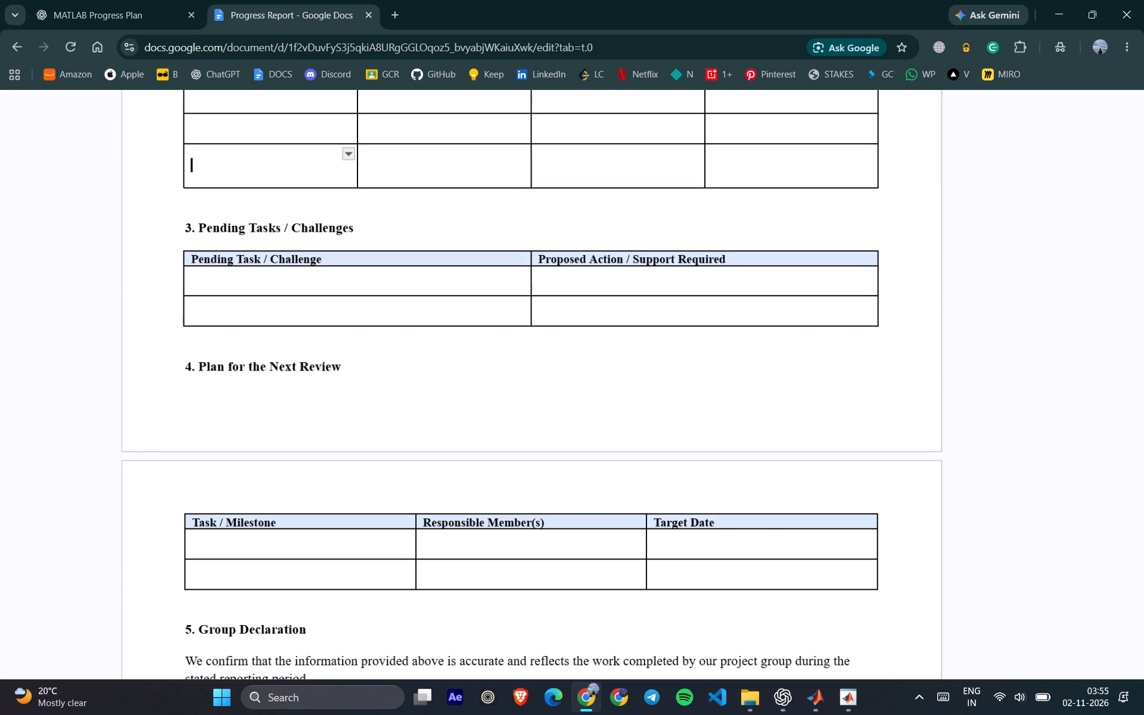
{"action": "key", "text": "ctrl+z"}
Insert blank lines below the Pending Tasks / Challenges table to move the "4. Plan for the Next Review" heading and table onto page 2.
{"action": "left_click", "coordinate": [567, 337]}
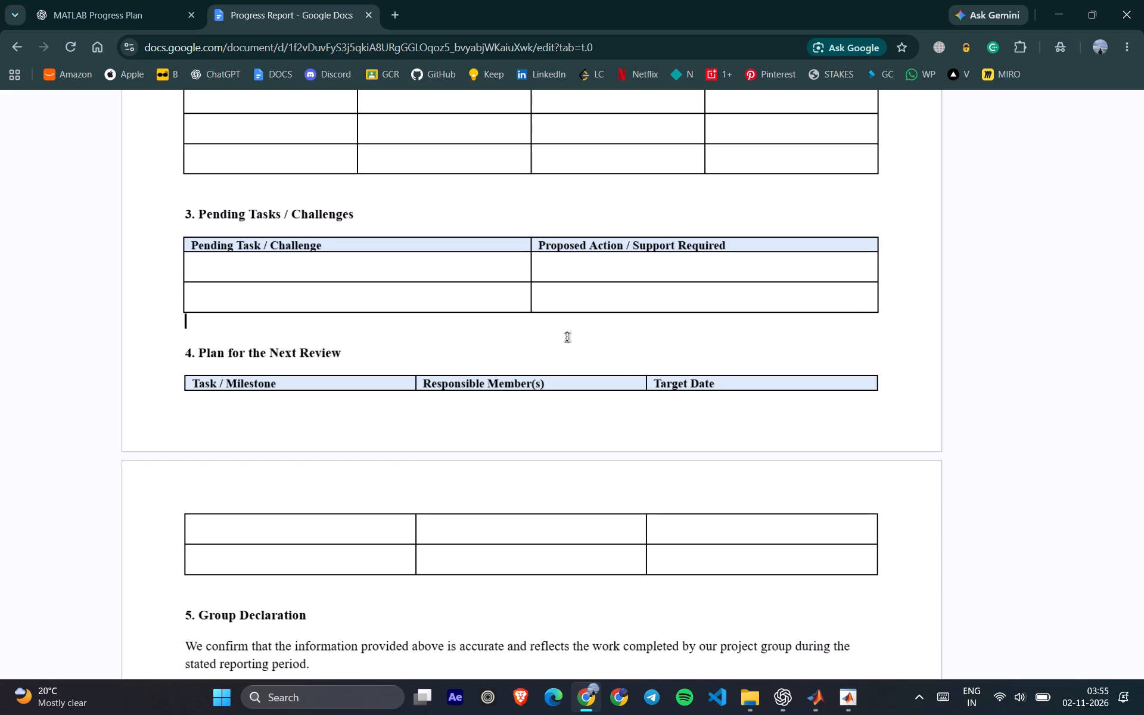
{"action": "key", "text": "Return"}
{"action": "key", "text": "Return"}
{"action": "key", "text": "Return"}
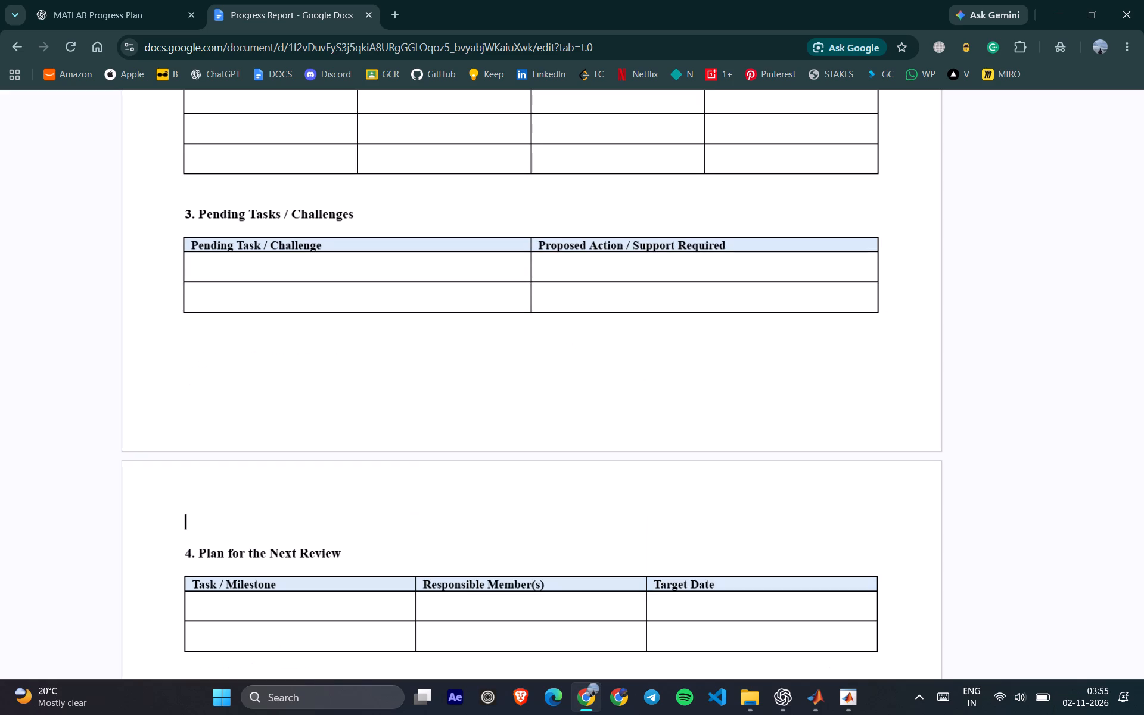
{"action": "key", "text": "BackSpace"}
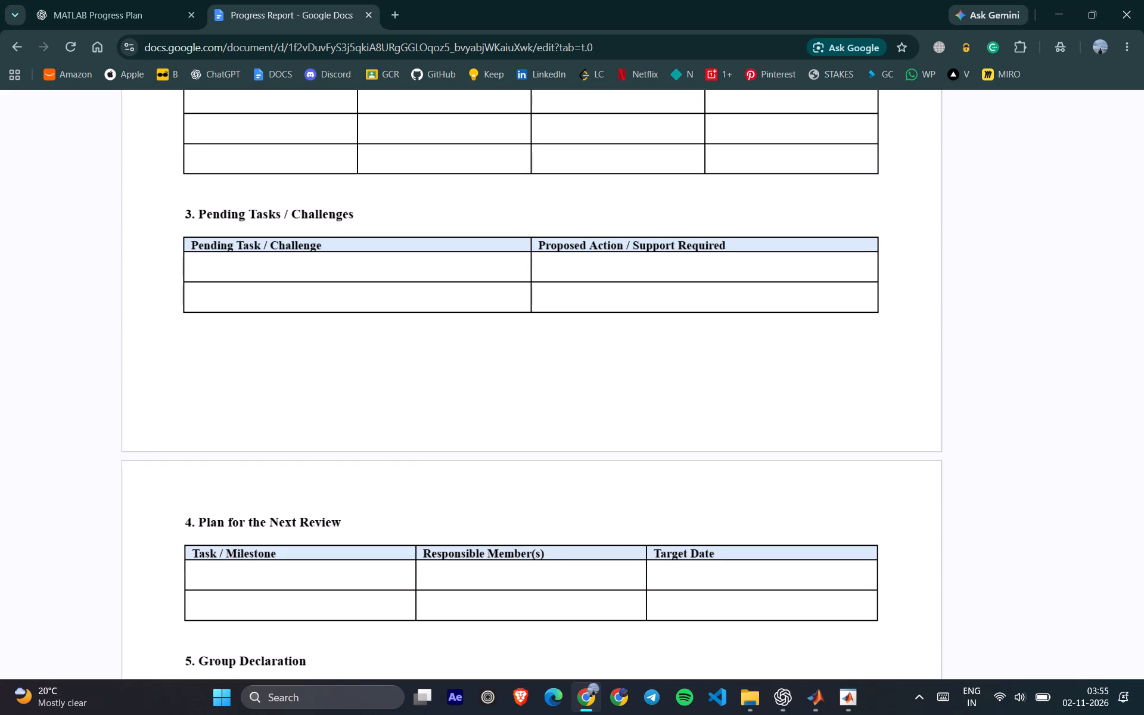
Review the layout of both report pages, from the header table to the submission note.
{"action": "scroll", "coordinate": [567, 337], "scroll_direction": "up", "scroll_amount": 4}
{"action": "scroll", "coordinate": [565, 321], "scroll_direction": "down", "scroll_amount": 9}
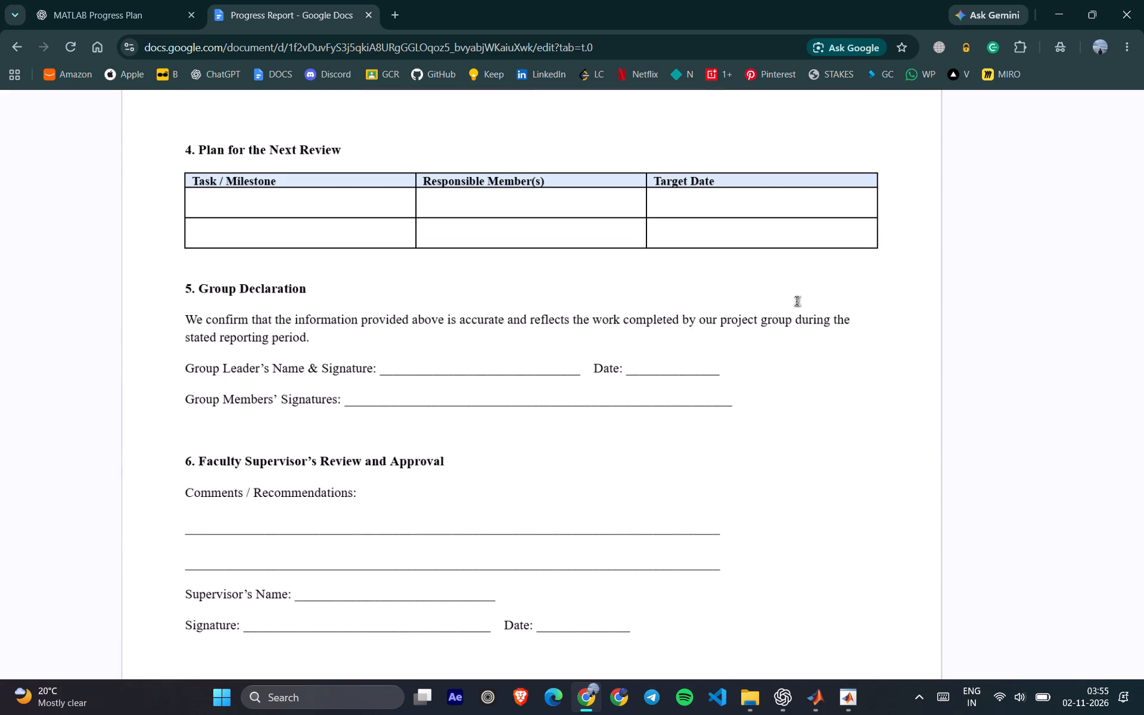
{"action": "scroll", "coordinate": [1026, 329], "scroll_direction": "down", "scroll_amount": 4}
{"action": "left_click", "coordinate": [1026, 329]}
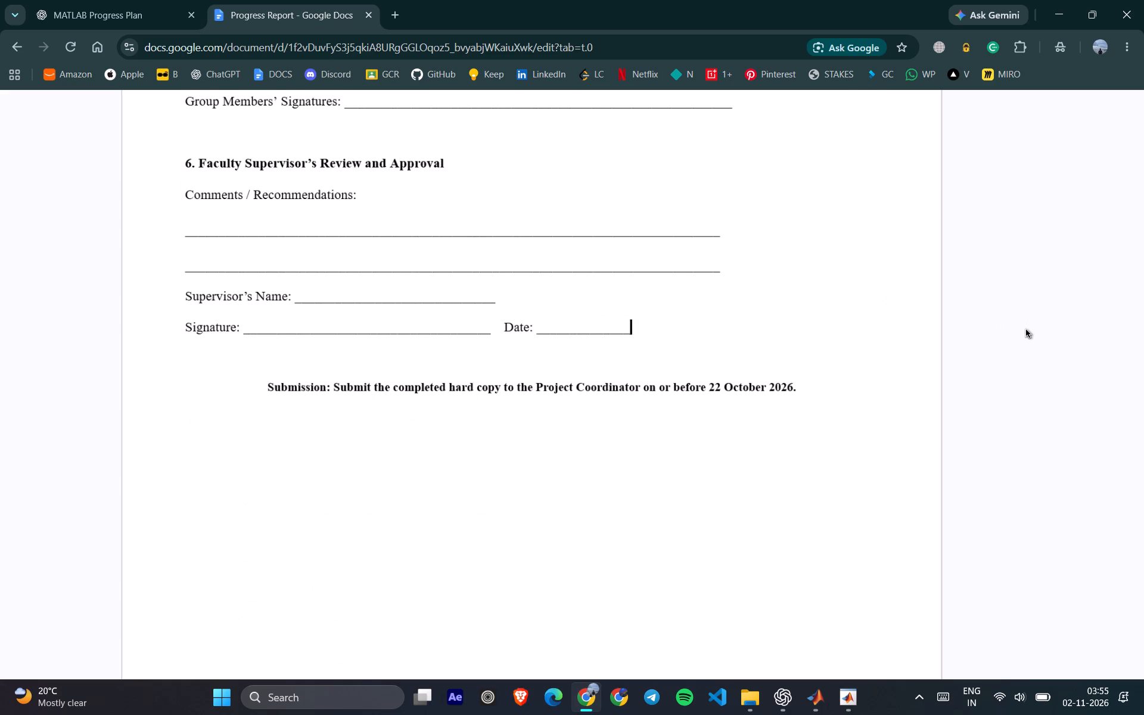
{"action": "scroll", "coordinate": [1026, 329], "scroll_direction": "up", "scroll_amount": 20}
{"action": "scroll", "coordinate": [1026, 329], "scroll_direction": "up", "scroll_amount": 2}
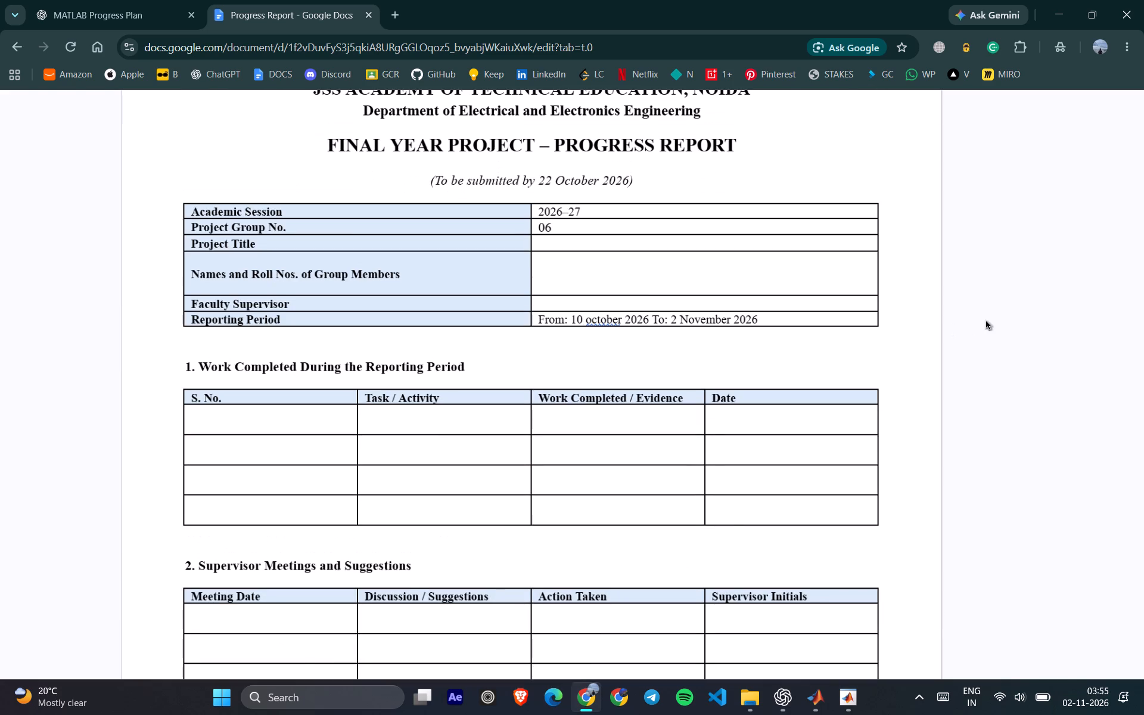
{"action": "scroll", "coordinate": [857, 343], "scroll_direction": "down", "scroll_amount": 12}
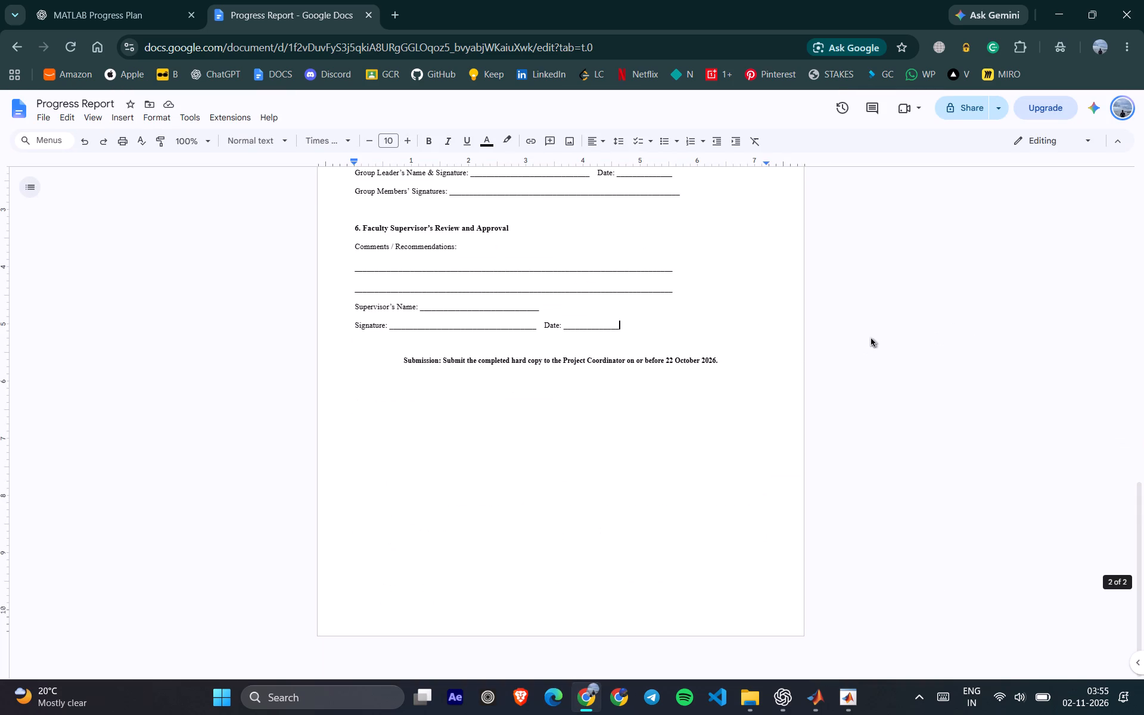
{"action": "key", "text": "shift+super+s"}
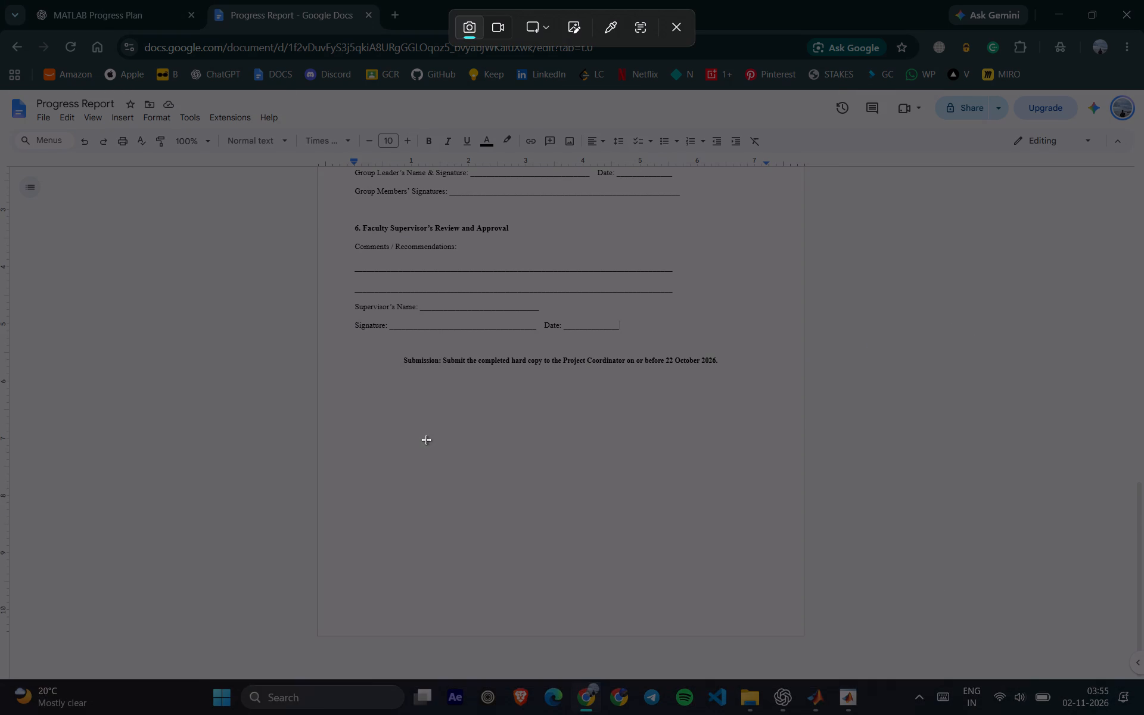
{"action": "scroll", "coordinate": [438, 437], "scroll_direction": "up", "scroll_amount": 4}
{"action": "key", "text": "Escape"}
{"action": "scroll", "coordinate": [511, 353], "scroll_direction": "up", "scroll_amount": 9}
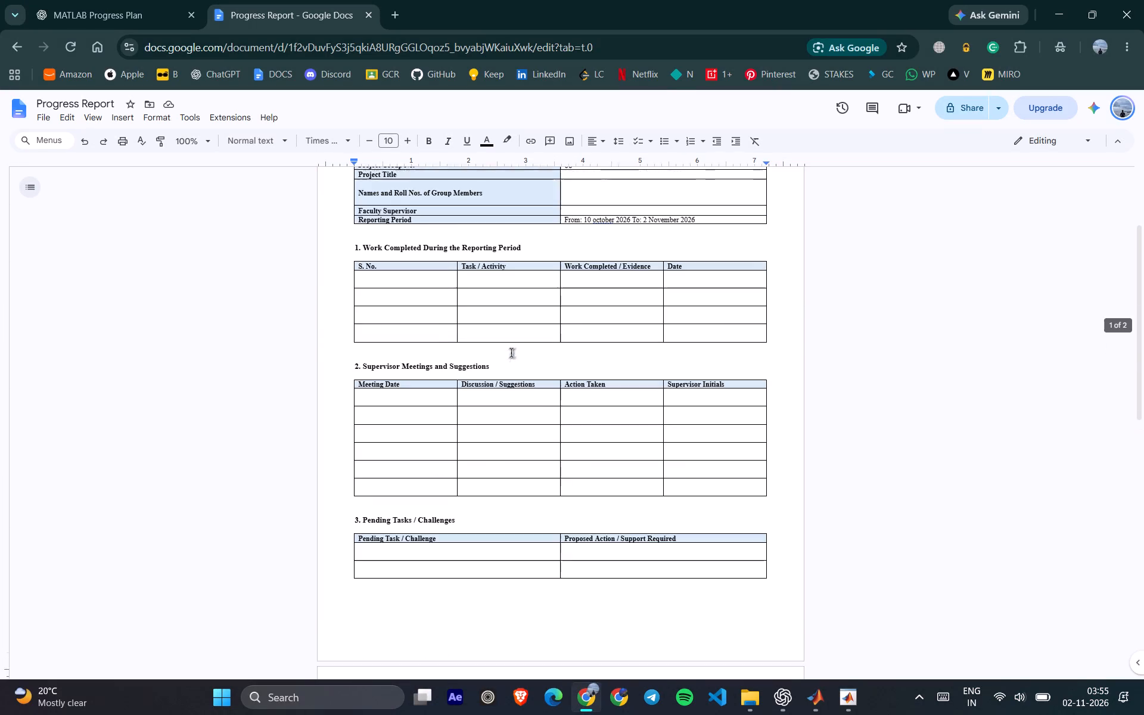
{"action": "scroll", "coordinate": [511, 353], "scroll_direction": "up", "scroll_amount": 2}
{"action": "scroll", "coordinate": [511, 353], "scroll_direction": "down", "scroll_amount": 1}
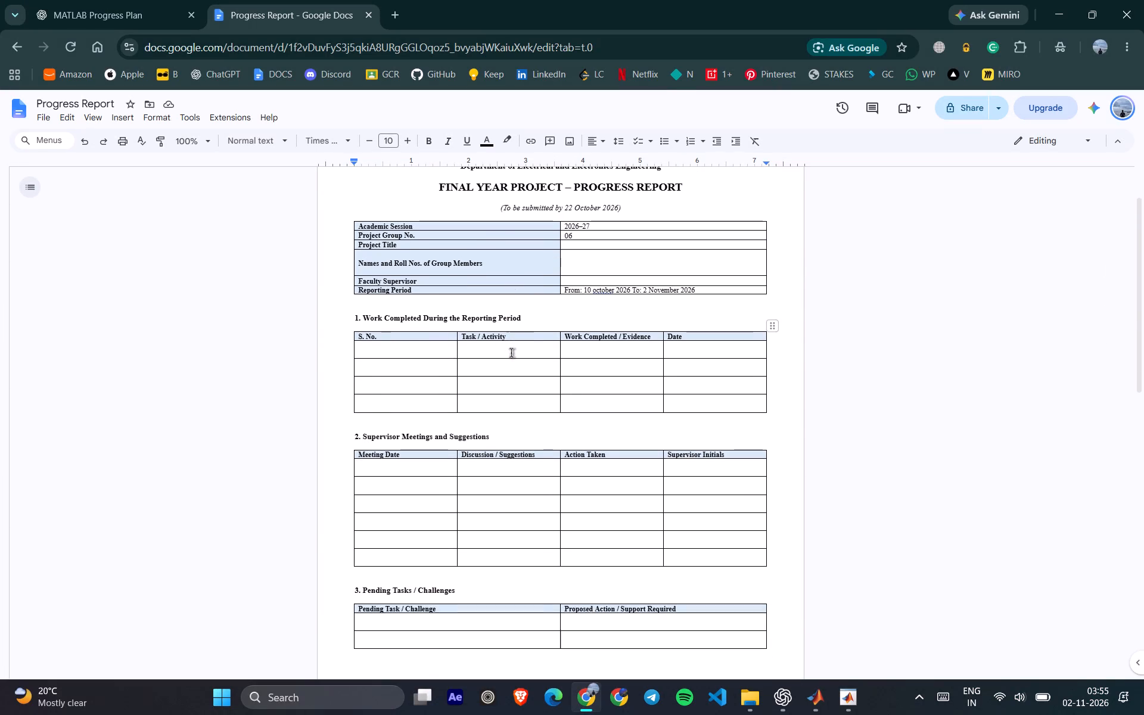
{"action": "scroll", "coordinate": [506, 355], "scroll_direction": "down", "scroll_amount": 1}
{"action": "scroll", "coordinate": [506, 355], "scroll_direction": "up", "scroll_amount": 1}
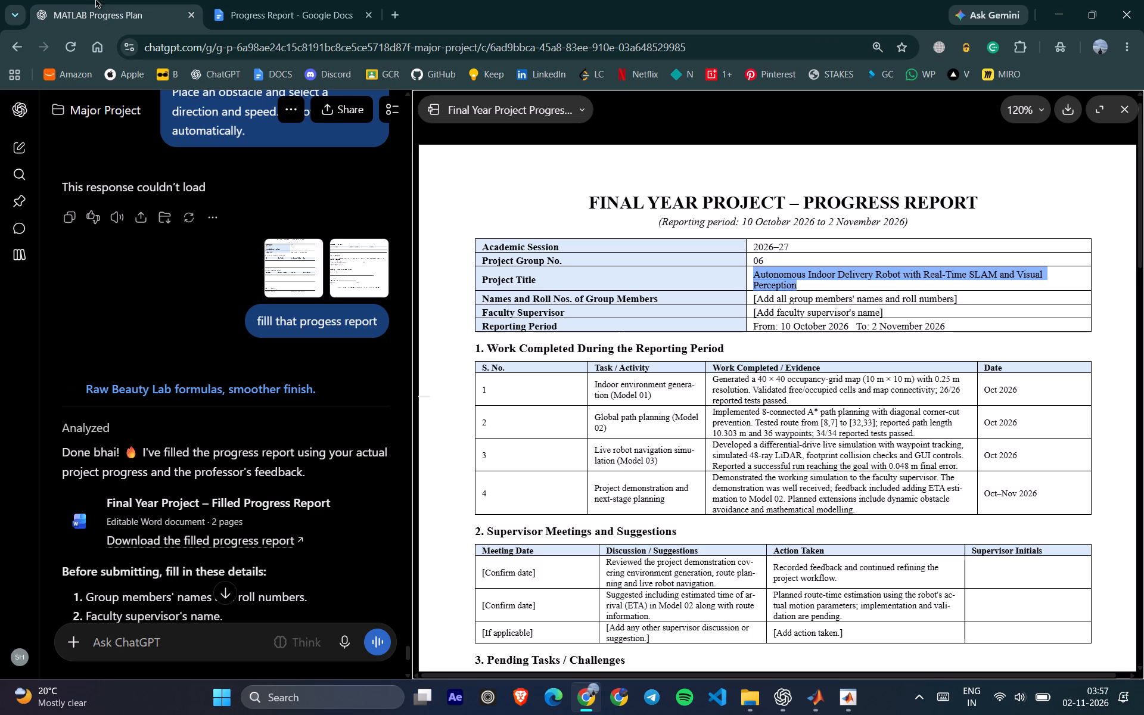
{"action": "left_click", "coordinate": [300, 0]}
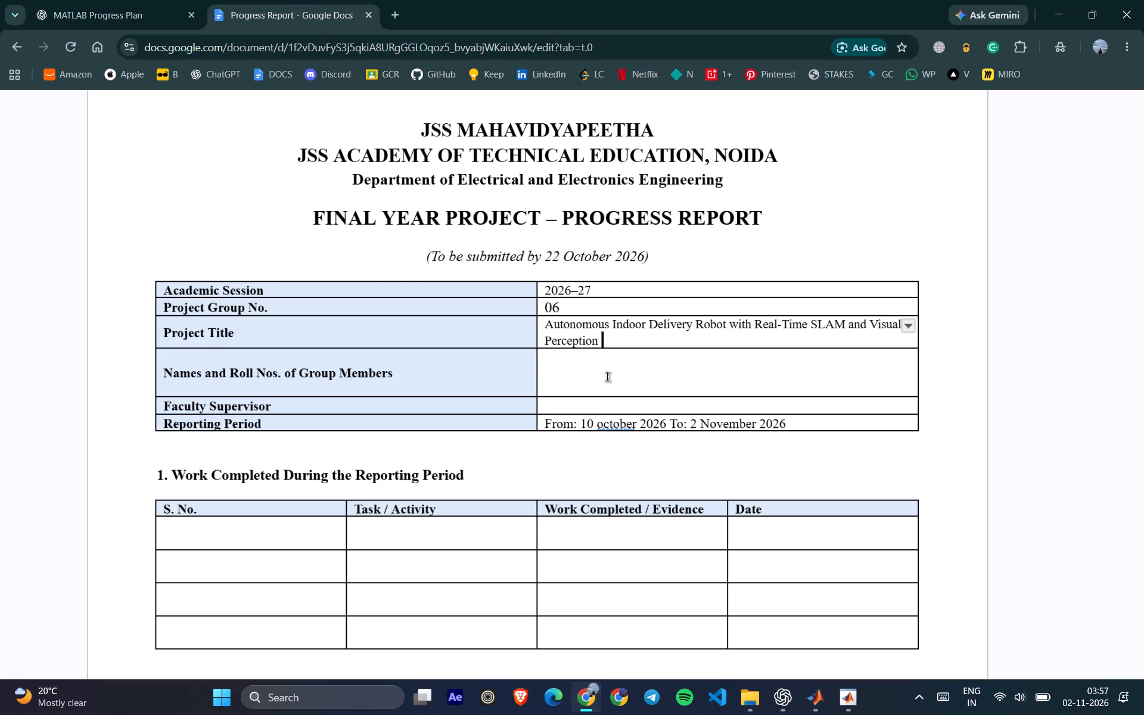
{"action": "left_click", "coordinate": [573, 366]}
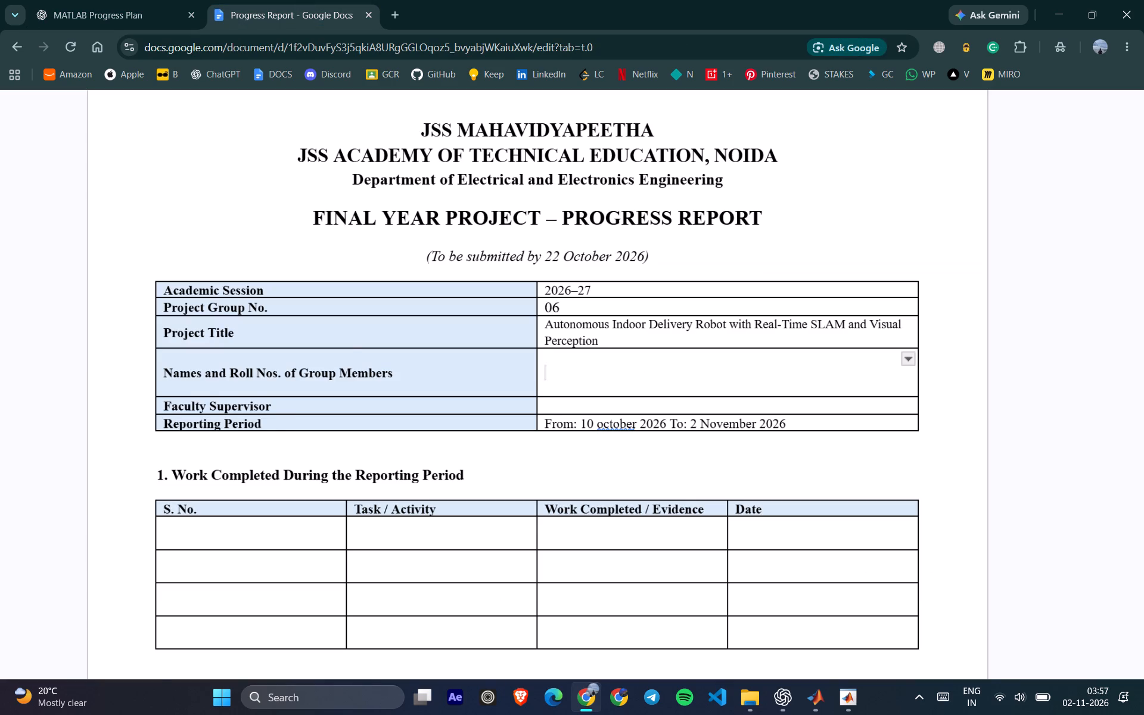
{"action": "key", "text": "BackSpace"}
{"action": "key", "text": "Return"}
{"action": "key", "text": "BackSpace"}
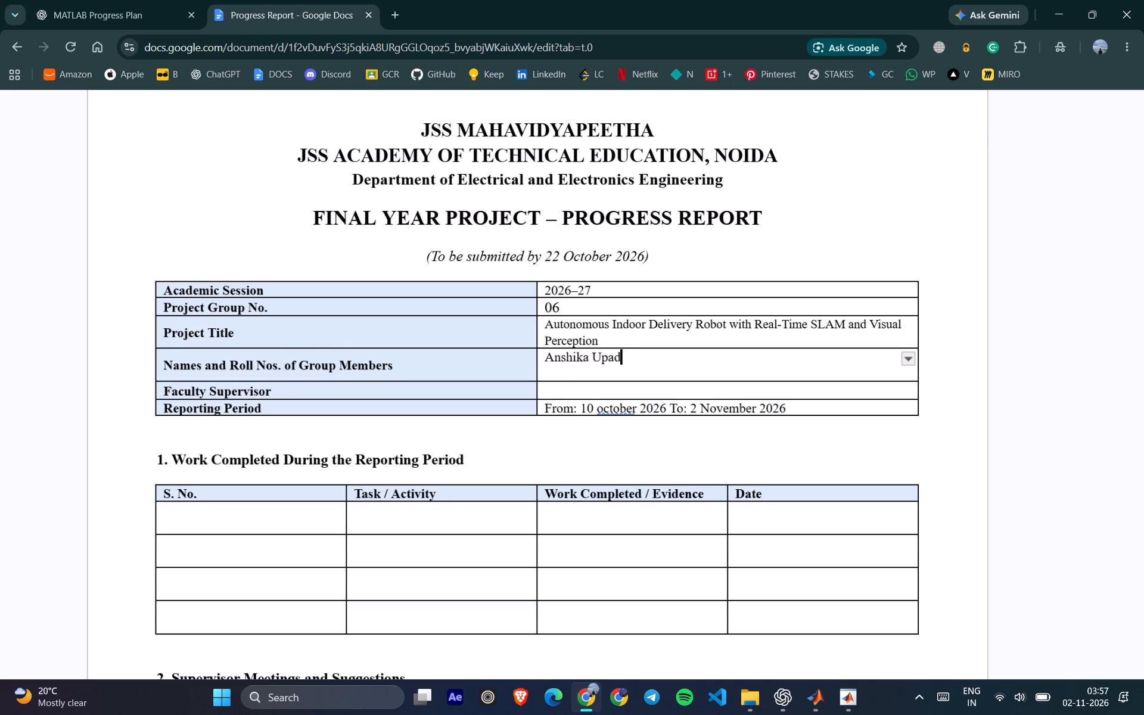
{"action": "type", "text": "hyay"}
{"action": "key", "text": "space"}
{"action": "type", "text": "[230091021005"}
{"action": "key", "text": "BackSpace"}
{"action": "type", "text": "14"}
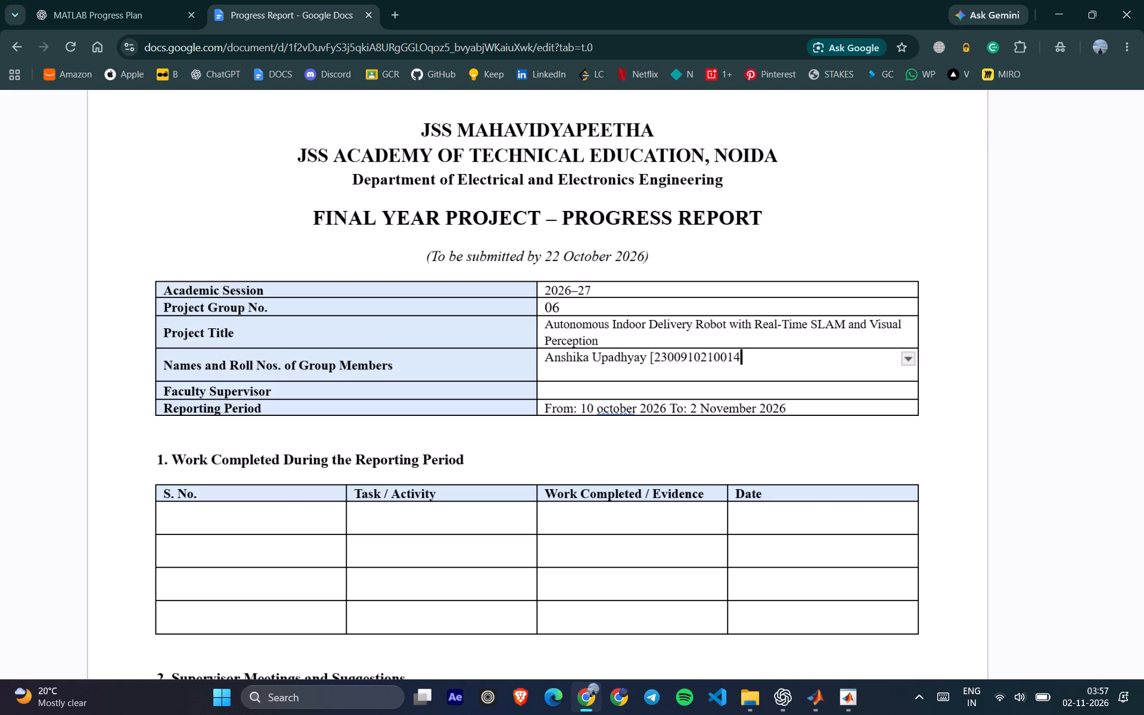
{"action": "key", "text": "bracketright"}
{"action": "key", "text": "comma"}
Copy the first member's entry and paste it three more times after it in the same cell.
{"action": "left_click_drag", "start_coordinate": [753, 355], "coordinate": [549, 353]}
{"action": "key", "text": "ctrl+c"}
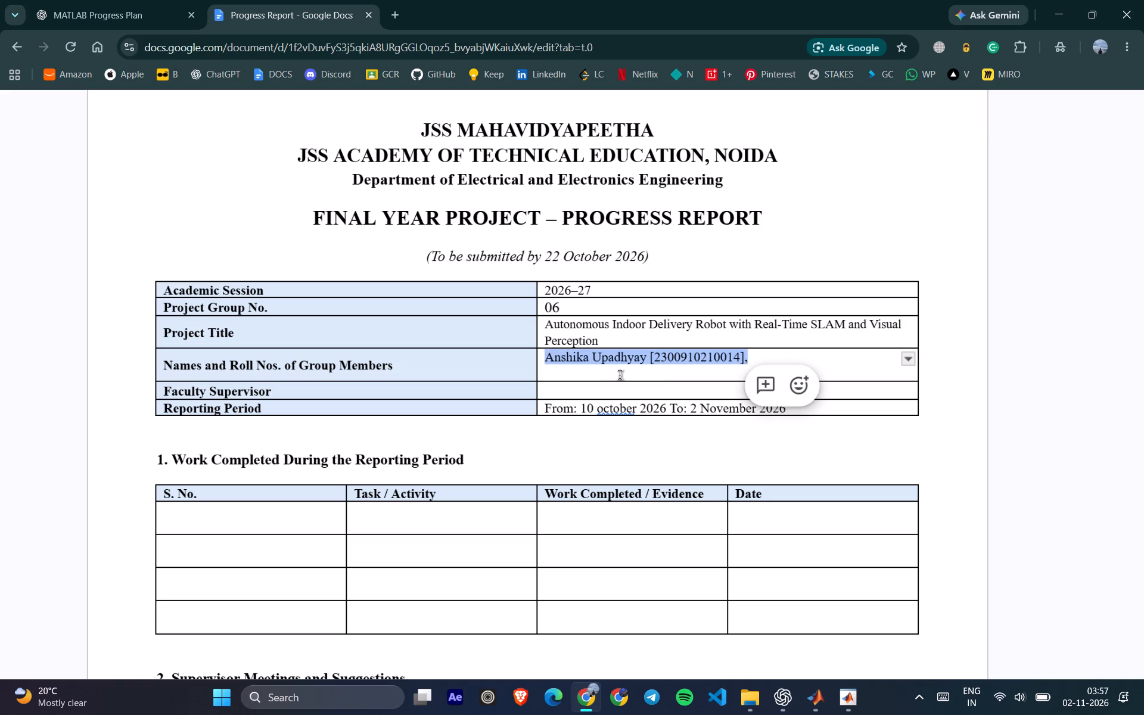
{"action": "left_click", "coordinate": [751, 361]}
{"action": "key", "text": "ctrl+v"}
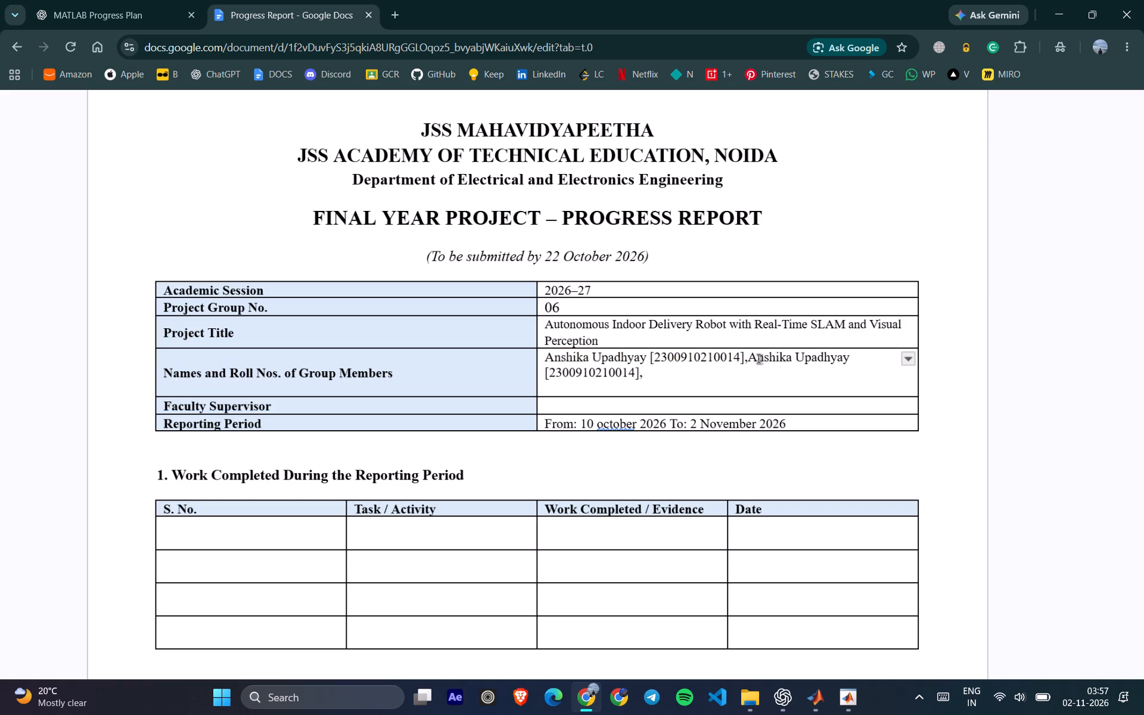
{"action": "key", "text": "ctrl+v"}
{"action": "key", "text": "ctrl+v"}
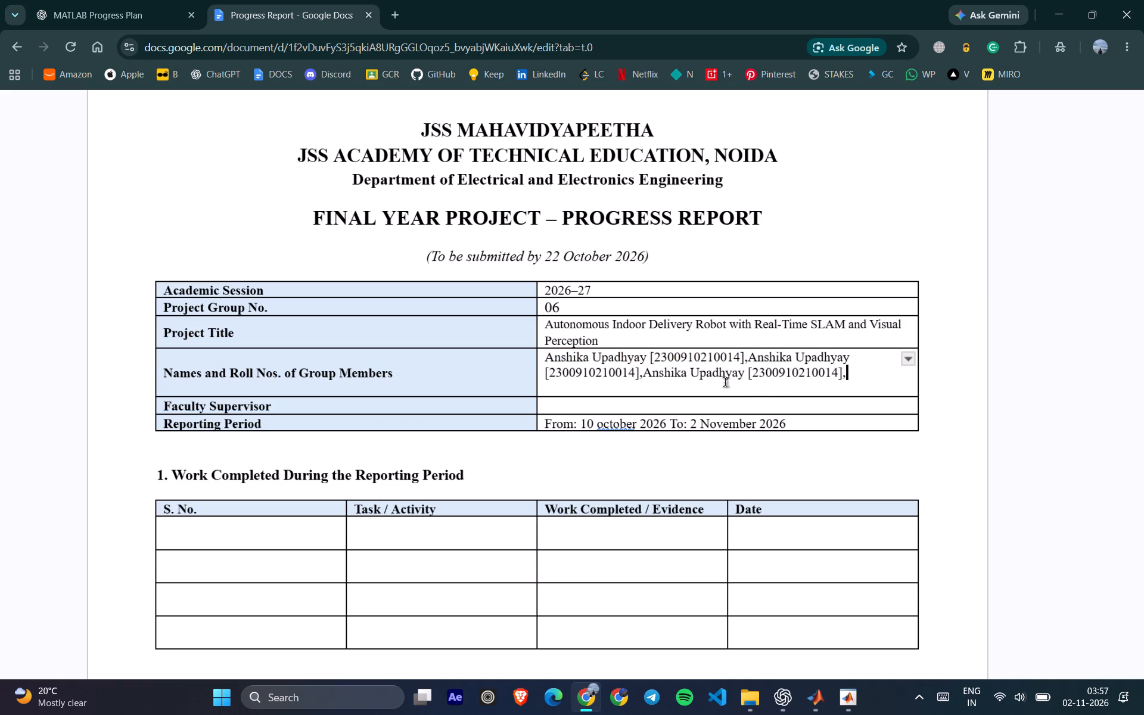
Change the second pasted entry to the second group member's name and last two roll number digits, with a space before it.
{"action": "left_click", "coordinate": [750, 357]}
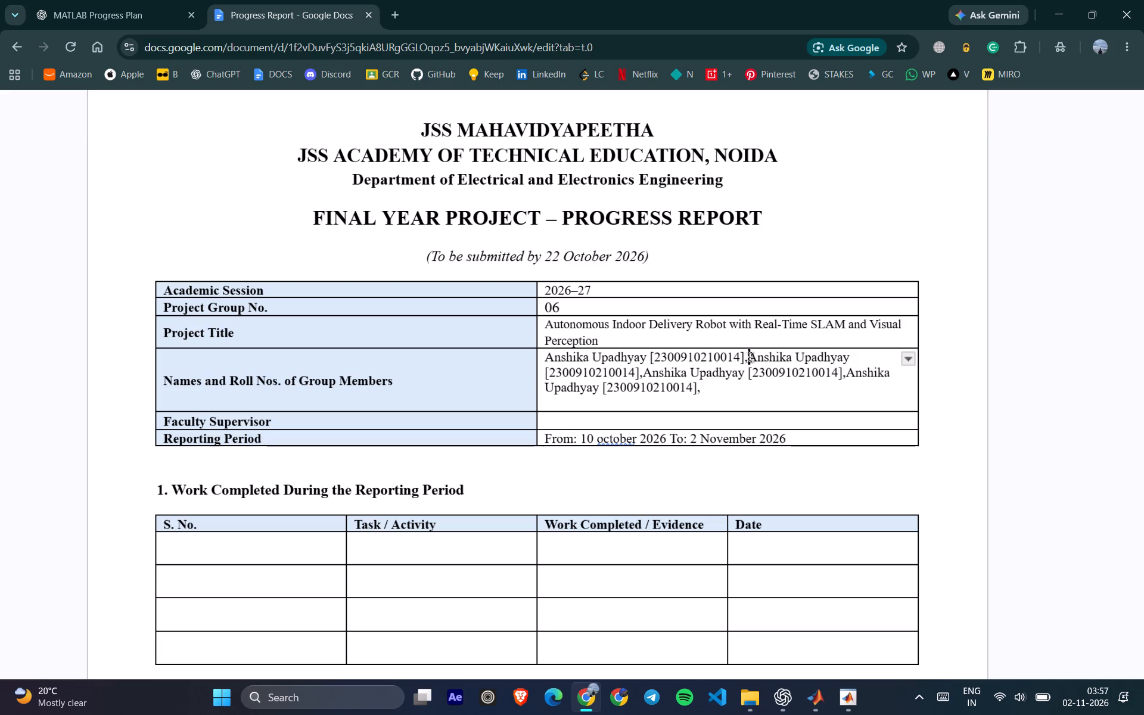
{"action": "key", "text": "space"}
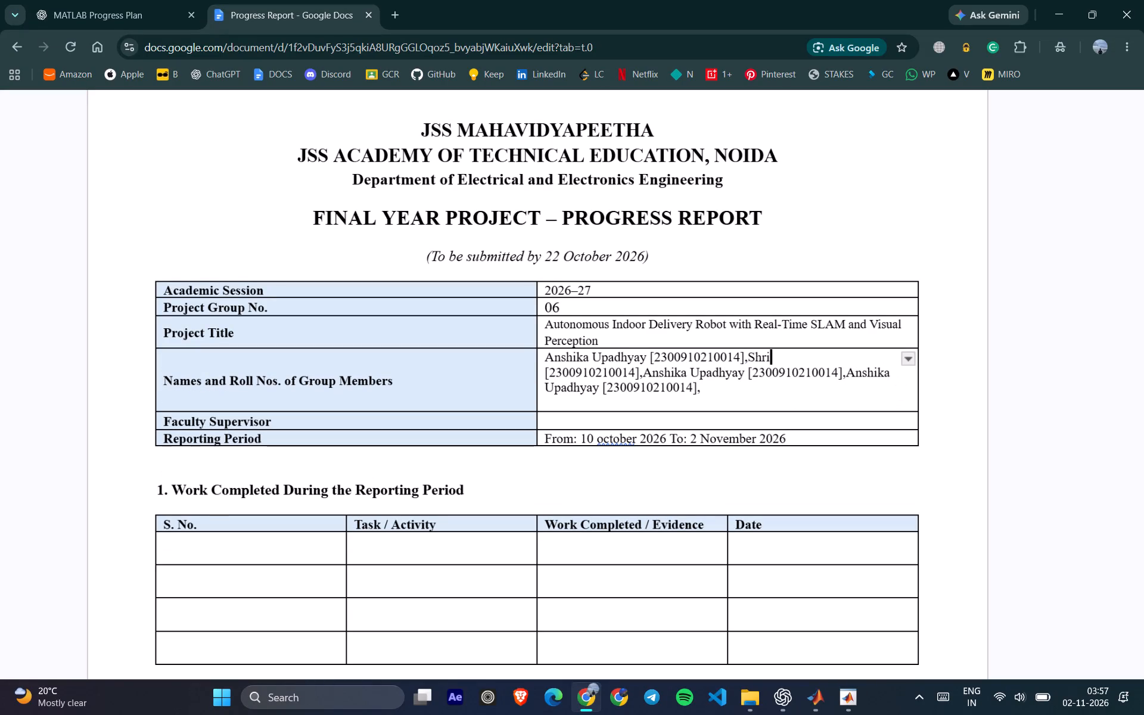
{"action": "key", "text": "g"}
{"action": "key", "text": "BackSpace"}
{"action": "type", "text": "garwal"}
{"action": "left_click", "coordinate": [750, 355]}
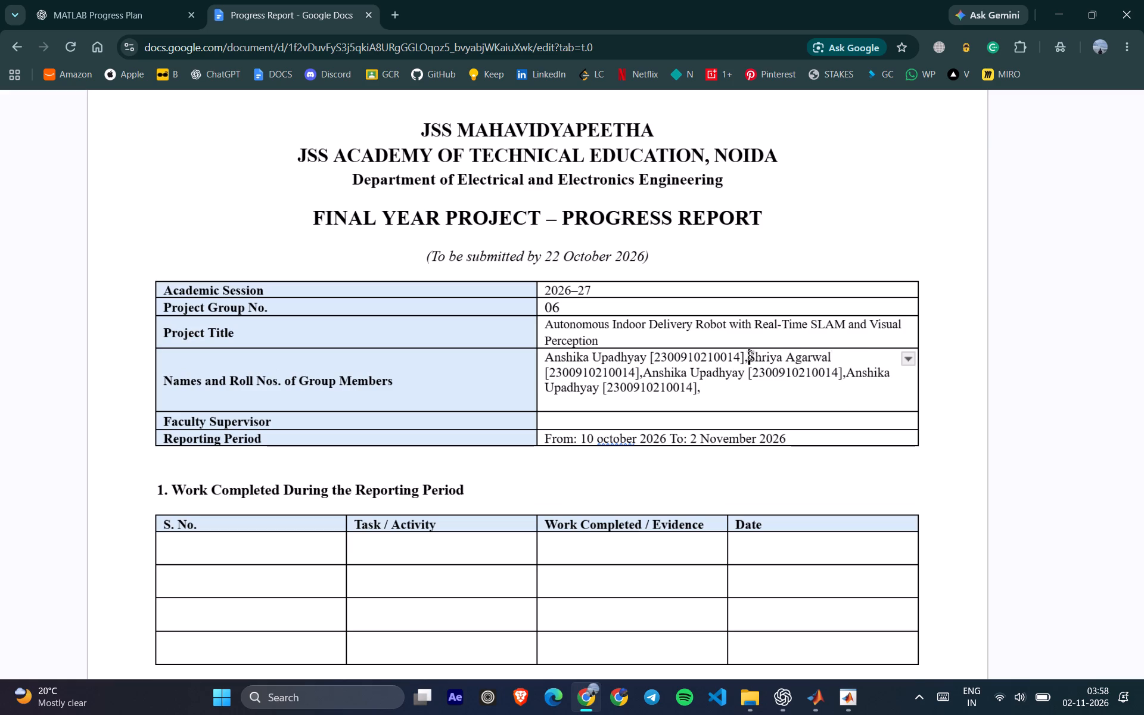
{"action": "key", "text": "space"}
{"action": "left_click", "coordinate": [633, 371]}
{"action": "key", "text": "BackSpace"}
{"action": "key", "text": "BackSpace"}
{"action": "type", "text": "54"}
Change the third pasted entry to the third group member's name and last two roll number digits, with a space before it.
{"action": "left_click", "coordinate": [645, 374]}
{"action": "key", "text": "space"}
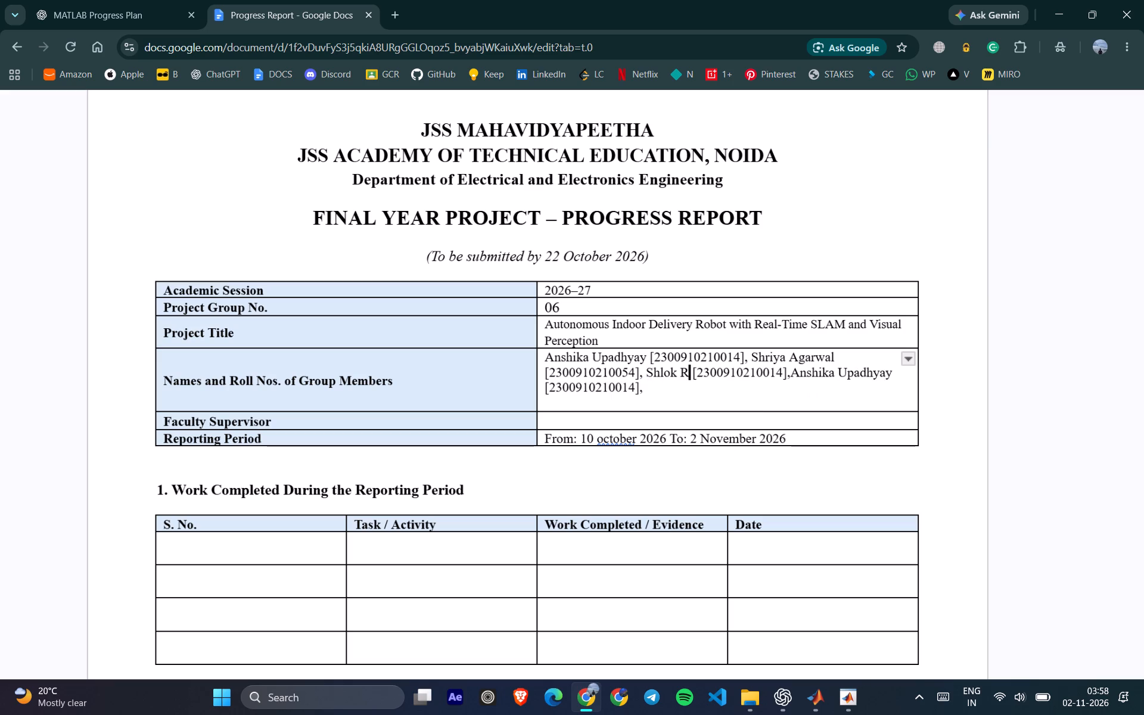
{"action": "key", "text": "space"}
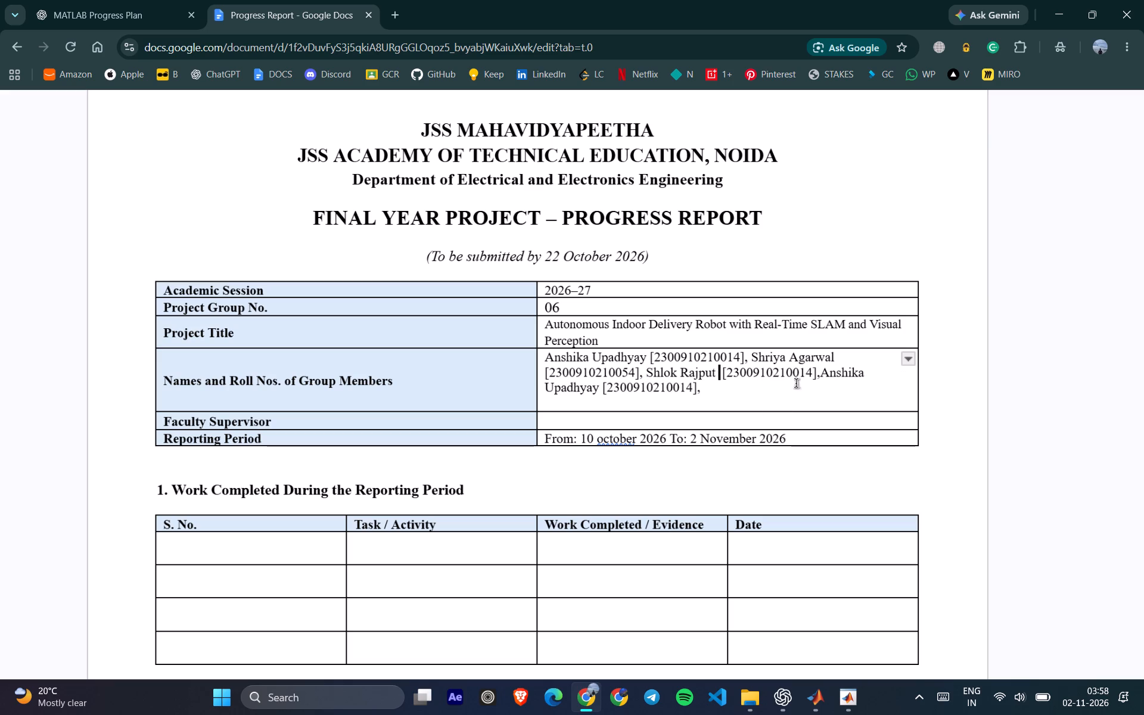
{"action": "left_click", "coordinate": [811, 372]}
{"action": "key", "text": "BackSpace"}
{"action": "key", "text": "BackSpace"}
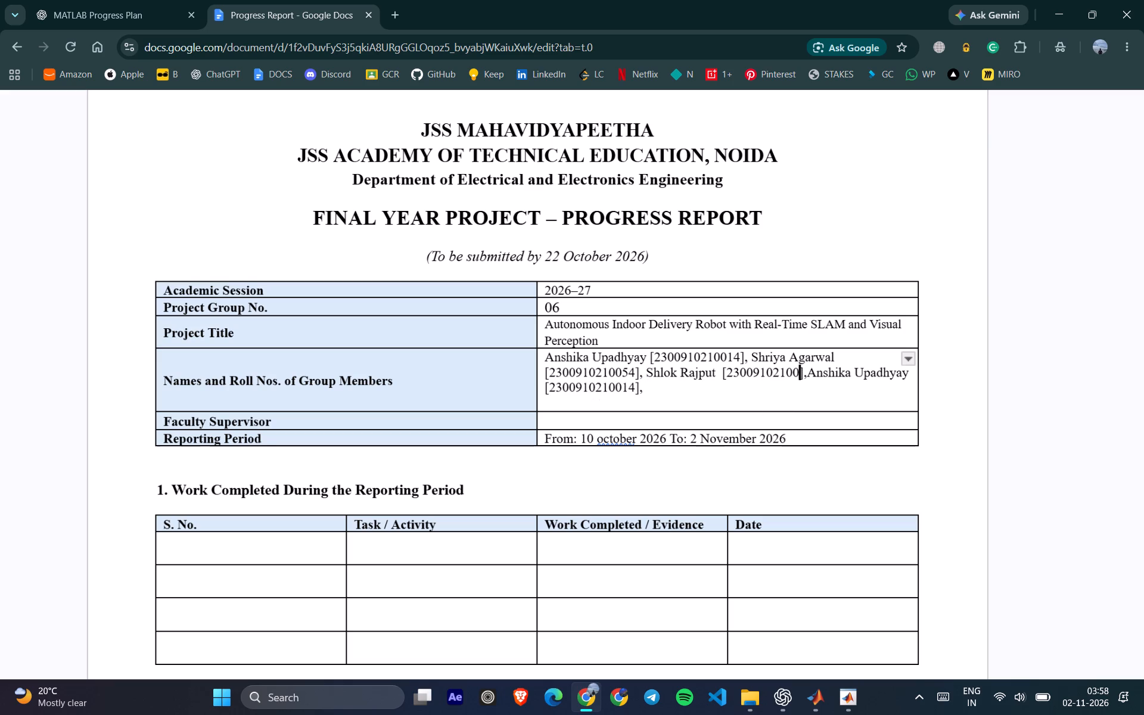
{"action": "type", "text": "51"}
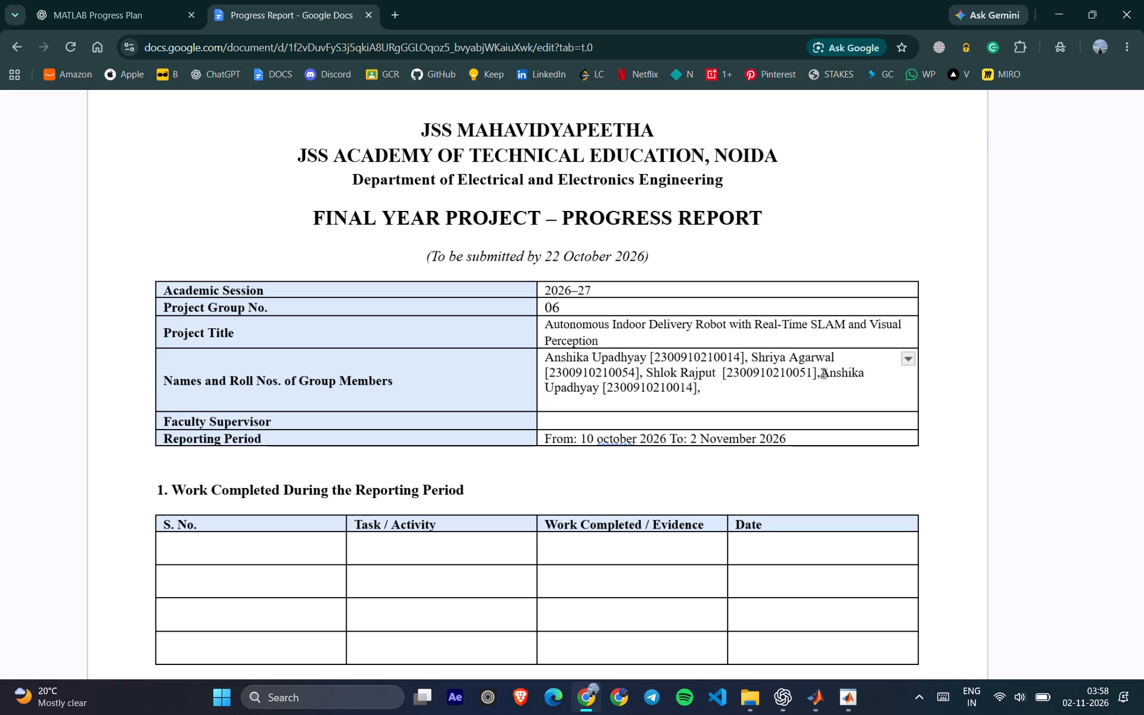
Replace the name in the fourth pasted entry with the fourth group member's name, with a space before it.
{"action": "left_click", "coordinate": [823, 373]}
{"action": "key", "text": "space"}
{"action": "left_click_drag", "start_coordinate": [601, 386], "coordinate": [821, 371]}
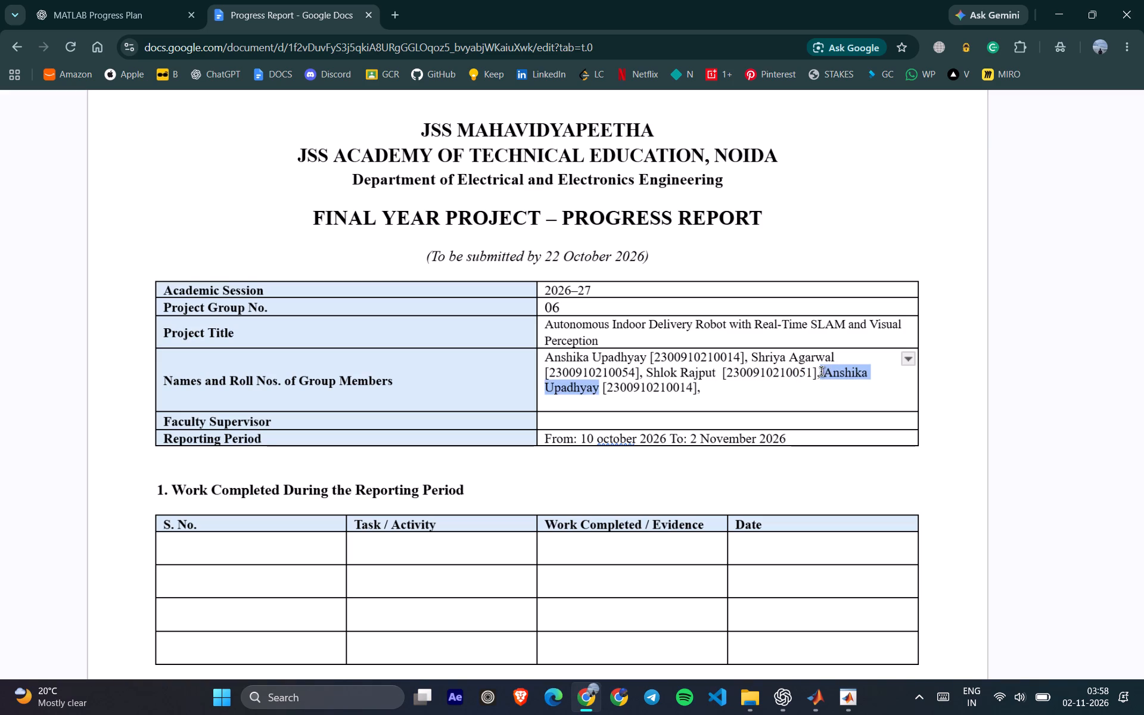
{"action": "left_click_drag", "start_coordinate": [821, 371], "coordinate": [825, 372]}
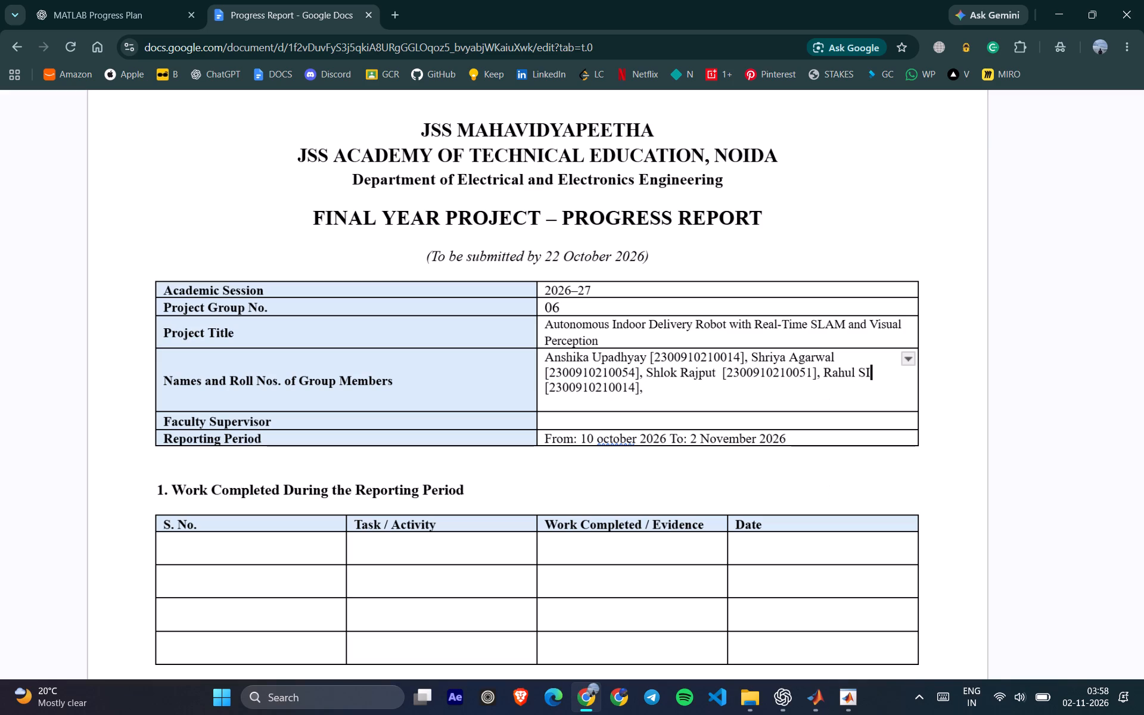
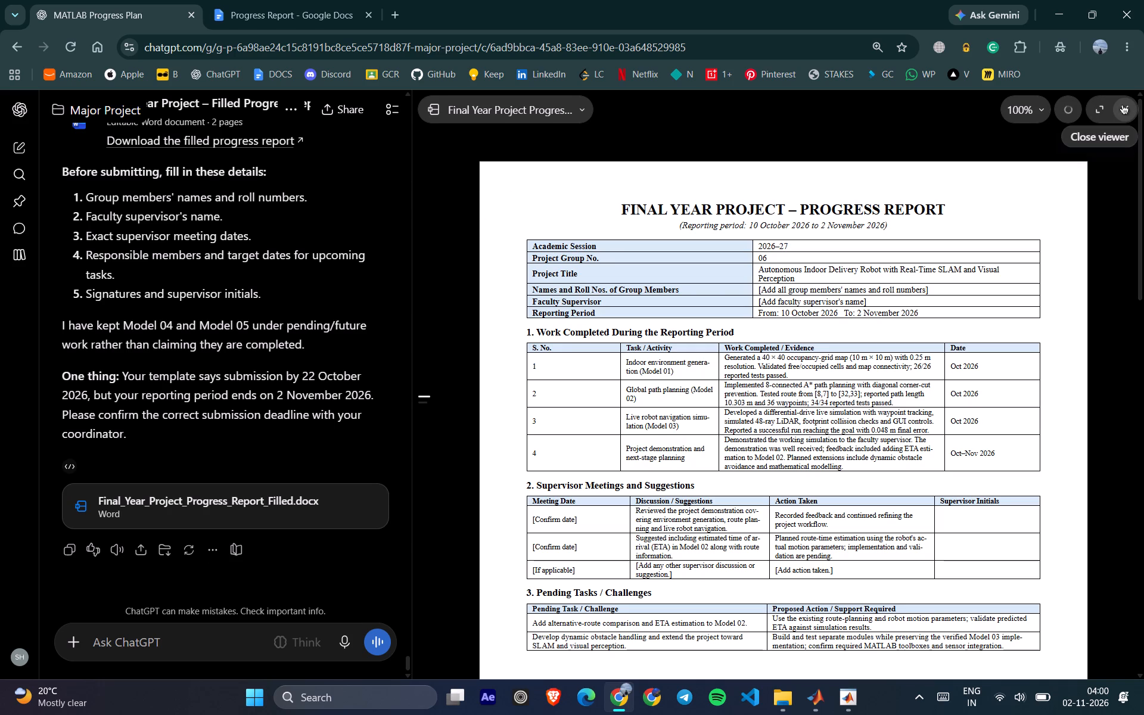
Upload Final_Year_Project_Progress_Report_Filled from the Downloads folder to Google Docs and open it there.
{"action": "left_click", "coordinate": [337, 0]}
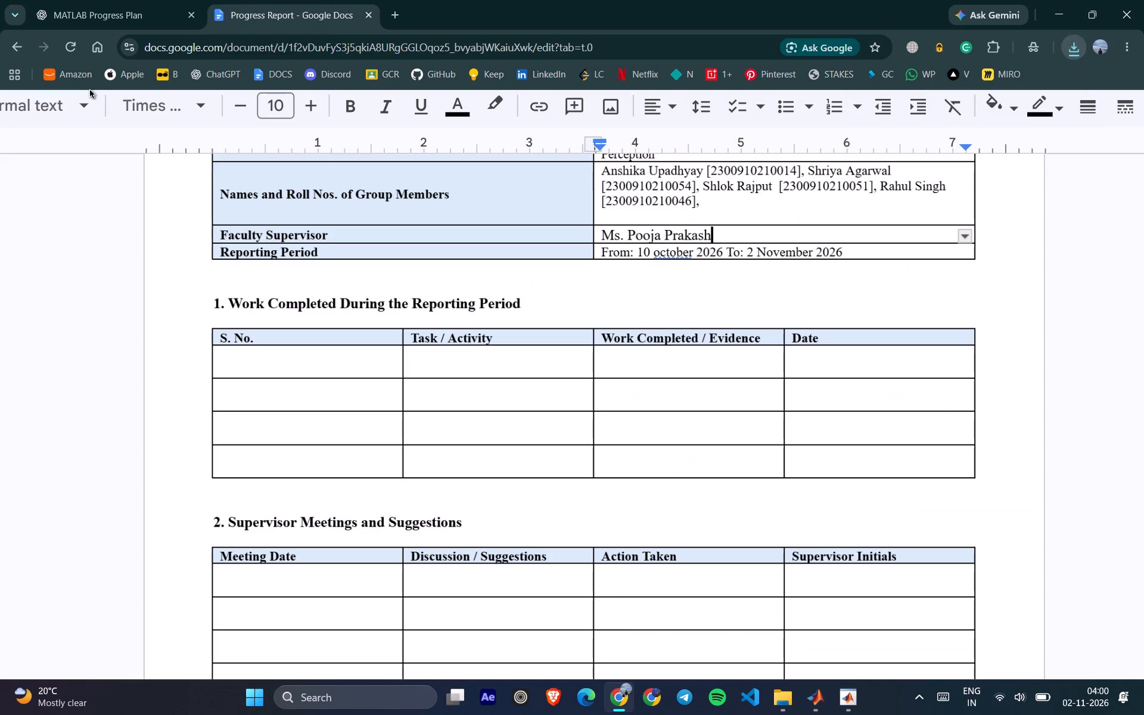
{"action": "middle_click", "coordinate": [17, 107]}
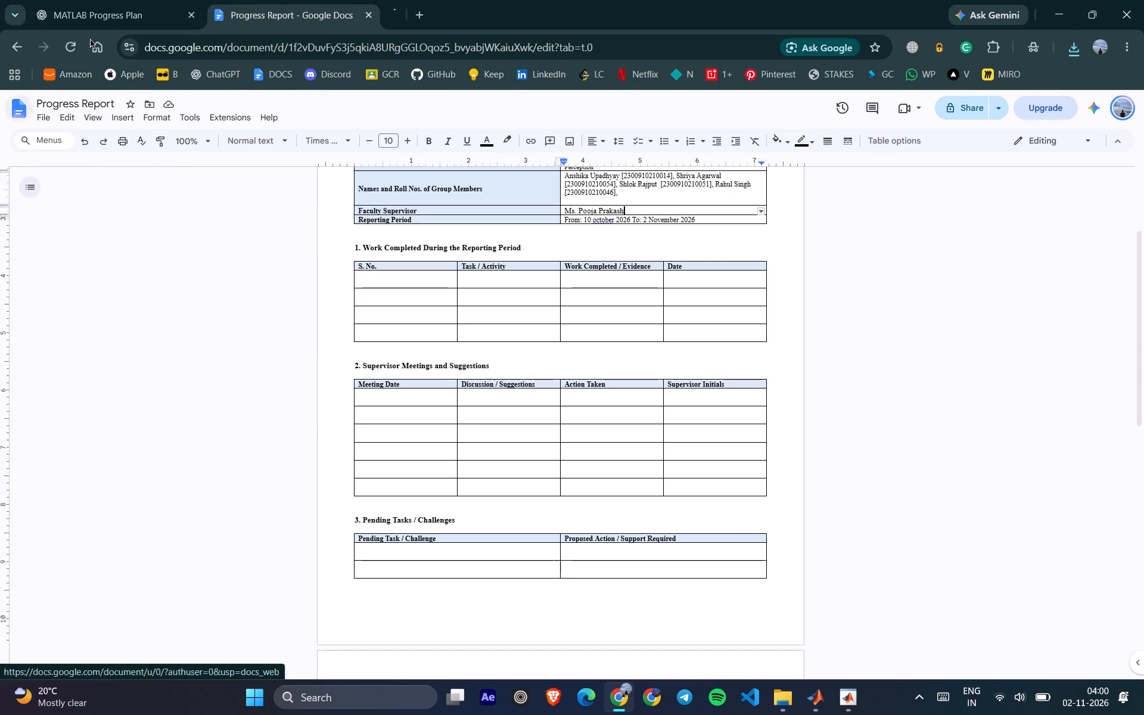
{"action": "left_click", "coordinate": [404, 0]}
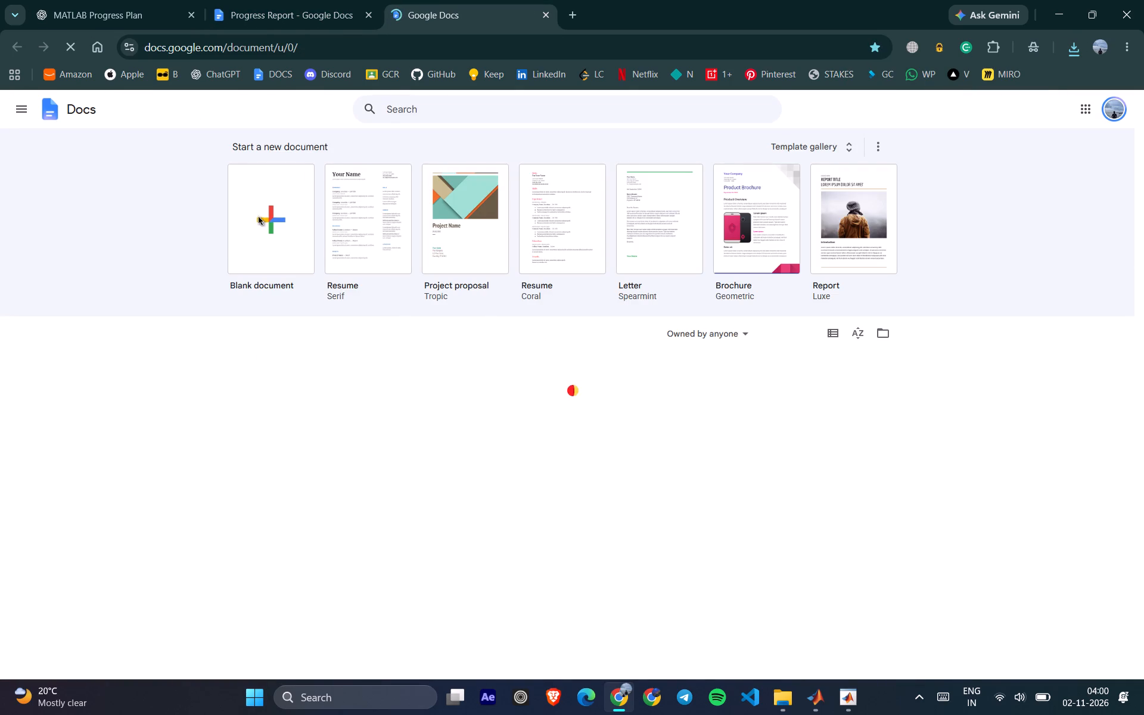
{"action": "left_click", "coordinate": [880, 341]}
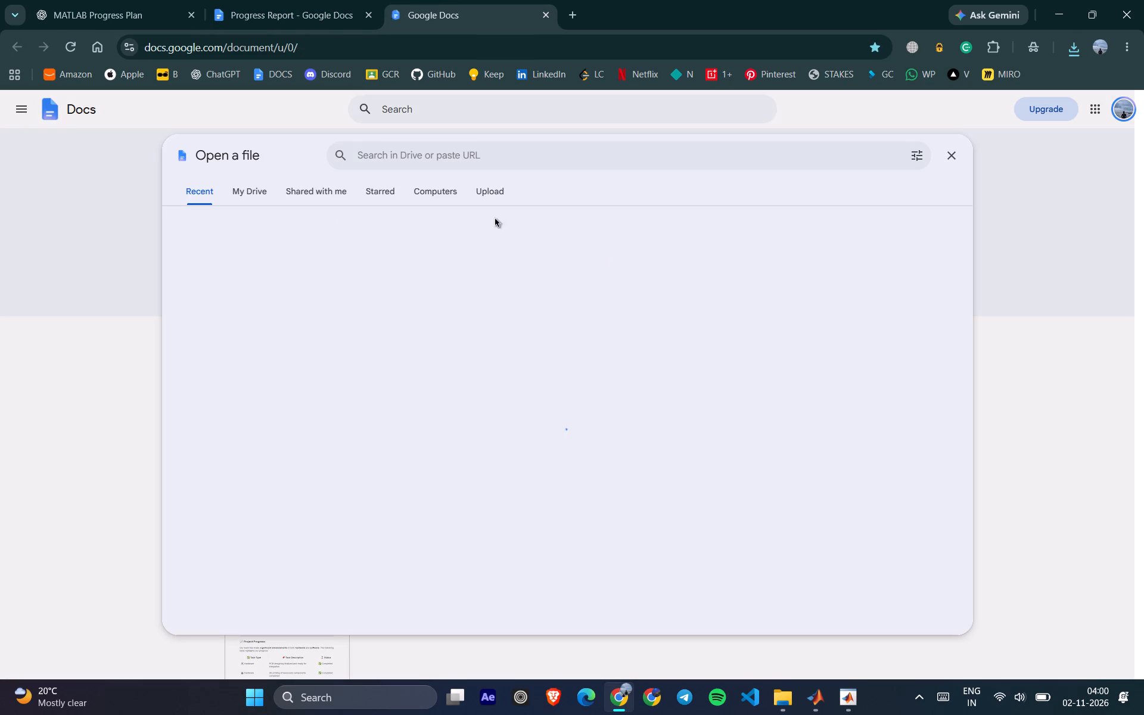
{"action": "left_click", "coordinate": [492, 200]}
{"action": "left_click", "coordinate": [588, 444]}
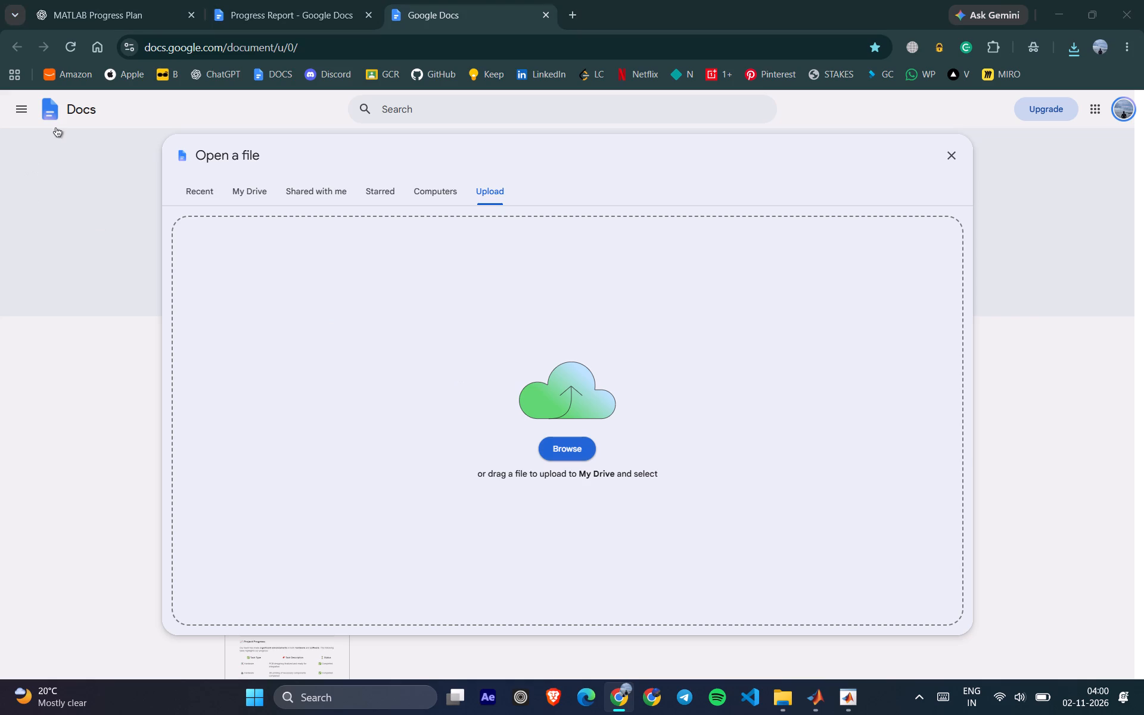
{"action": "left_click", "coordinate": [78, 166]}
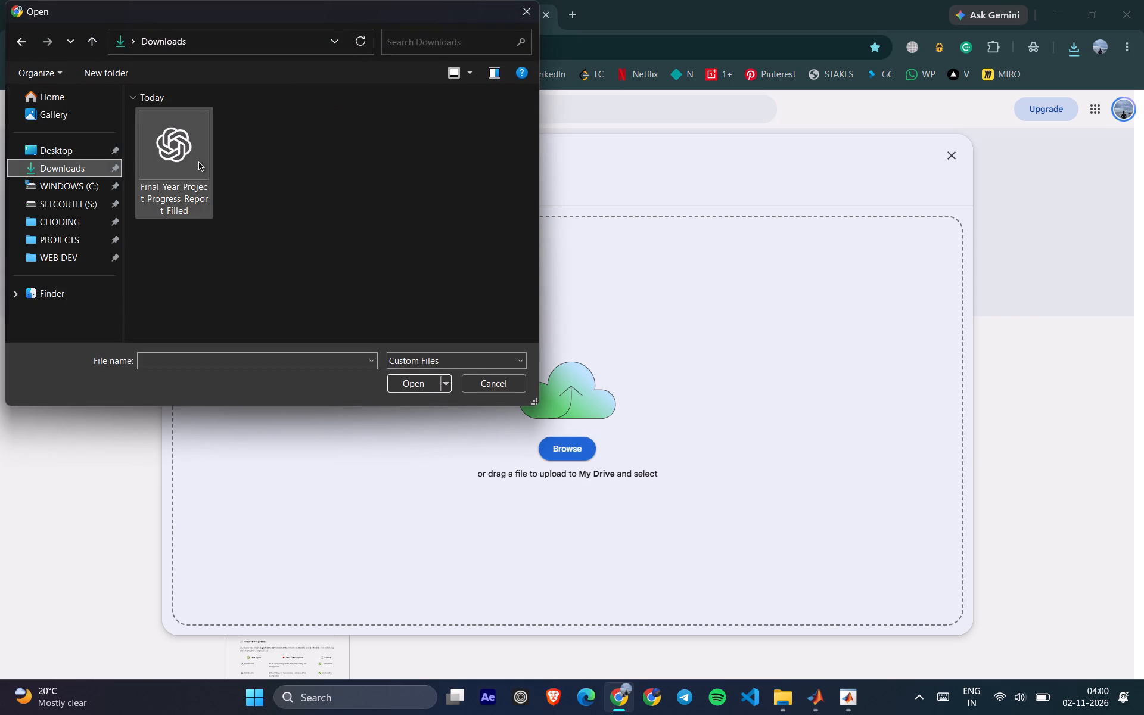
{"action": "double_click", "coordinate": [199, 163]}
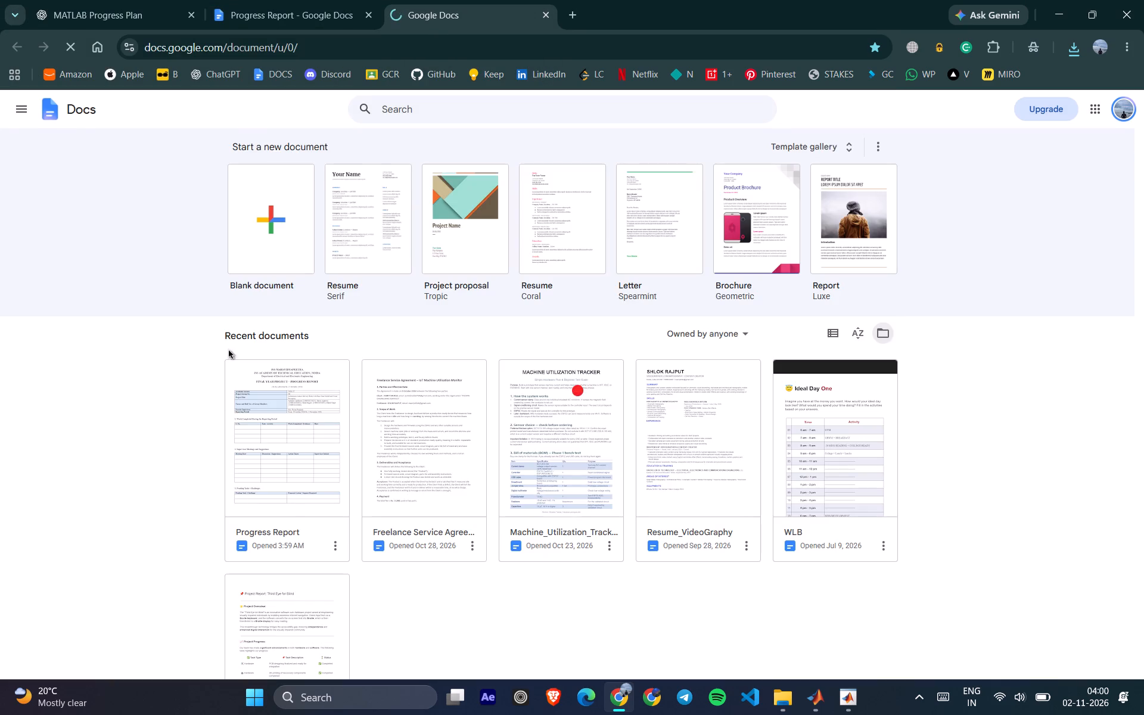
Compare the layout and entries of the uploaded filled report with the original Progress Report document.
{"action": "left_click", "coordinate": [222, 0]}
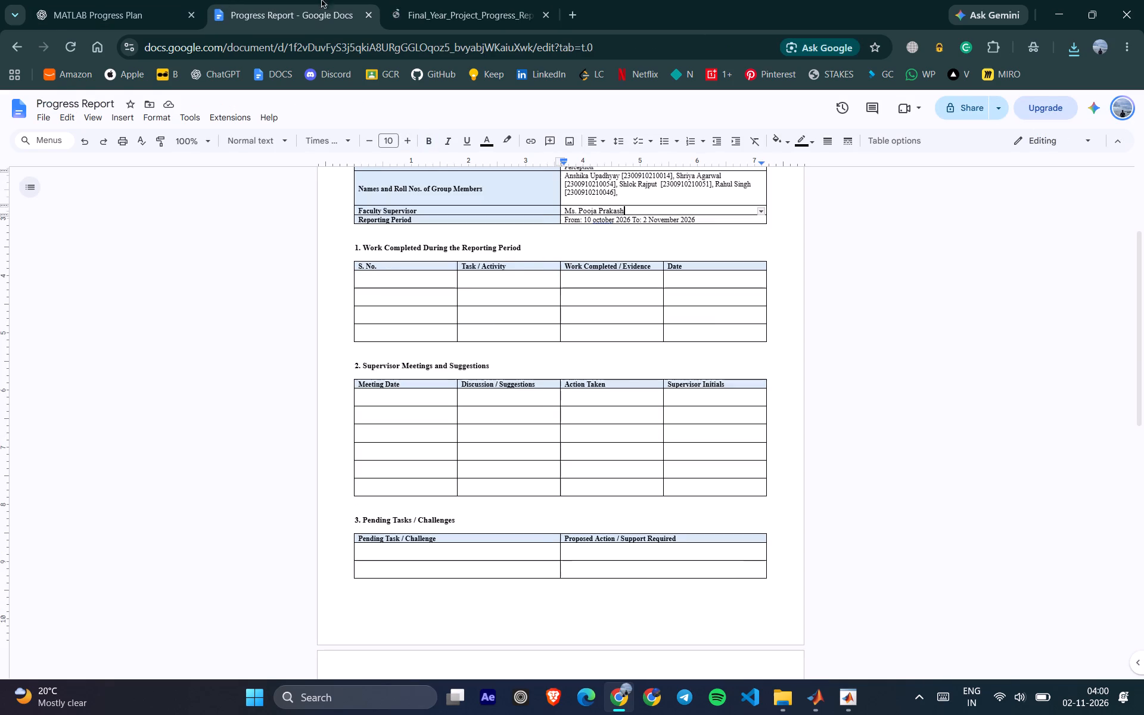
{"action": "scroll", "coordinate": [328, 351], "scroll_direction": "up", "scroll_amount": 9}
{"action": "left_click", "coordinate": [411, 0]}
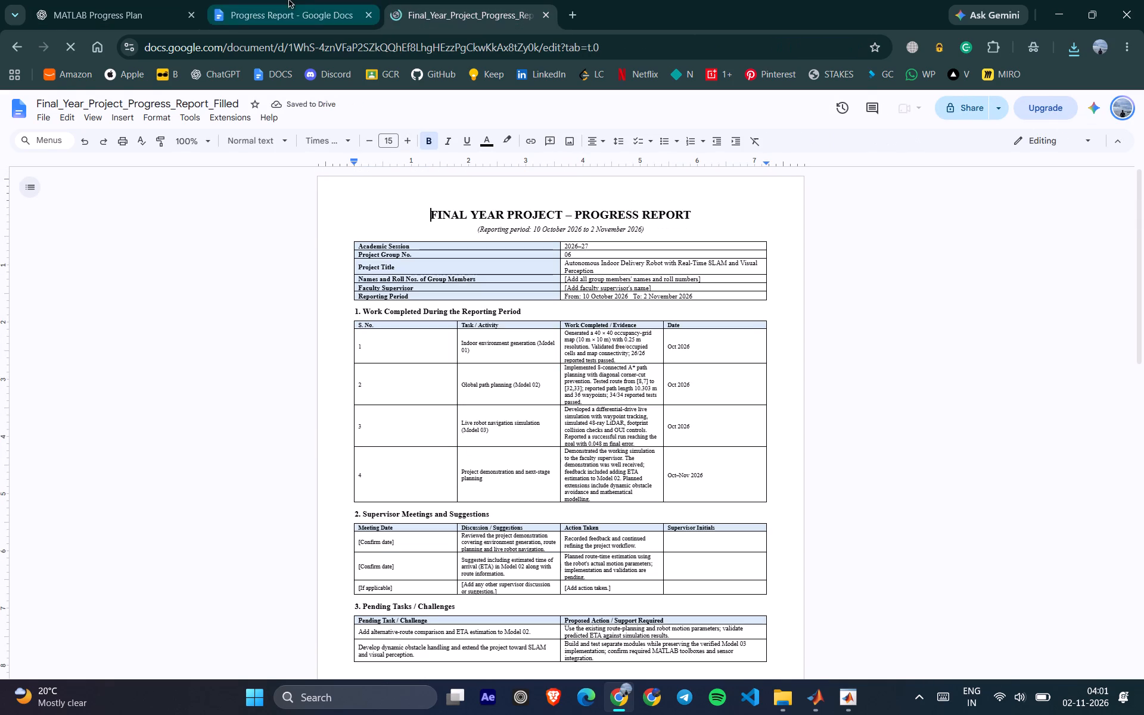
{"action": "scroll", "coordinate": [526, 362], "scroll_direction": "up", "scroll_amount": 5}
{"action": "left_click", "coordinate": [317, 0]}
{"action": "left_click", "coordinate": [464, 0]}
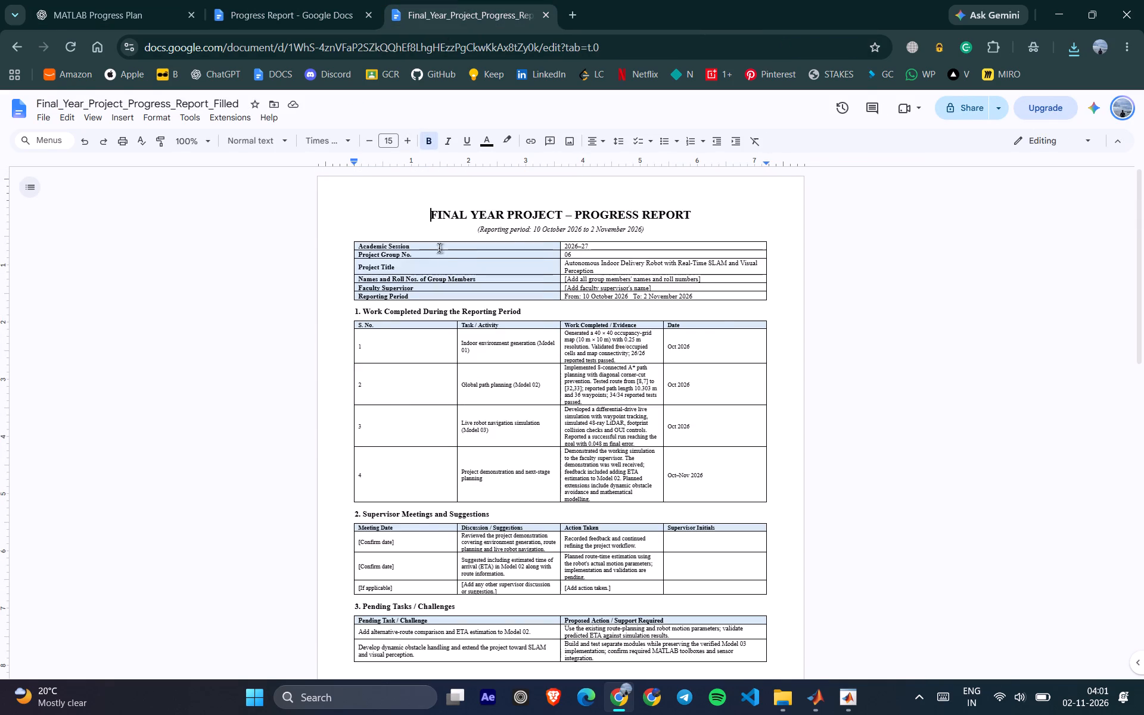
{"action": "left_click", "coordinate": [362, 0]}
{"action": "left_click", "coordinate": [492, 13]}
{"action": "left_click", "coordinate": [325, 7]}
{"action": "left_click", "coordinate": [465, 4]}
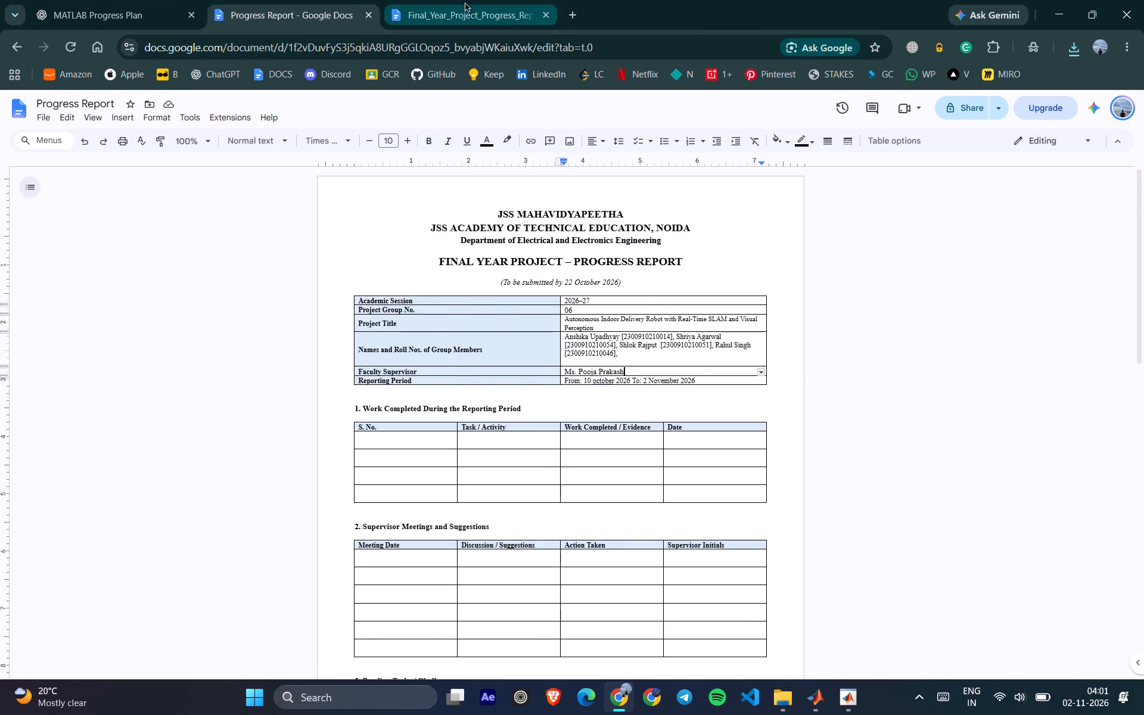
{"action": "scroll", "coordinate": [677, 302], "scroll_direction": "right", "scroll_amount": 3}
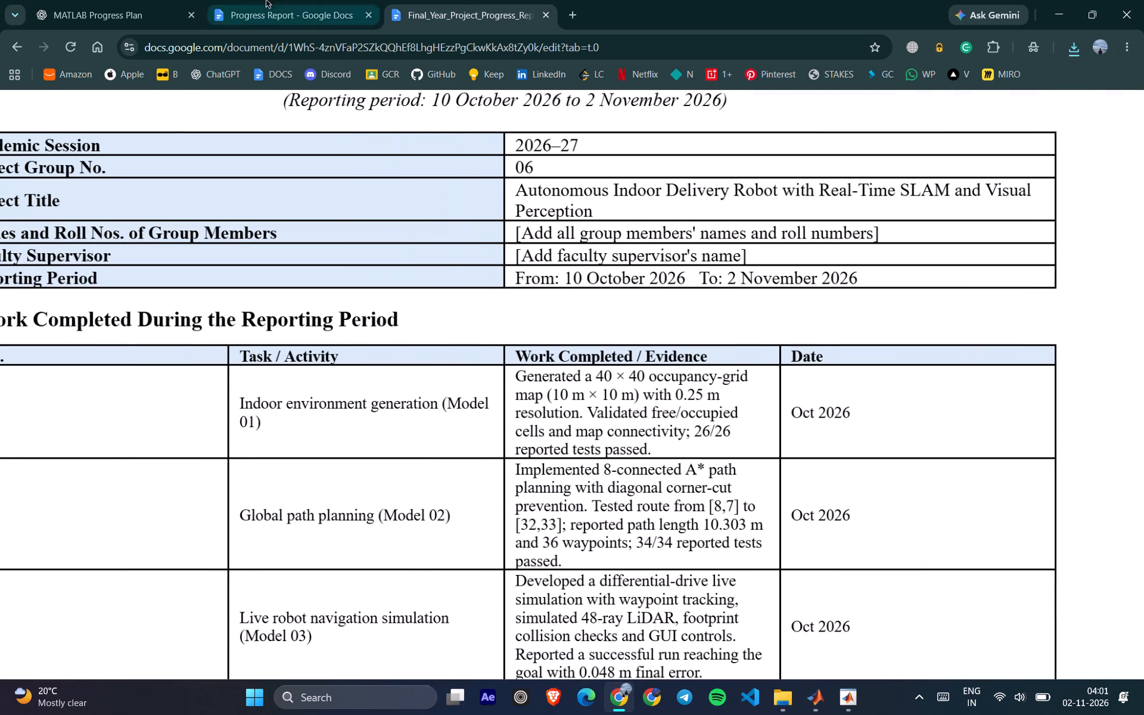
Move the filled report out into its own browser window and maximize that window.
{"action": "left_click_drag", "start_coordinate": [458, 22], "coordinate": [504, 111]}
{"action": "left_click", "coordinate": [1114, 101]}
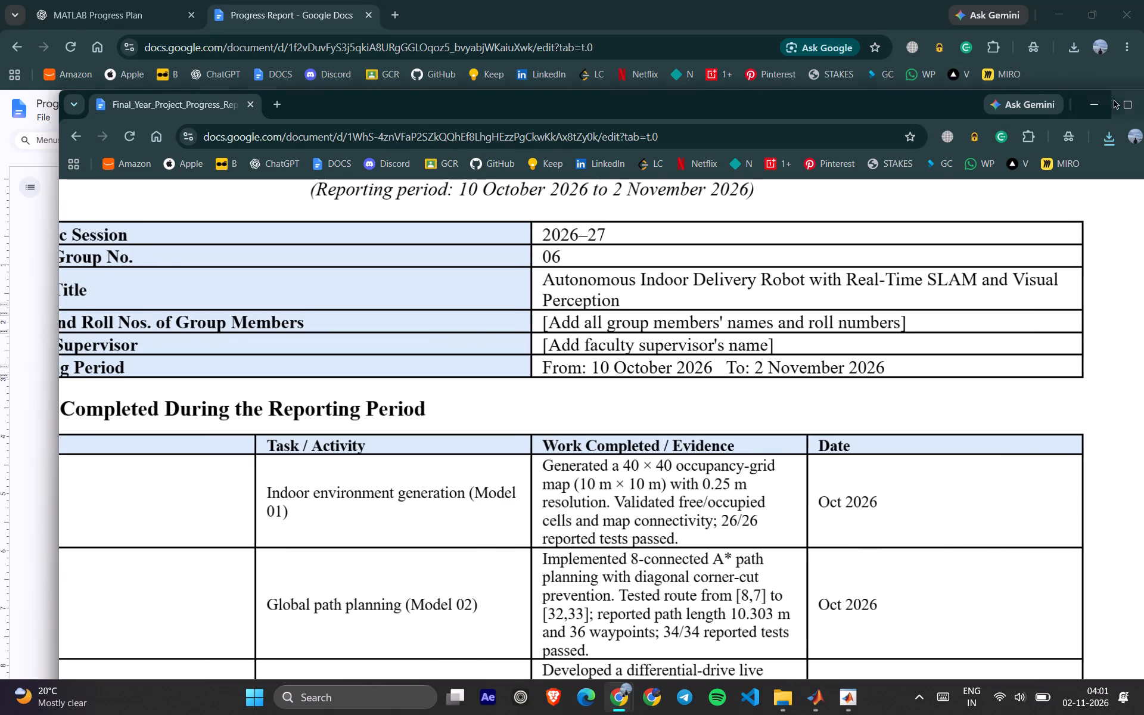
Enter 01 as the first serial number in the Work Completed table of the Progress Report, without the cell's extra blank line.
{"action": "key", "text": "alt+Tab"}
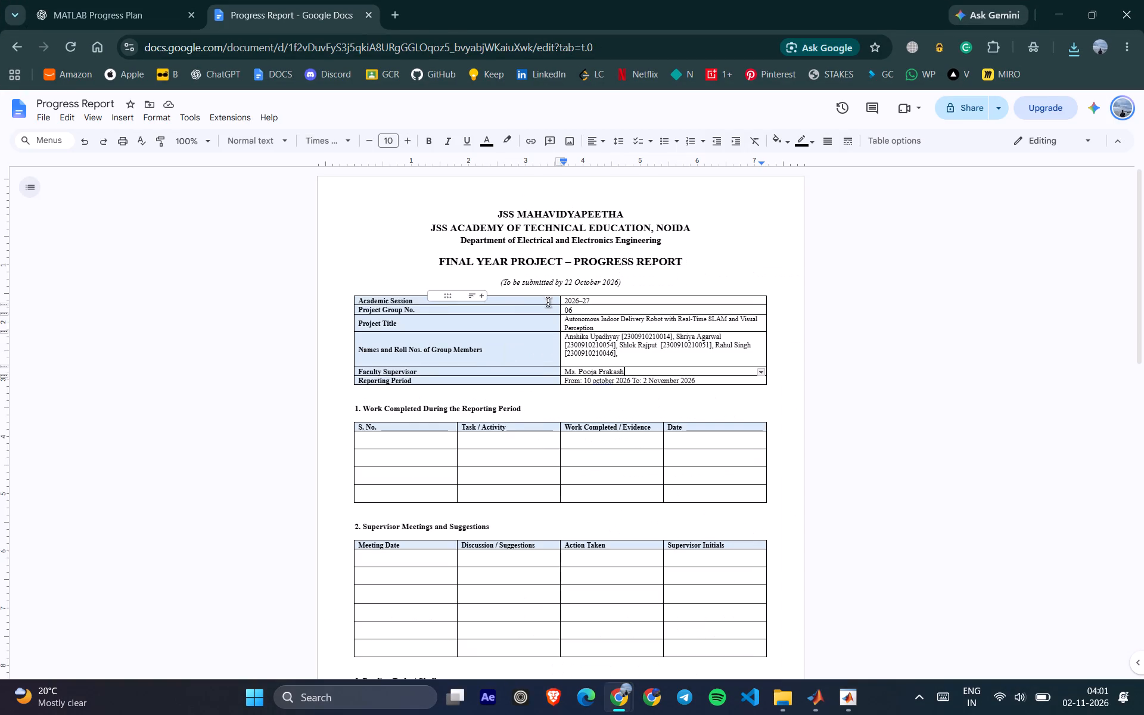
{"action": "scroll", "coordinate": [548, 303], "scroll_direction": "down", "scroll_amount": 1}
{"action": "key", "text": "alt+Tab"}
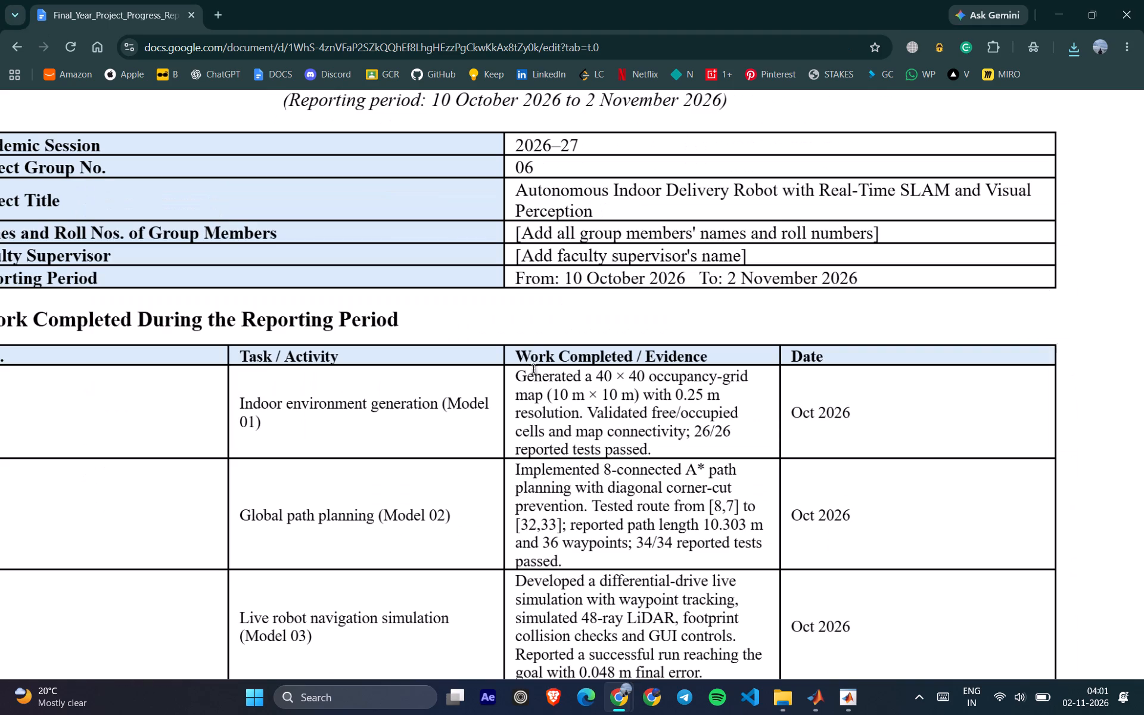
{"action": "scroll", "coordinate": [332, 364], "scroll_direction": "down", "scroll_amount": 1}
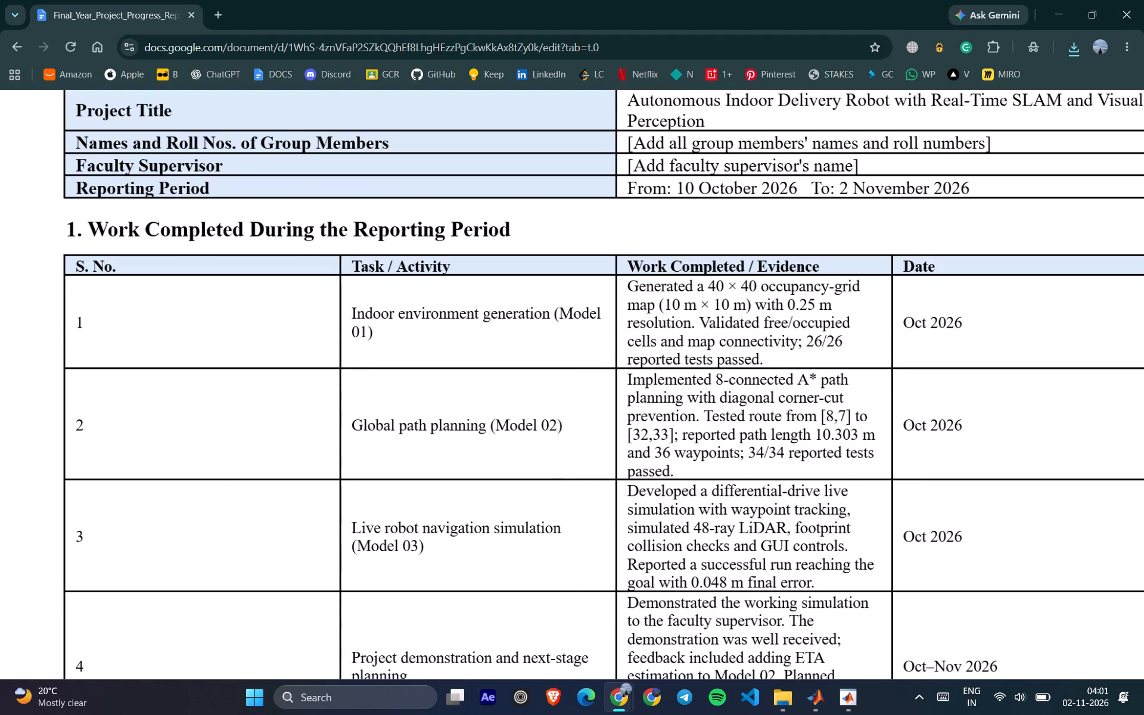
{"action": "key", "text": "alt+Tab"}
{"action": "key", "text": "alt+Tab"}
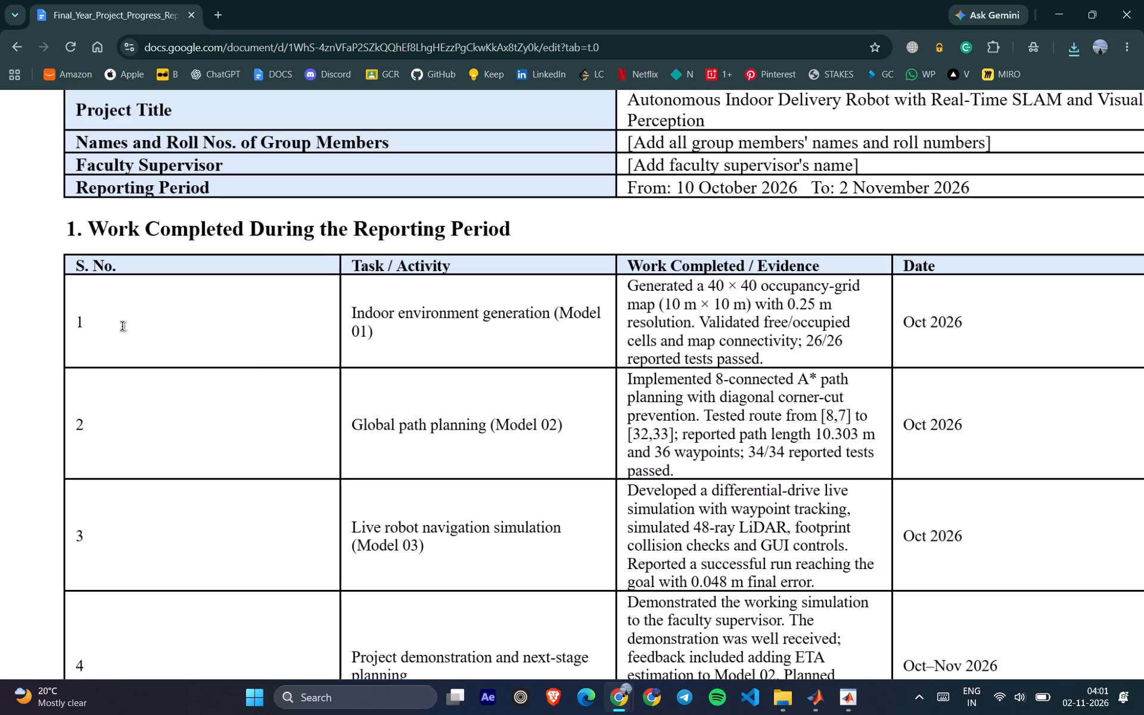
{"action": "left_click", "coordinate": [92, 325]}
{"action": "key", "text": "alt+Tab"}
{"action": "left_click", "coordinate": [161, 529]}
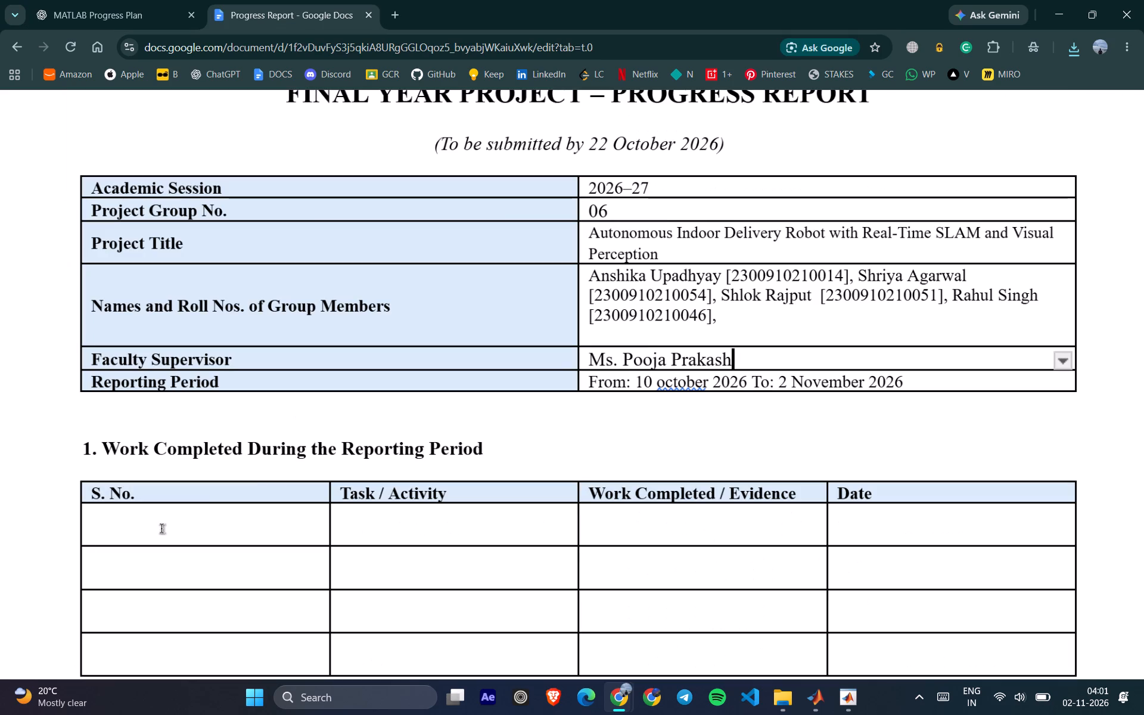
{"action": "type", "text": "01"}
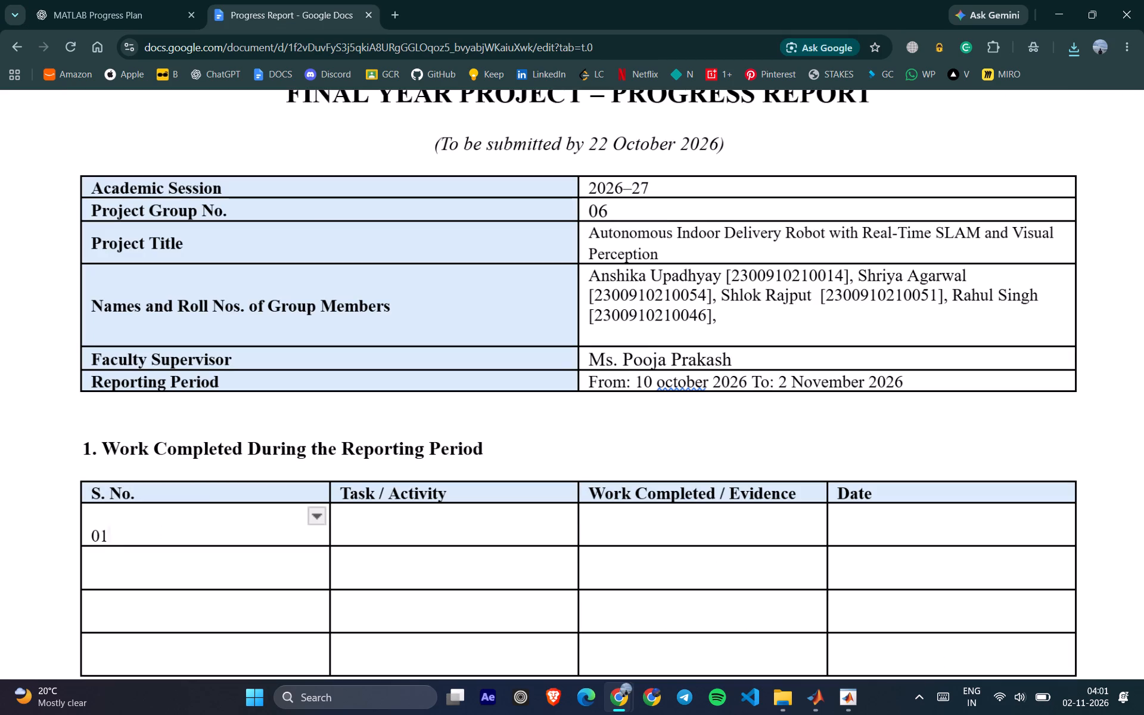
{"action": "key", "text": "BackSpace"}
{"action": "key", "text": "BackSpace"}
{"action": "key", "text": "BackSpace"}
{"action": "key", "text": "BackSpace"}
{"action": "type", "text": "01"}
Copy "Indoor environment generation (Model 01)" from the filled report into the first row's Task / Activity cell, removing the cell's extra blank line.
{"action": "key", "text": "Tab"}
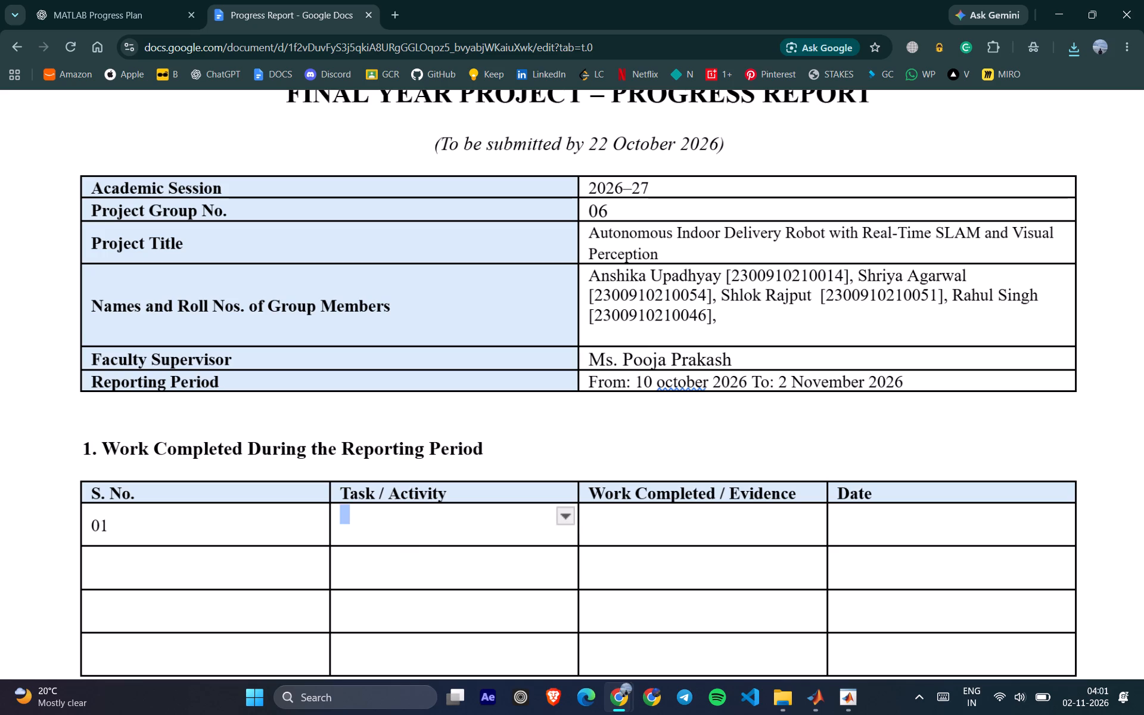
{"action": "key", "text": "Right"}
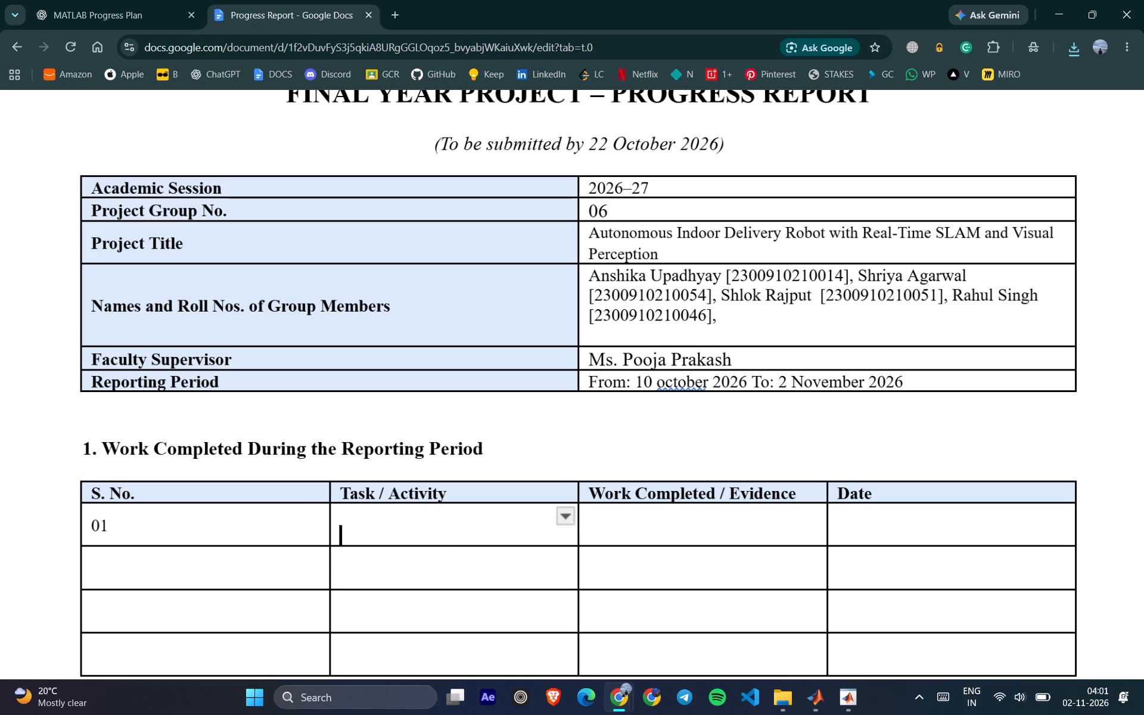
{"action": "key", "text": "BackSpace"}
{"action": "key", "text": "alt+Tab"}
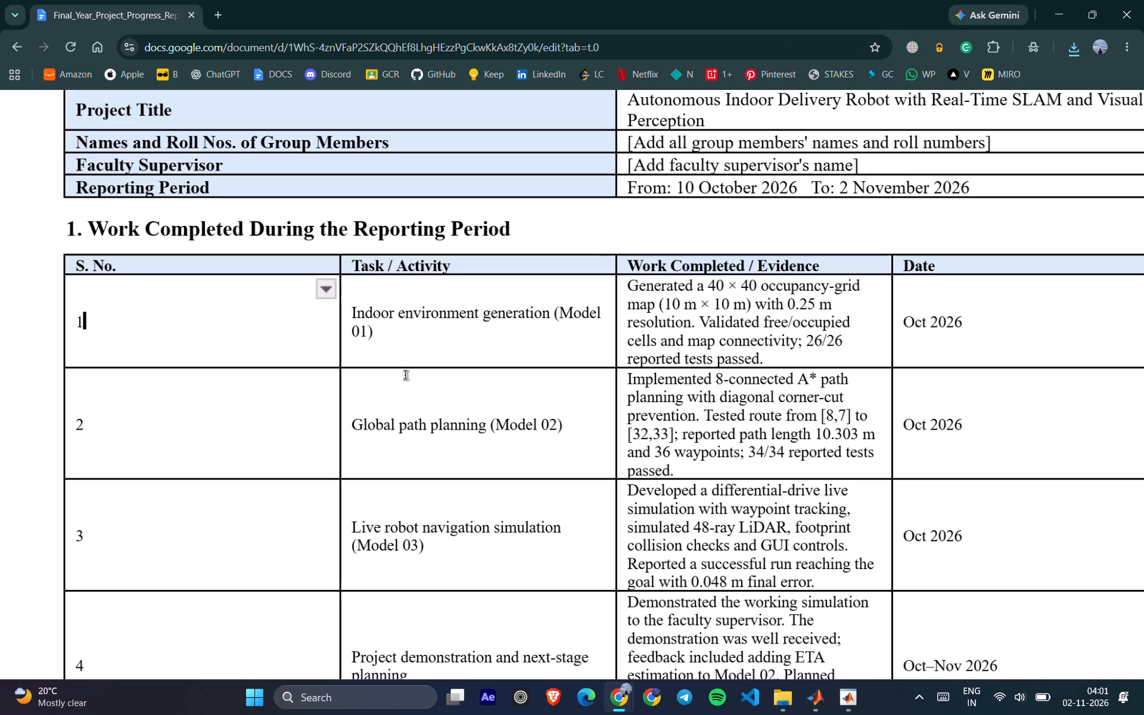
{"action": "left_click_drag", "start_coordinate": [380, 332], "coordinate": [353, 311]}
{"action": "key", "text": "ctrl+c"}
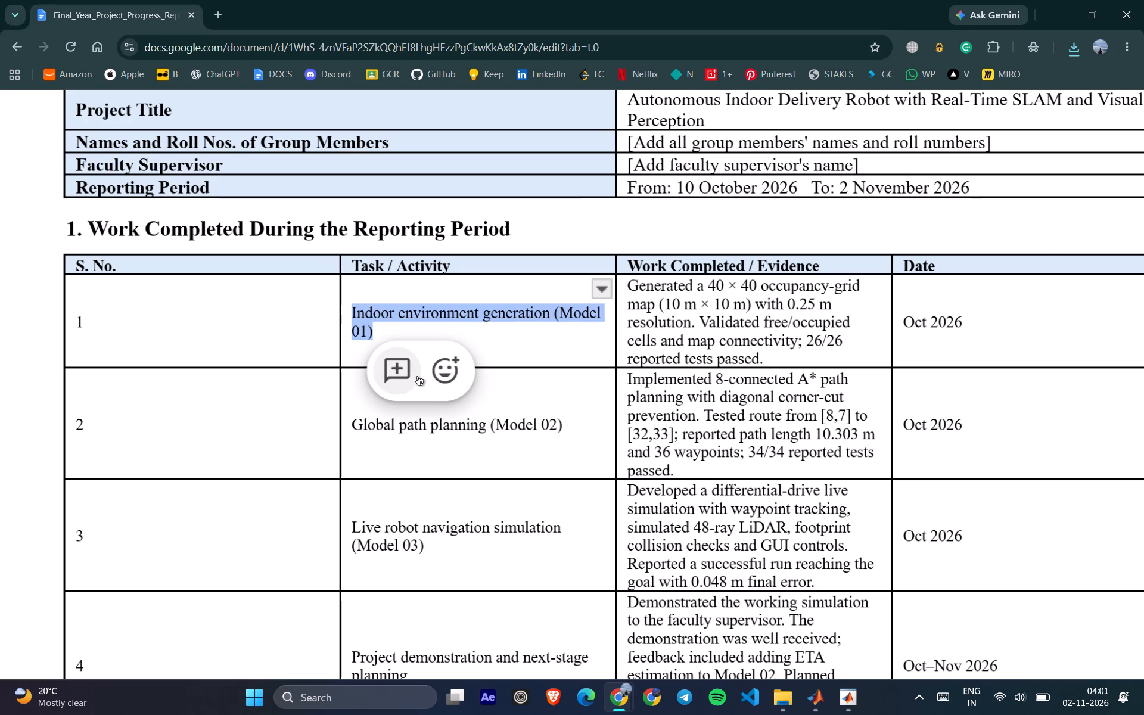
{"action": "key", "text": "alt+Tab"}
{"action": "key", "text": "ctrl+v"}
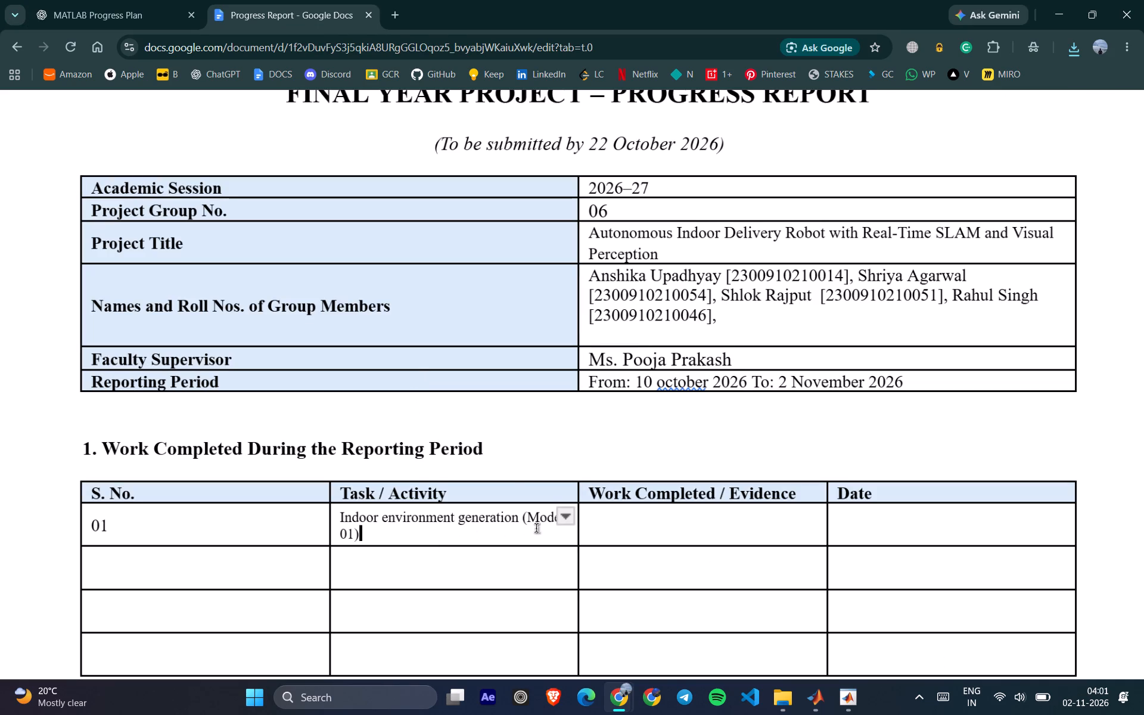
Narrow the S. No. and Task / Activity columns of the Work Completed table to fit their text, giving Work Completed / Evidence more width.
{"action": "left_click_drag", "start_coordinate": [329, 508], "coordinate": [263, 508]}
{"action": "left_click_drag", "start_coordinate": [263, 508], "coordinate": [190, 508]}
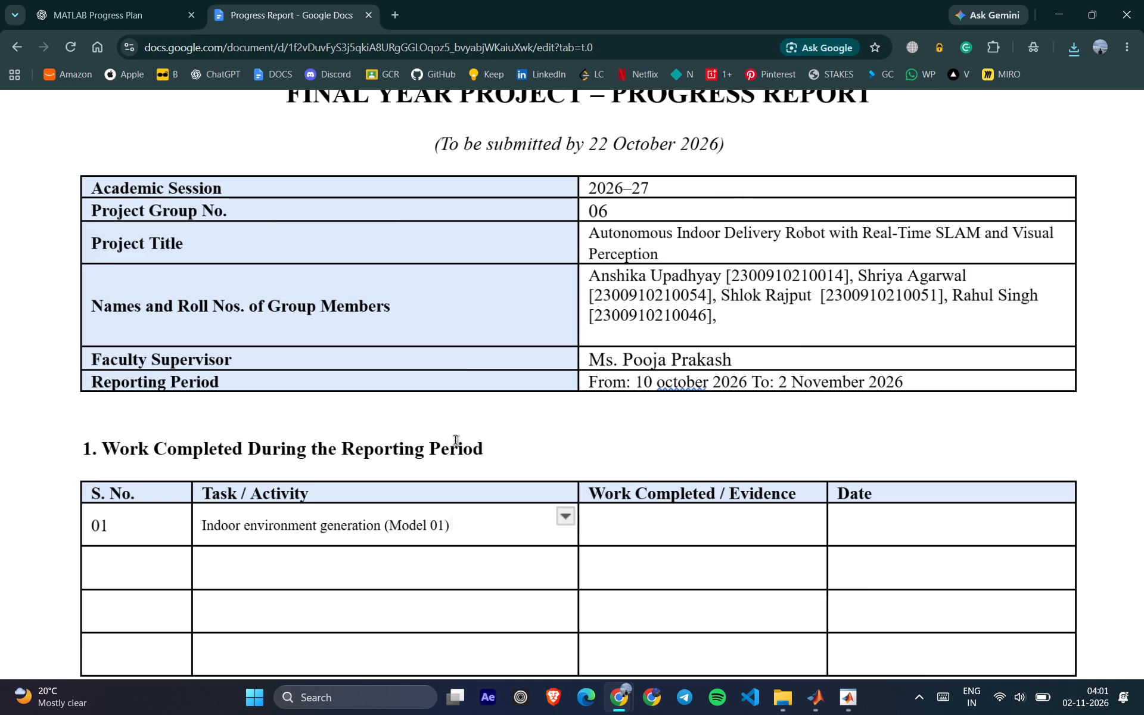
{"action": "key", "text": "alt+Tab"}
{"action": "key", "text": "alt+Tab"}
{"action": "left_click_drag", "start_coordinate": [192, 515], "coordinate": [157, 516]}
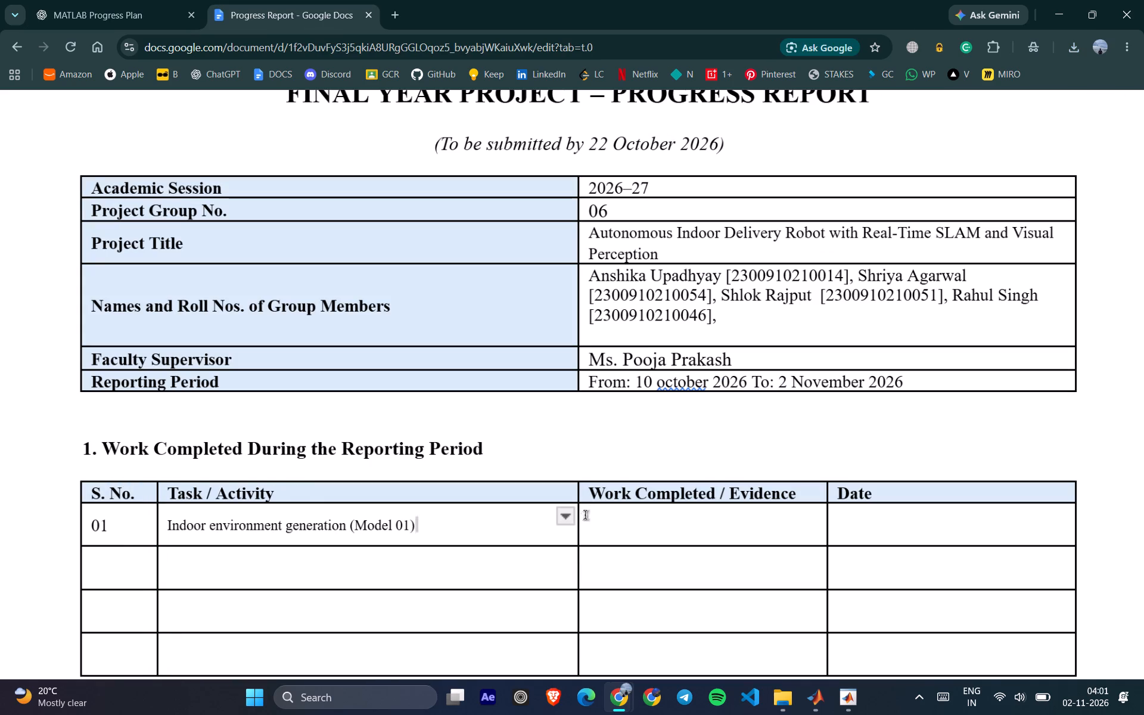
{"action": "left_click_drag", "start_coordinate": [580, 525], "coordinate": [443, 528]}
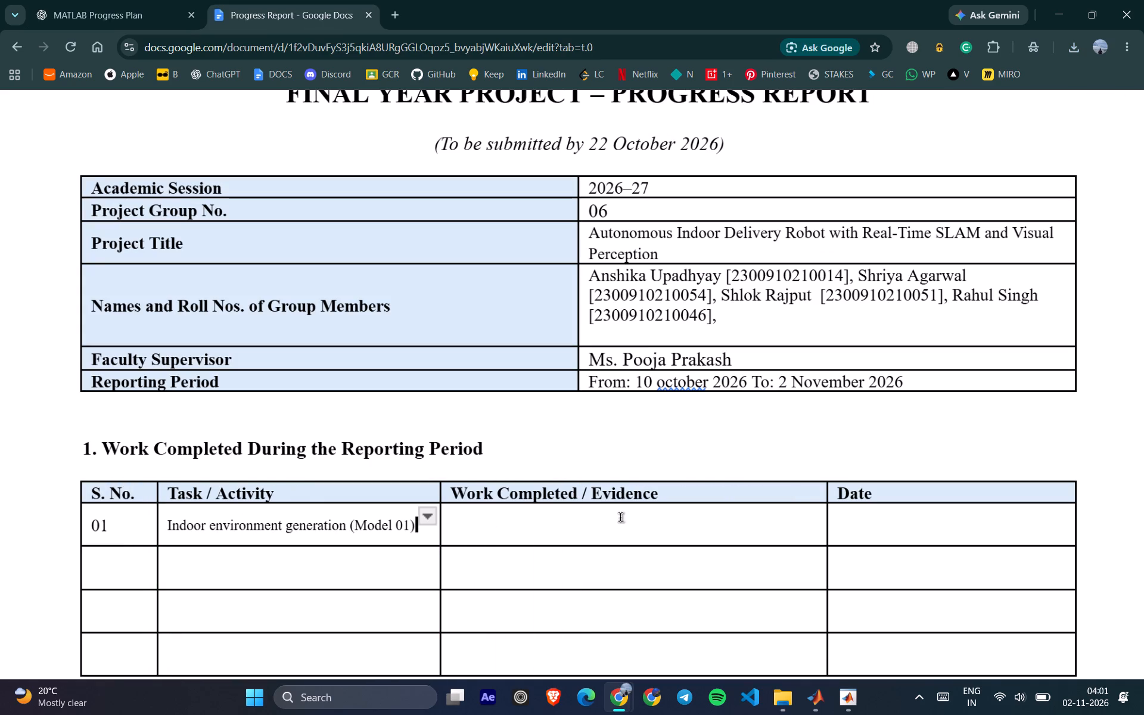
Copy the occupancy-grid map evidence text from the filled report into the first row's Work Completed / Evidence cell, removing the cell's extra blank line.
{"action": "left_click", "coordinate": [543, 520]}
{"action": "key", "text": "alt+Tab"}
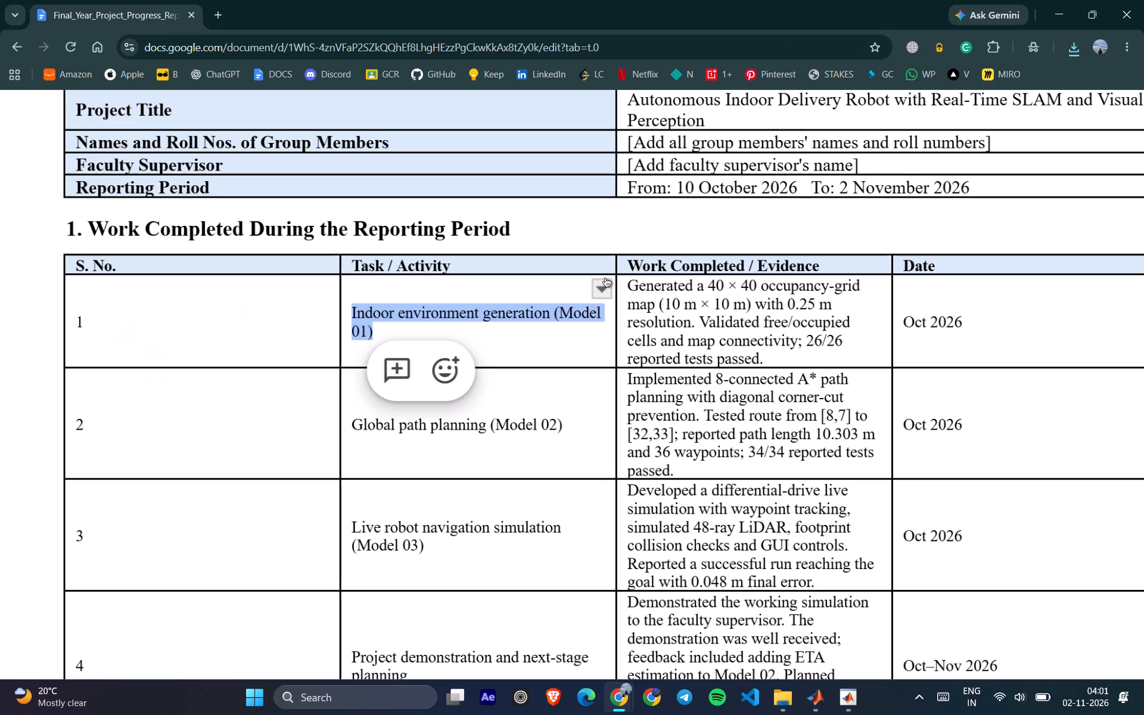
{"action": "left_click_drag", "start_coordinate": [766, 359], "coordinate": [644, 292]}
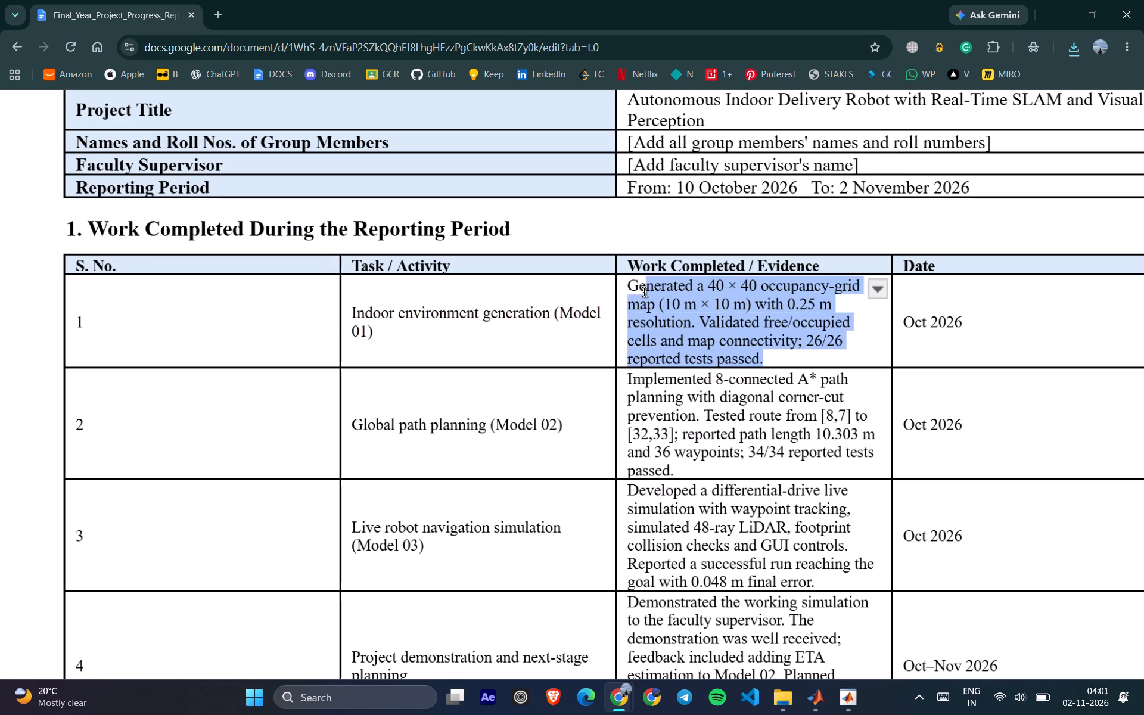
{"action": "left_click_drag", "start_coordinate": [644, 292], "coordinate": [632, 286]}
{"action": "key", "text": "ctrl+c"}
{"action": "key", "text": "alt+Tab"}
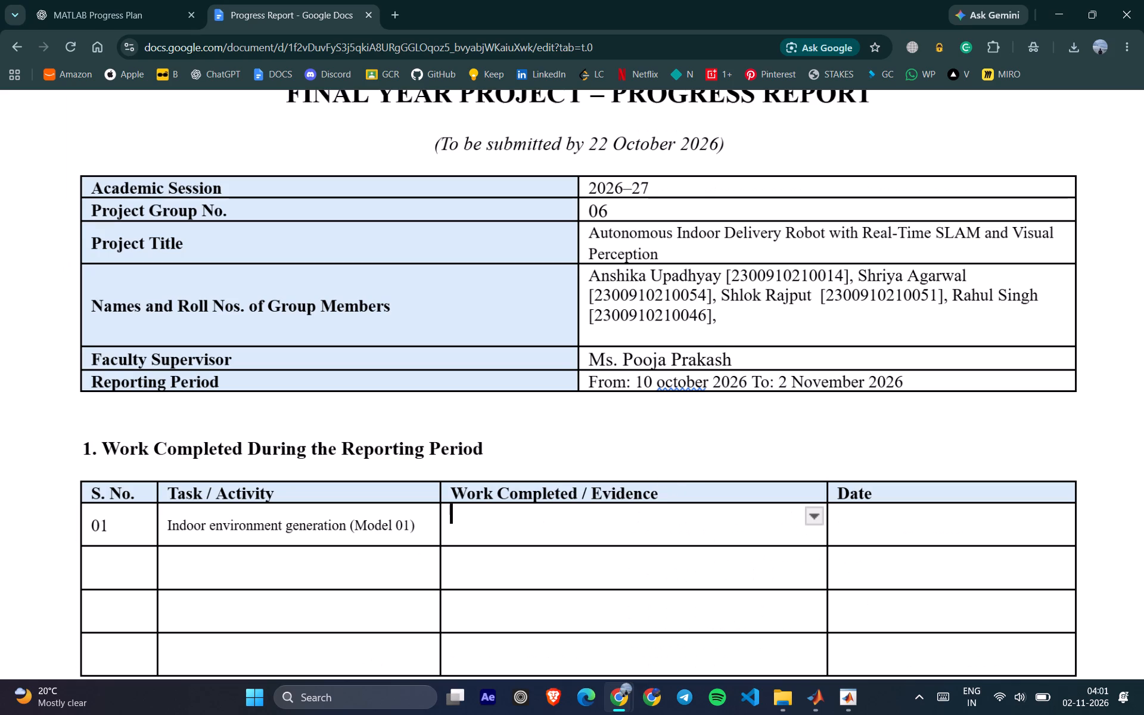
{"action": "left_click", "coordinate": [545, 532]}
{"action": "key", "text": "BackSpace"}
{"action": "key", "text": "ctrl+v"}
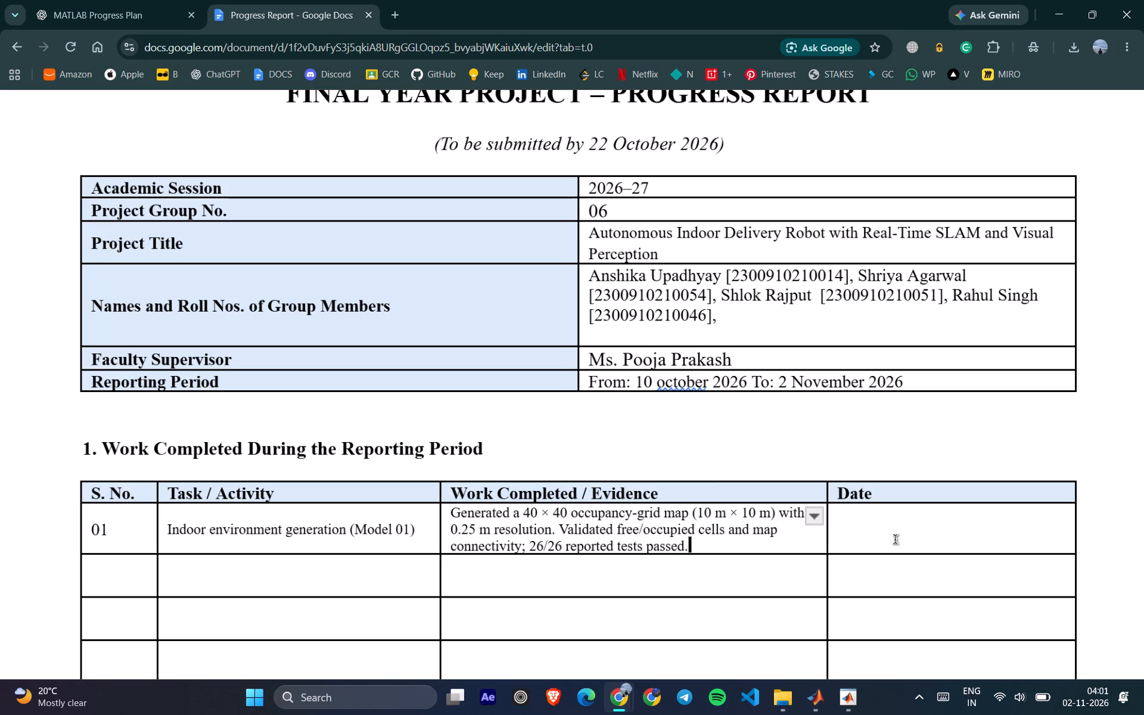
Enter 15 October 2026 in the first row's Date cell of the Work Completed table, removing the cell's extra blank line.
{"action": "left_click", "coordinate": [880, 536]}
{"action": "scroll", "coordinate": [826, 409], "scroll_direction": "down", "scroll_amount": 2}
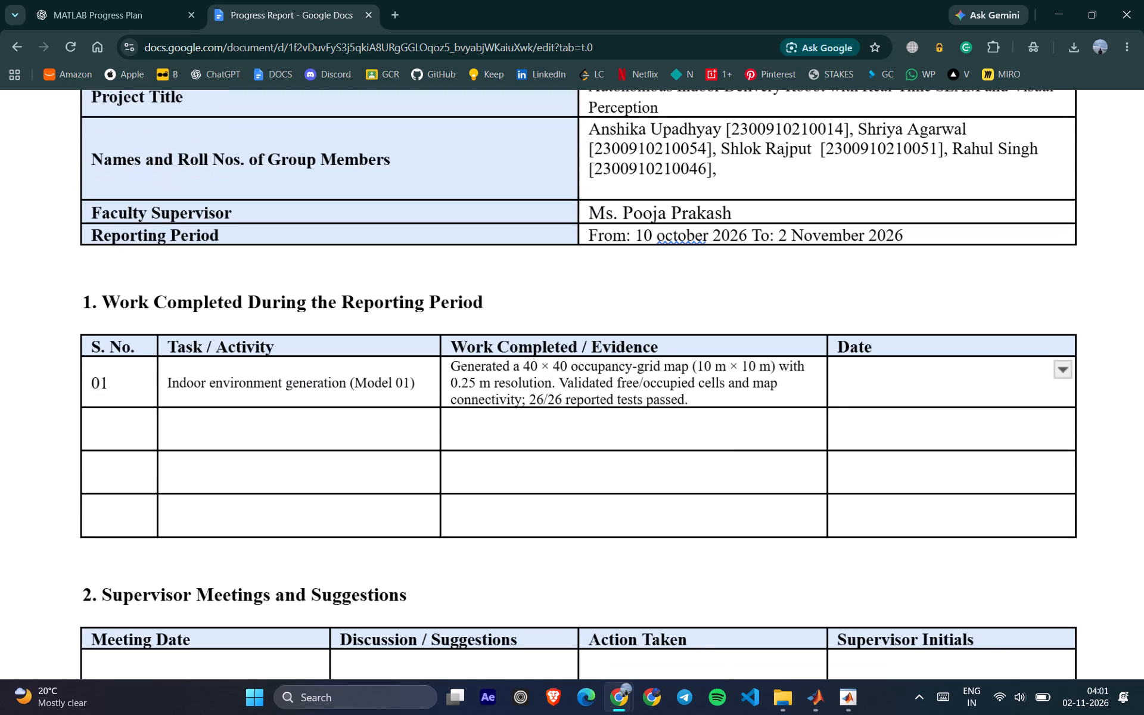
{"action": "key", "text": "BackSpace"}
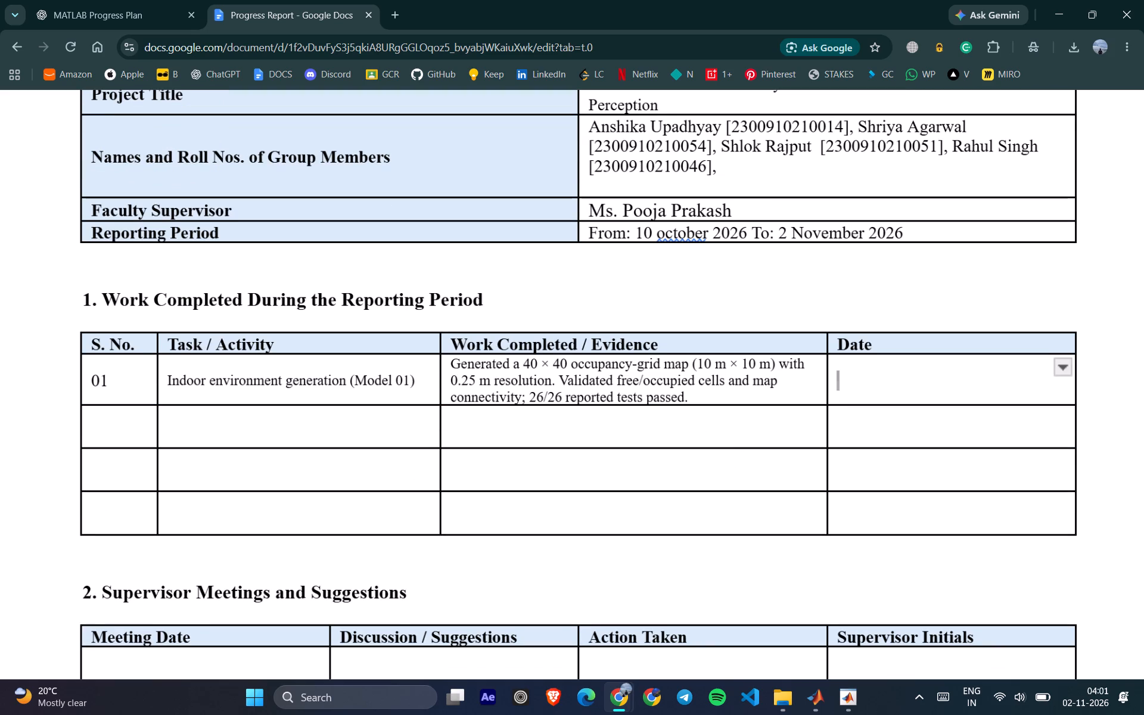
{"action": "type", "text": "15"}
{"action": "key", "text": "space"}
{"action": "type", "text": "ct"}
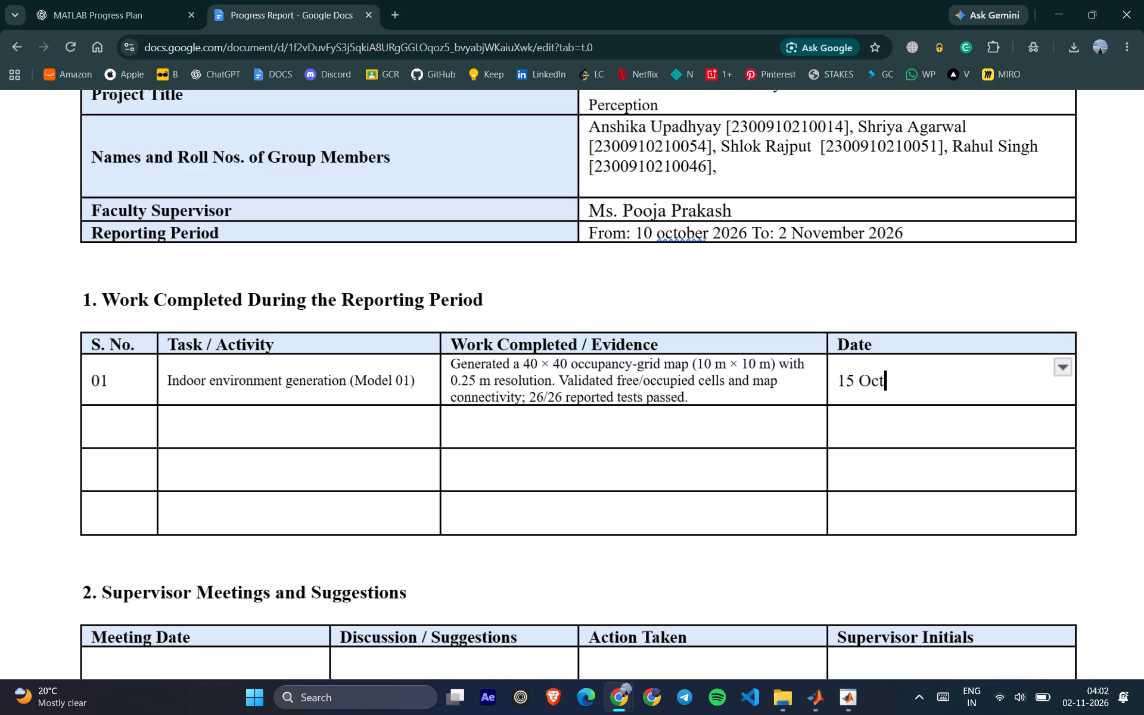
{"action": "type", "text": "ober 2026"}
Check the filled report preview in the ChatGPT conversation and close that conversation.
{"action": "left_click", "coordinate": [169, 0]}
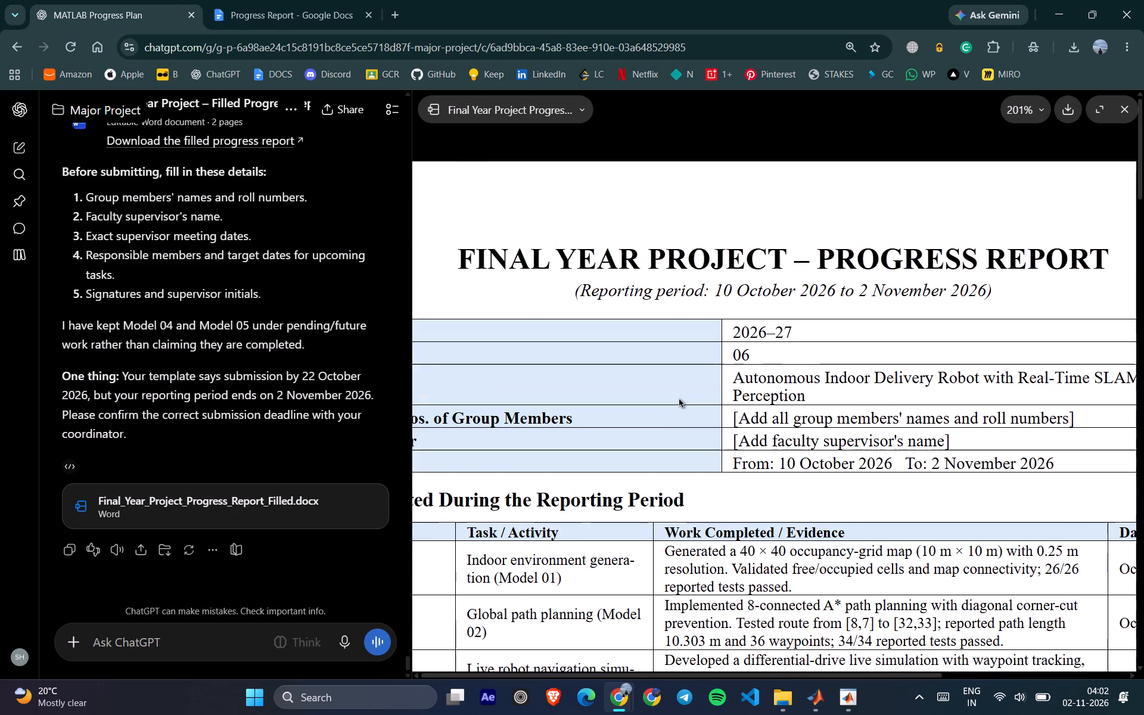
{"action": "scroll", "coordinate": [679, 399], "scroll_direction": "down", "scroll_amount": 2}
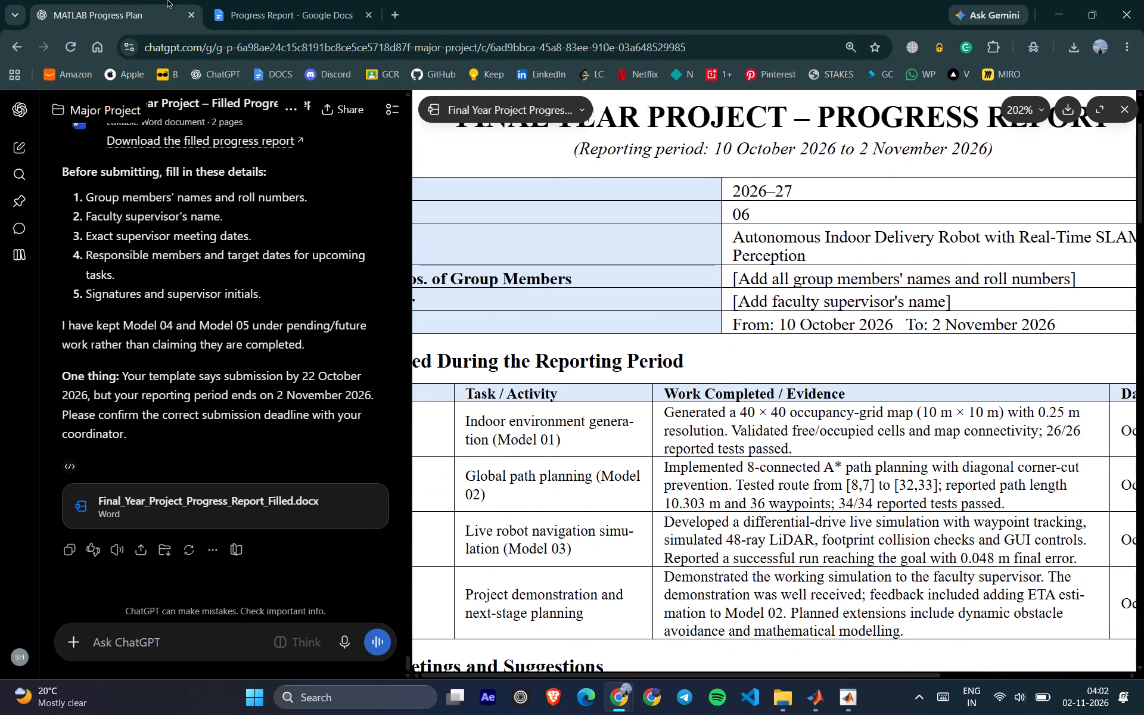
{"action": "middle_click", "coordinate": [167, 0]}
Fill the second row with serial number 02 and the task "Global path planning (Model 02)" copied from the filled report, without extra blank lines.
{"action": "key", "text": "alt+Tab"}
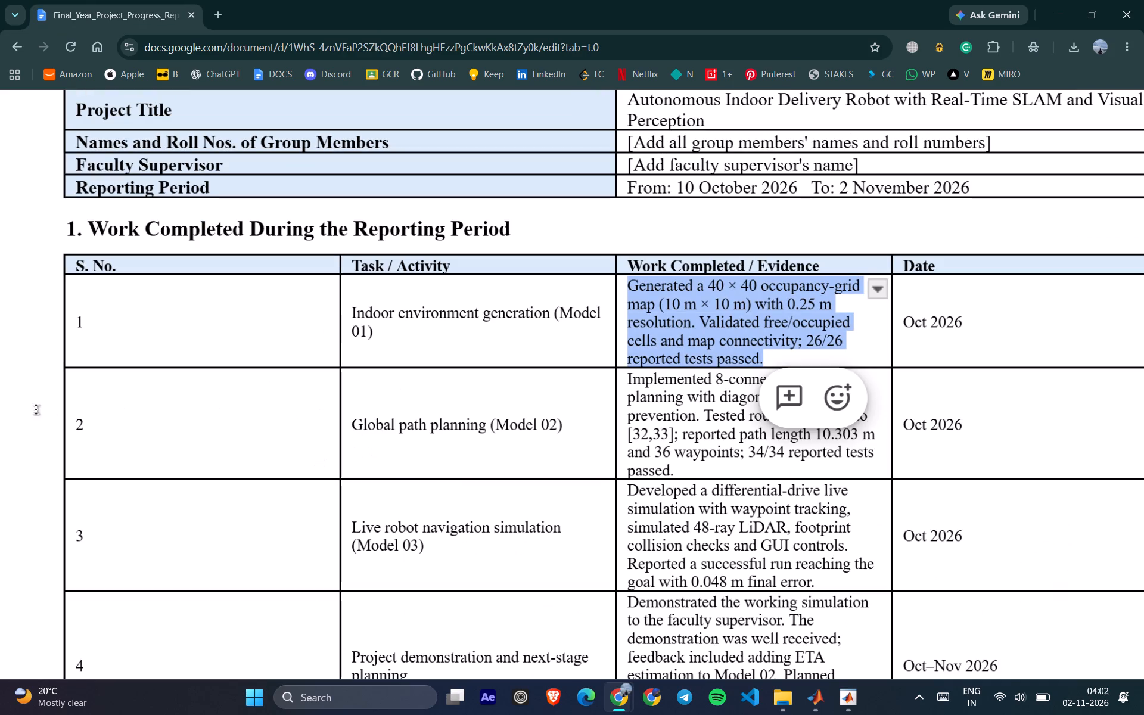
{"action": "left_click_drag", "start_coordinate": [350, 419], "coordinate": [511, 423]}
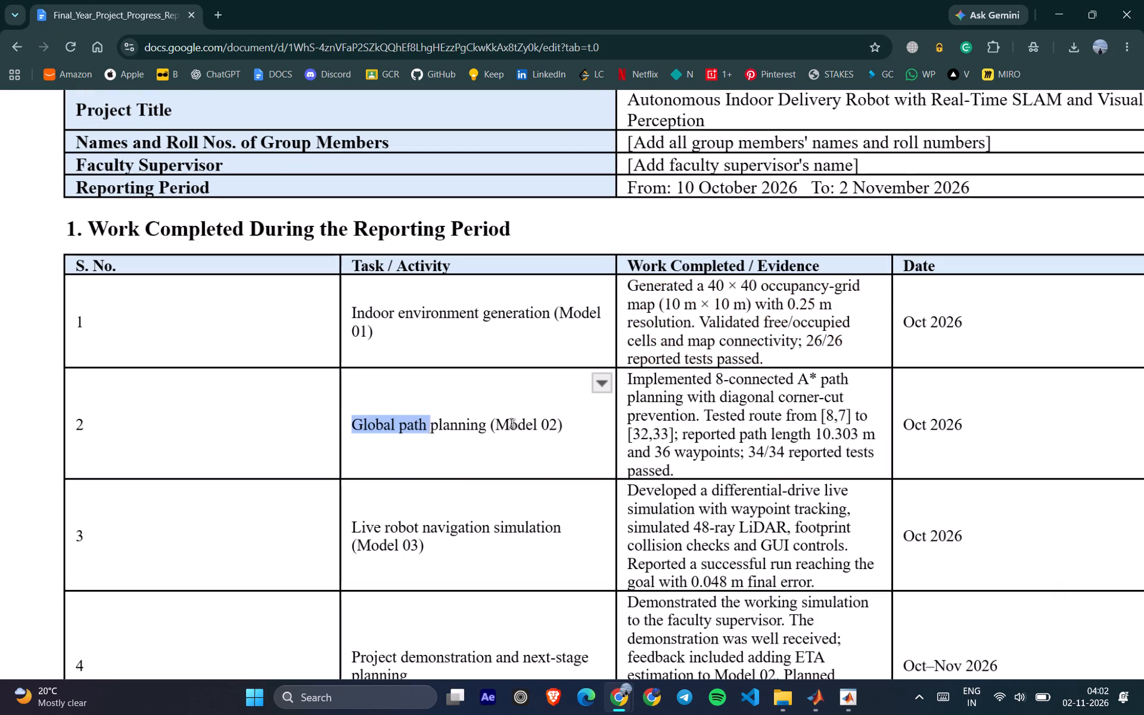
{"action": "left_click_drag", "start_coordinate": [511, 423], "coordinate": [572, 425]}
{"action": "left_click", "coordinate": [528, 428]}
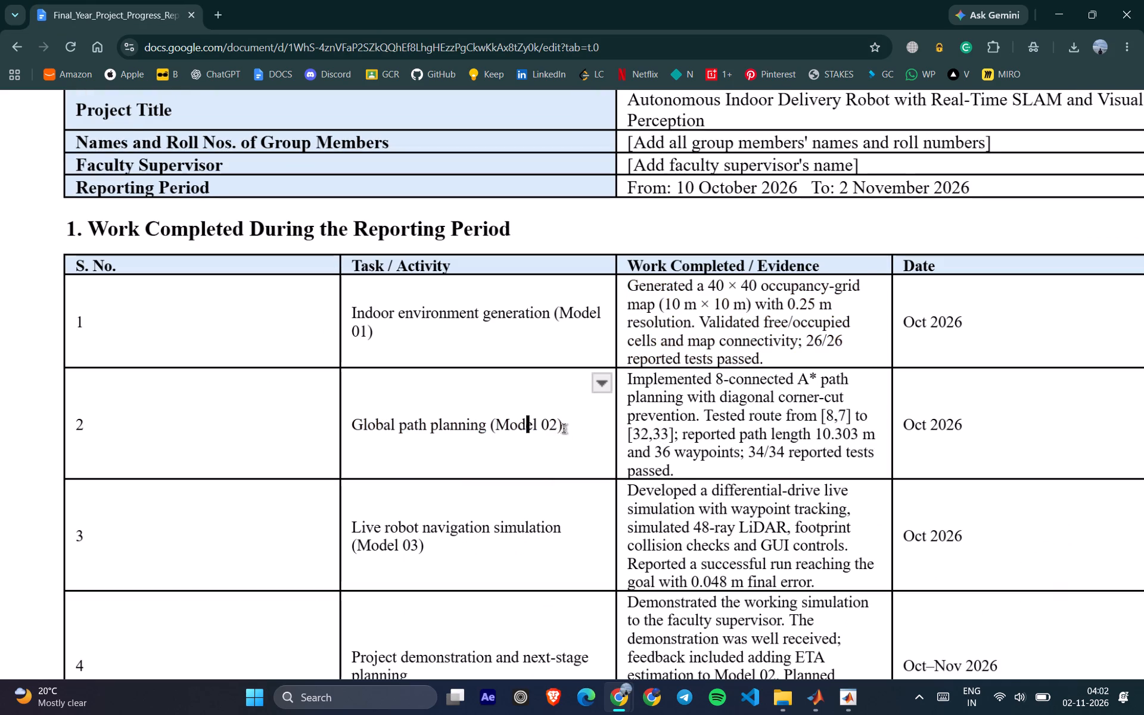
{"action": "left_click_drag", "start_coordinate": [564, 428], "coordinate": [349, 426]}
{"action": "key", "text": "ctrl+c"}
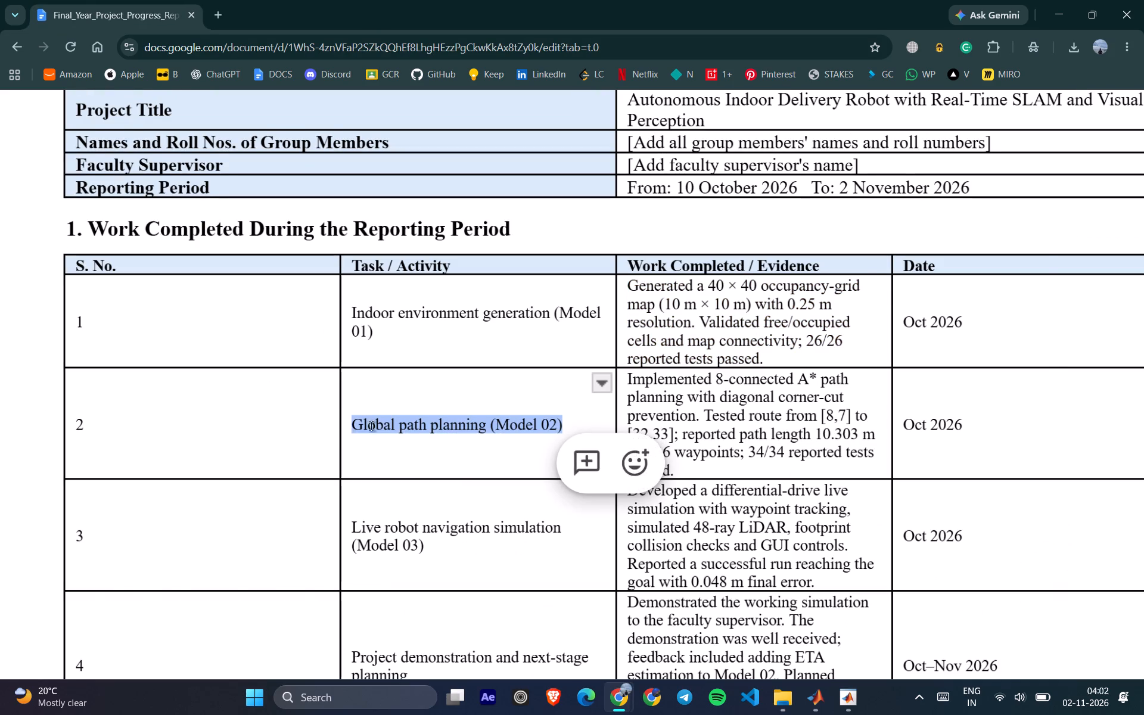
{"action": "key", "text": "alt+Tab"}
{"action": "left_click", "coordinate": [113, 434]}
{"action": "key", "text": "BackSpace"}
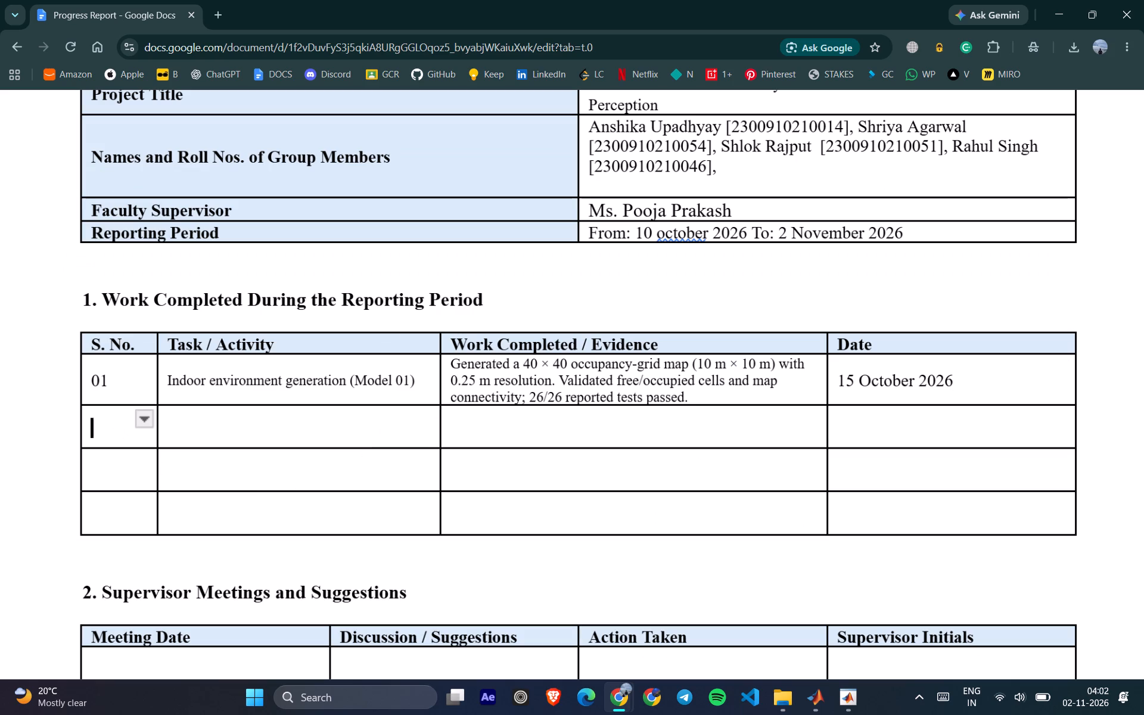
{"action": "type", "text": "02"}
{"action": "key", "text": "Tab"}
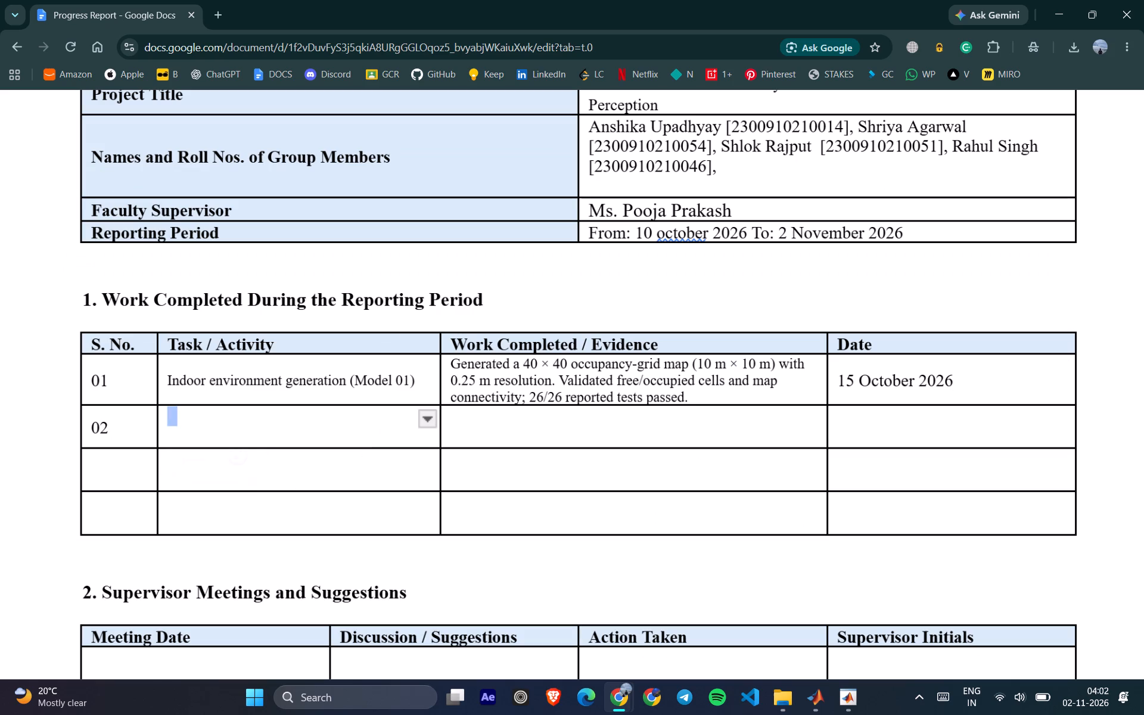
{"action": "key", "text": "Delete"}
{"action": "key", "text": "ctrl+v"}
Copy the 8-connected A* path planning evidence text from the filled report into the second row's Work Completed / Evidence cell, without blank lines.
{"action": "key", "text": "Tab"}
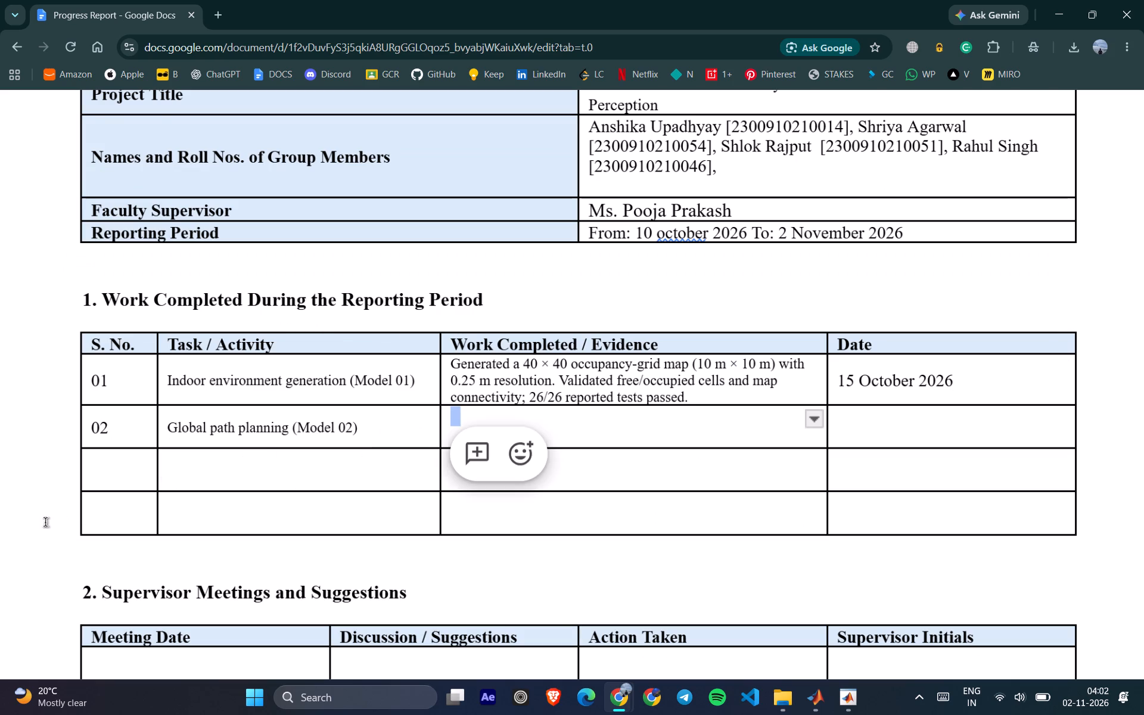
{"action": "key", "text": "BackSpace"}
{"action": "key", "text": "alt+Tab"}
{"action": "left_click", "coordinate": [696, 475]}
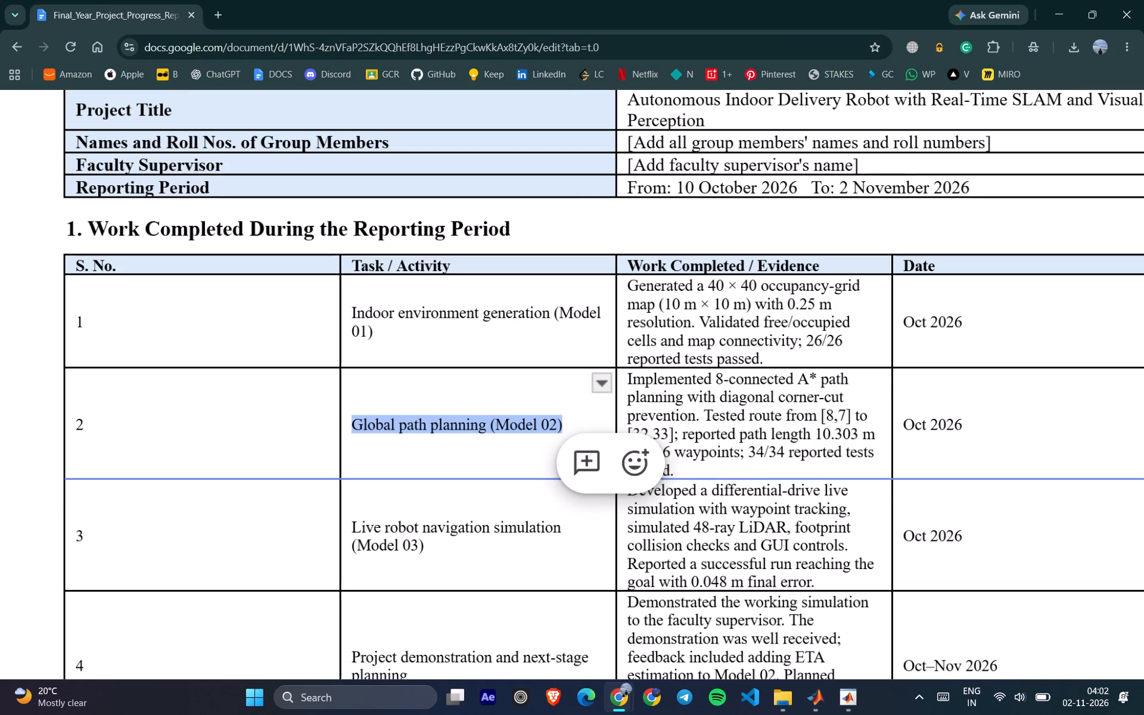
{"action": "left_click", "coordinate": [695, 470]}
{"action": "left_click_drag", "start_coordinate": [691, 469], "coordinate": [635, 380]}
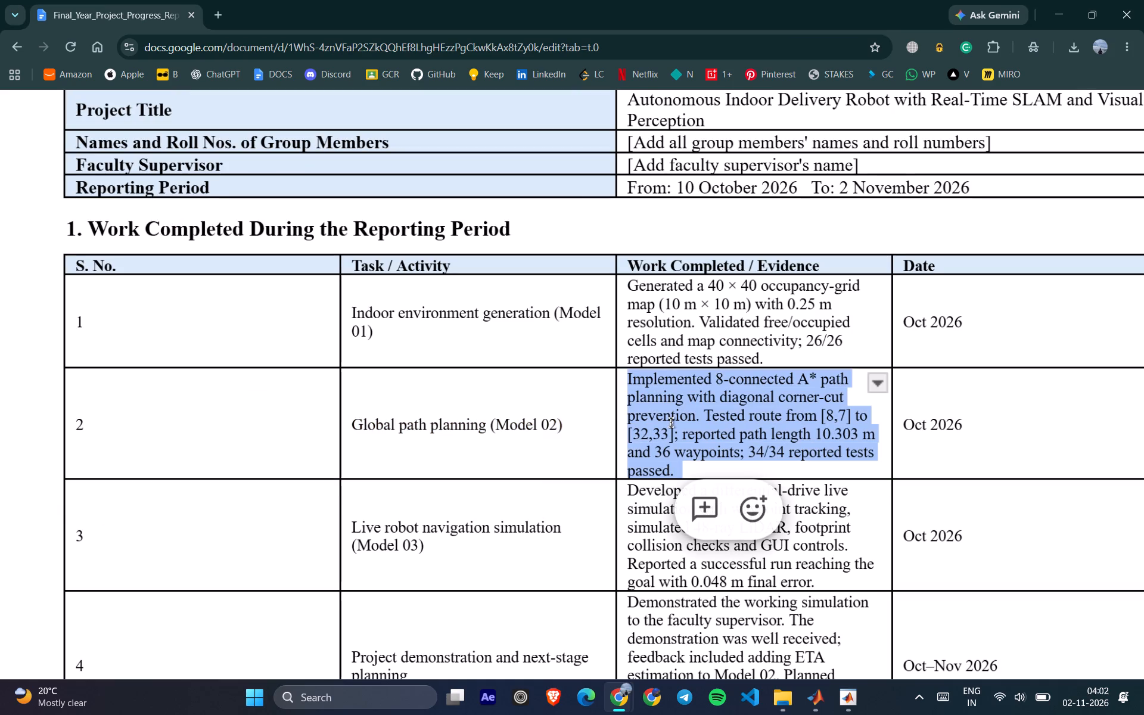
{"action": "key", "text": "ctrl+c"}
{"action": "key", "text": "alt+Tab"}
{"action": "key", "text": "ctrl+v"}
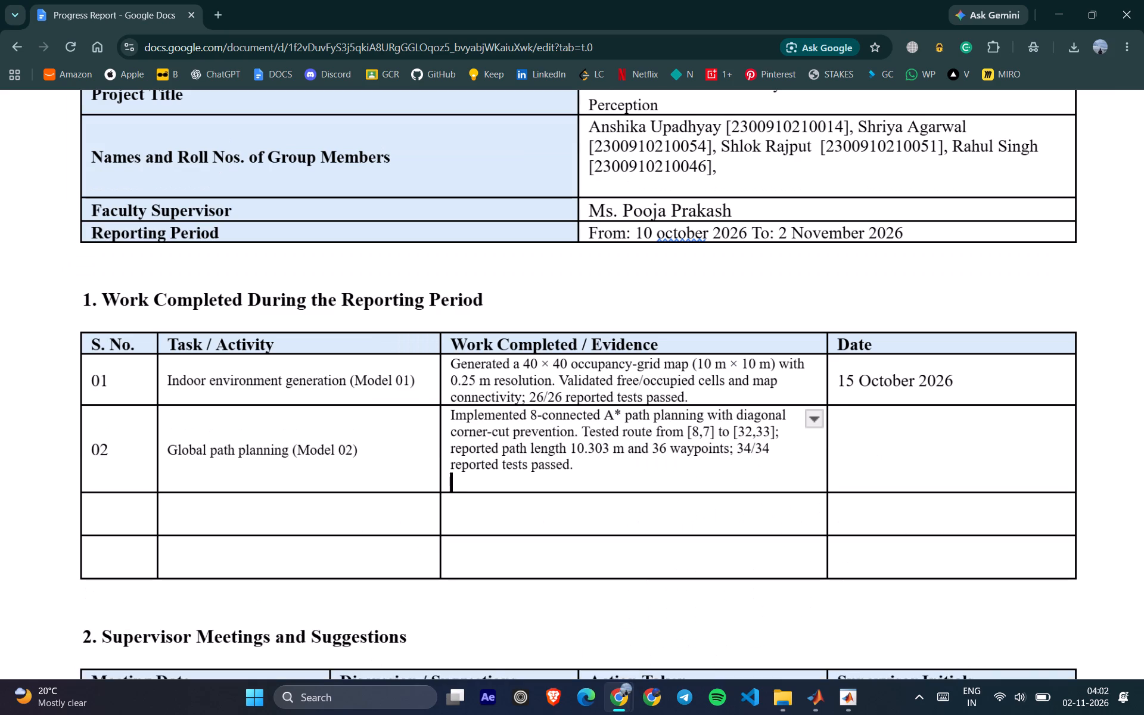
{"action": "key", "text": "BackSpace"}
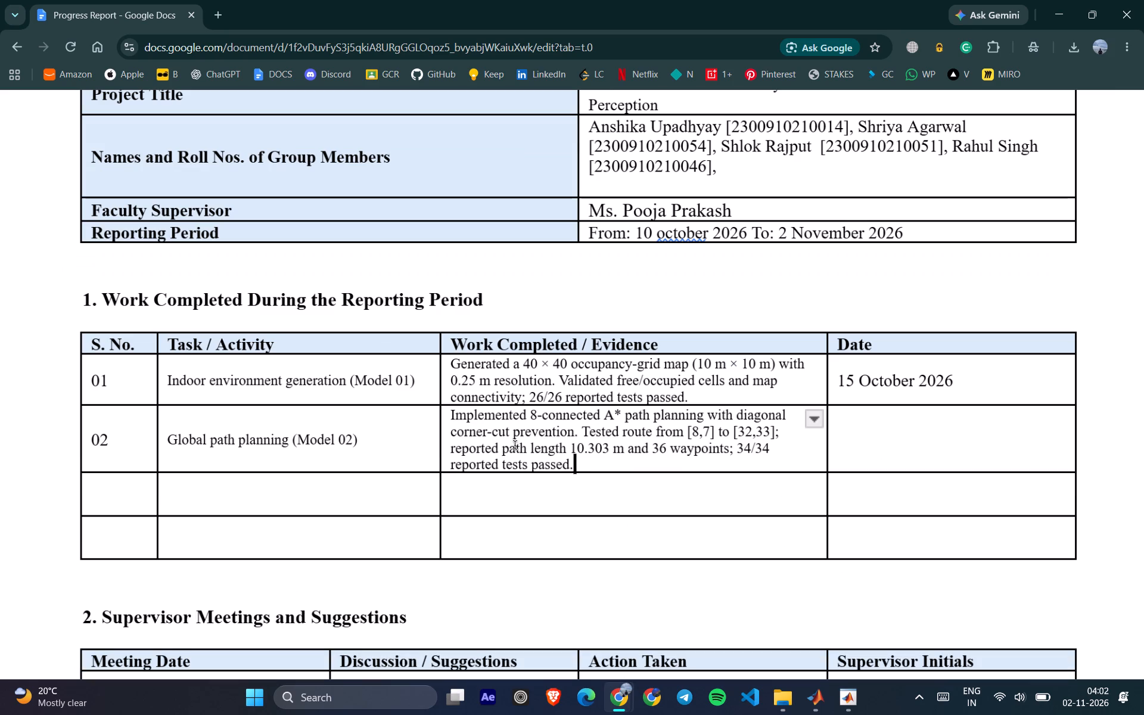
Slightly increase the height of the first entry row in the Work Completed table.
{"action": "left_click_drag", "start_coordinate": [621, 405], "coordinate": [621, 411]}
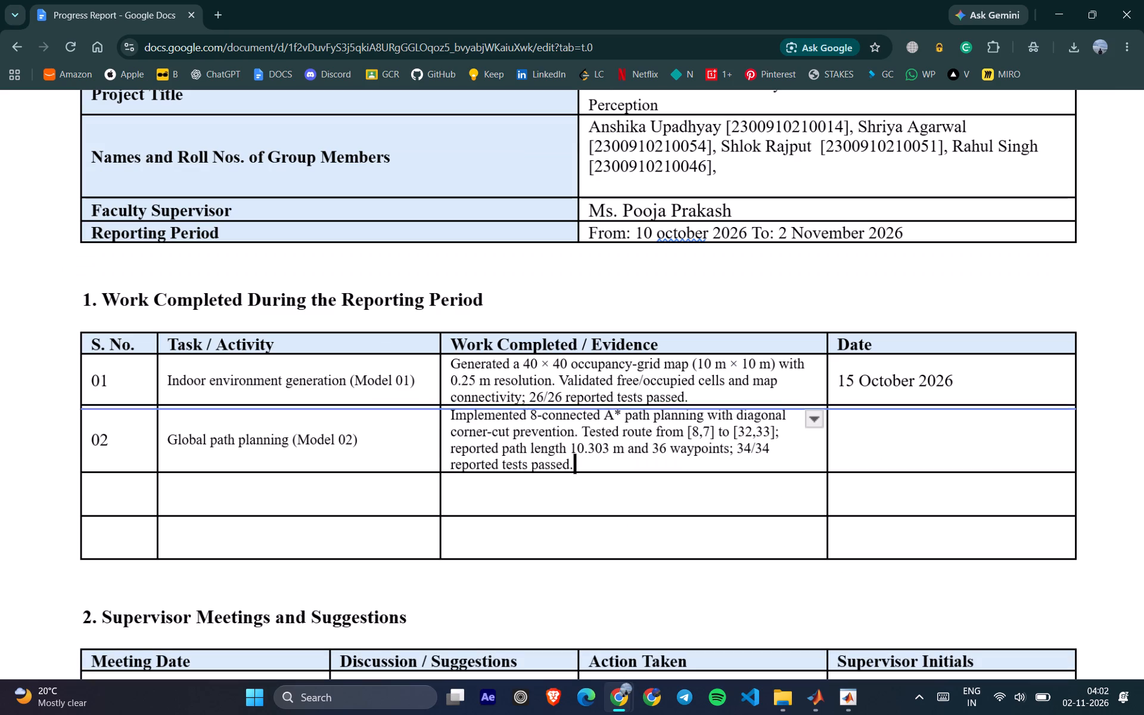
{"action": "left_click_drag", "start_coordinate": [621, 411], "coordinate": [621, 412]}
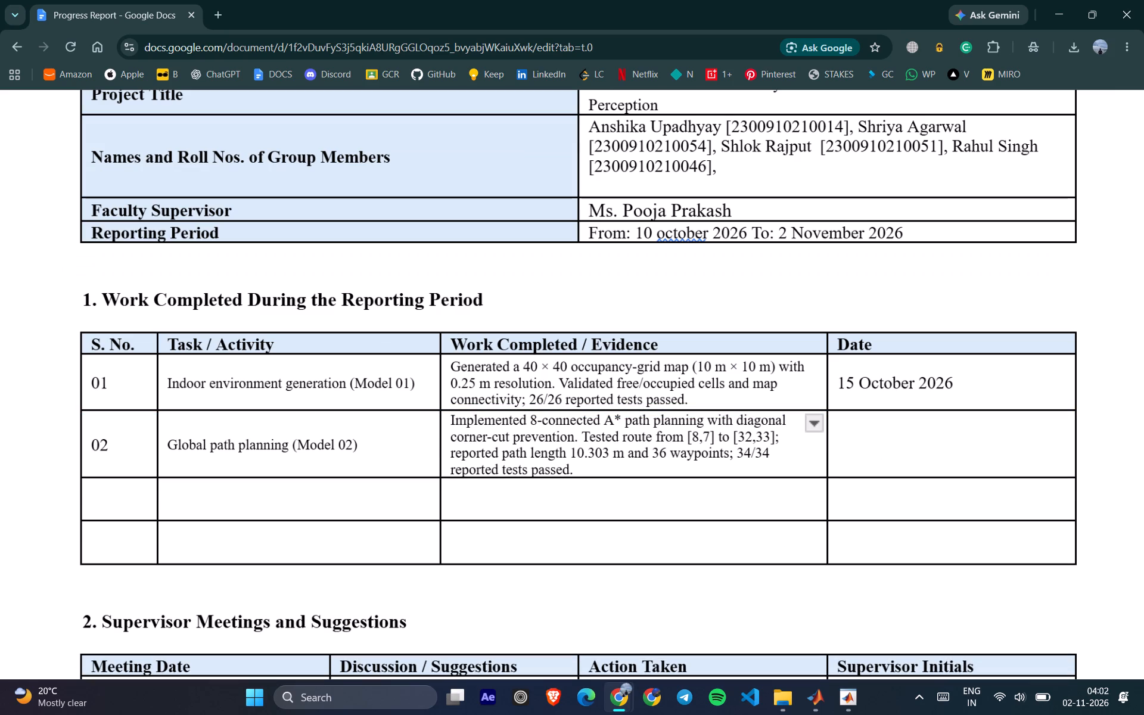
Enter 17 October 2026 in the second row's Date cell, removing the cell's extra blank line.
{"action": "left_click", "coordinate": [875, 452]}
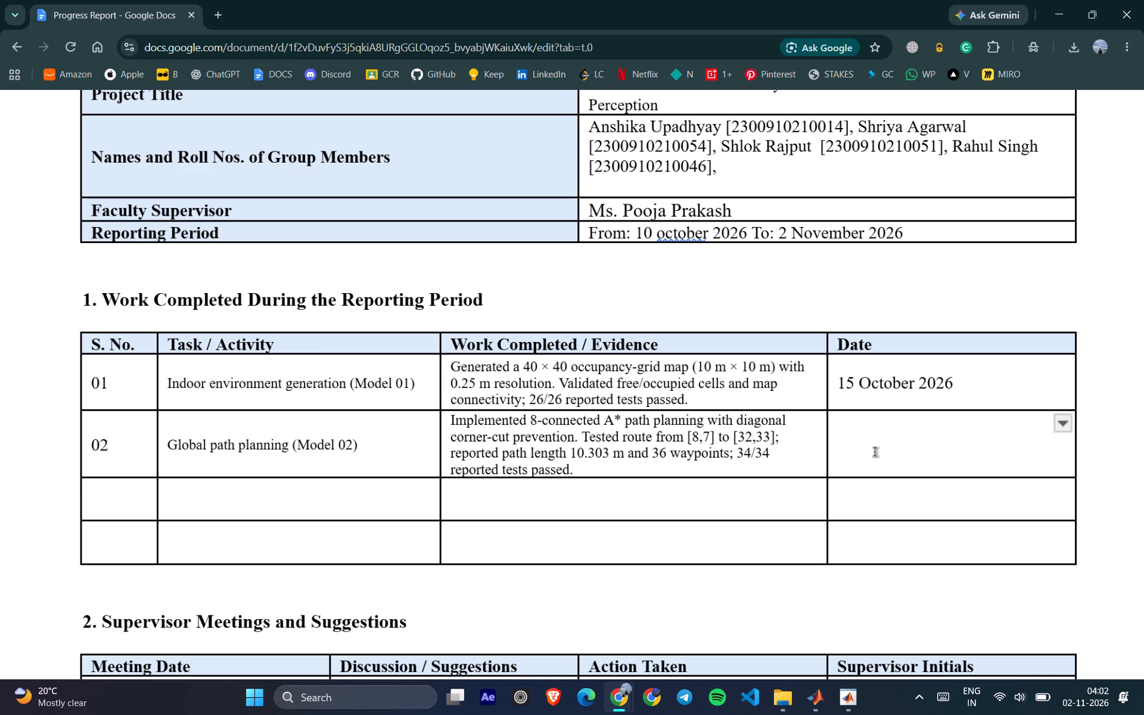
{"action": "key", "text": "BackSpace"}
{"action": "key", "text": "BackSpace"}
{"action": "type", "text": "17"}
{"action": "key", "text": "space"}
{"action": "type", "text": "ctover"}
{"action": "key", "text": "BackSpace"}
{"action": "key", "text": "BackSpace"}
{"action": "key", "text": "BackSpace"}
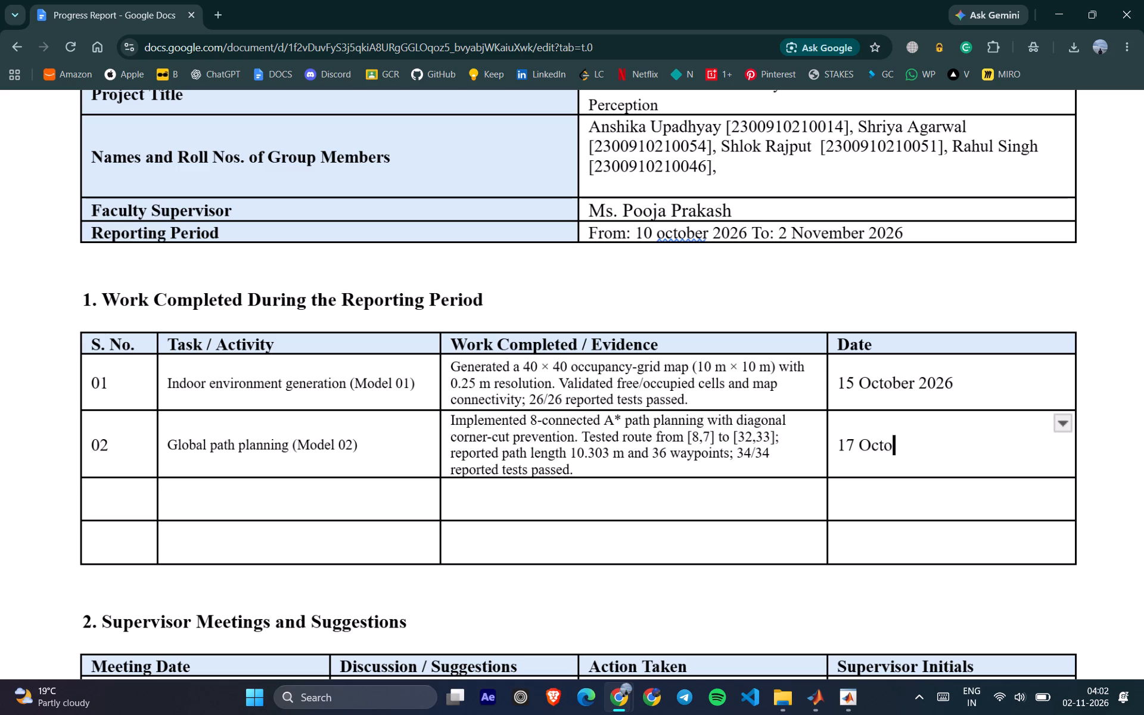
{"action": "type", "text": "ber"}
{"action": "key", "text": "space"}
{"action": "type", "text": "2026"}
Fill the third row with serial number 03 and the task "Live robot navigation simulation (Model 03)" copied from the filled report, without extra blank lines.
{"action": "key", "text": "alt+Tab"}
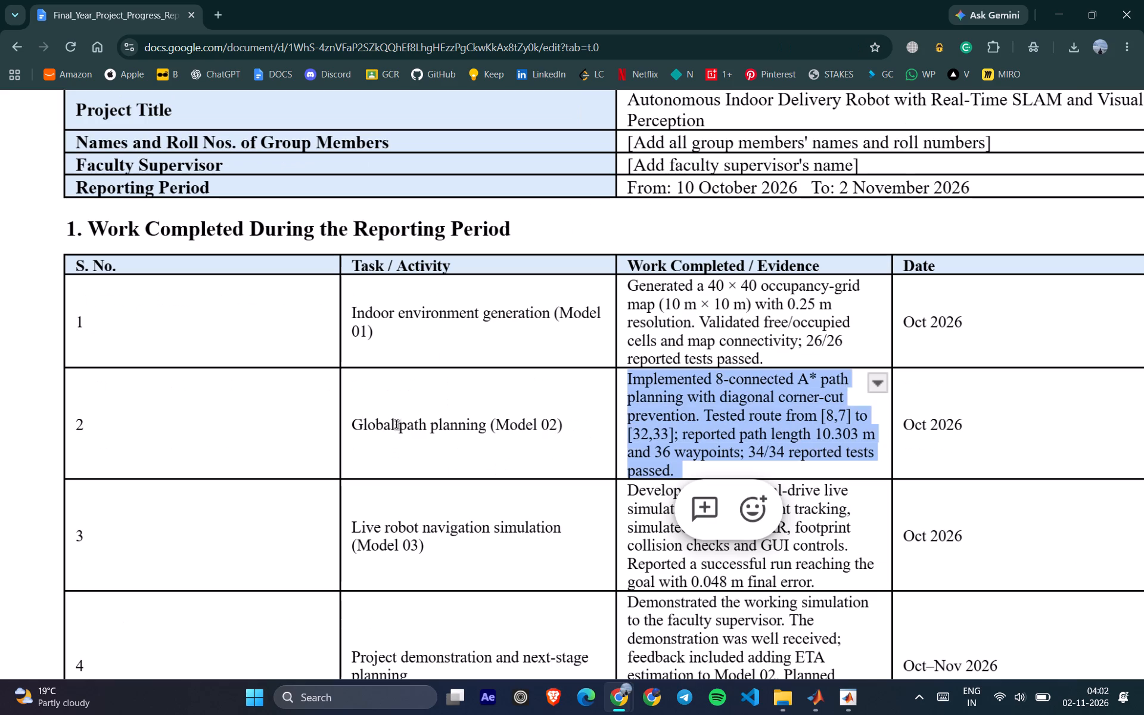
{"action": "left_click_drag", "start_coordinate": [433, 545], "coordinate": [350, 527]}
{"action": "key", "text": "ctrl+c"}
{"action": "key", "text": "alt+Tab"}
{"action": "left_click", "coordinate": [111, 492]}
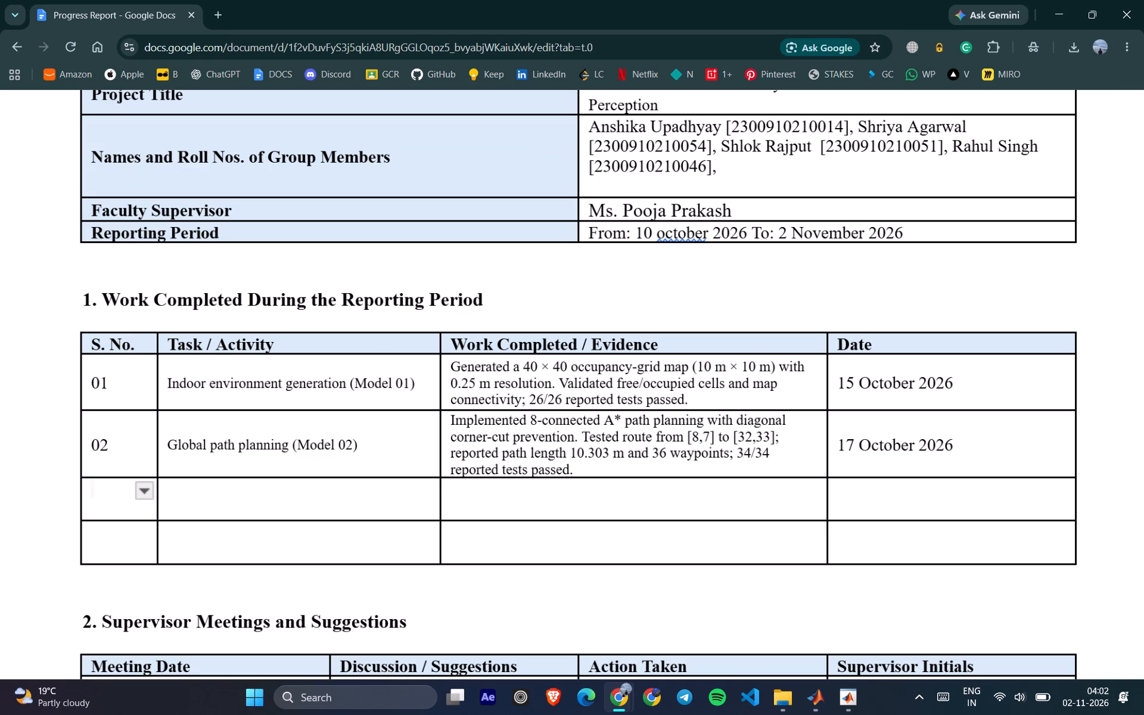
{"action": "key", "text": "BackSpace"}
{"action": "key", "text": "BackSpace"}
{"action": "key", "text": "Return"}
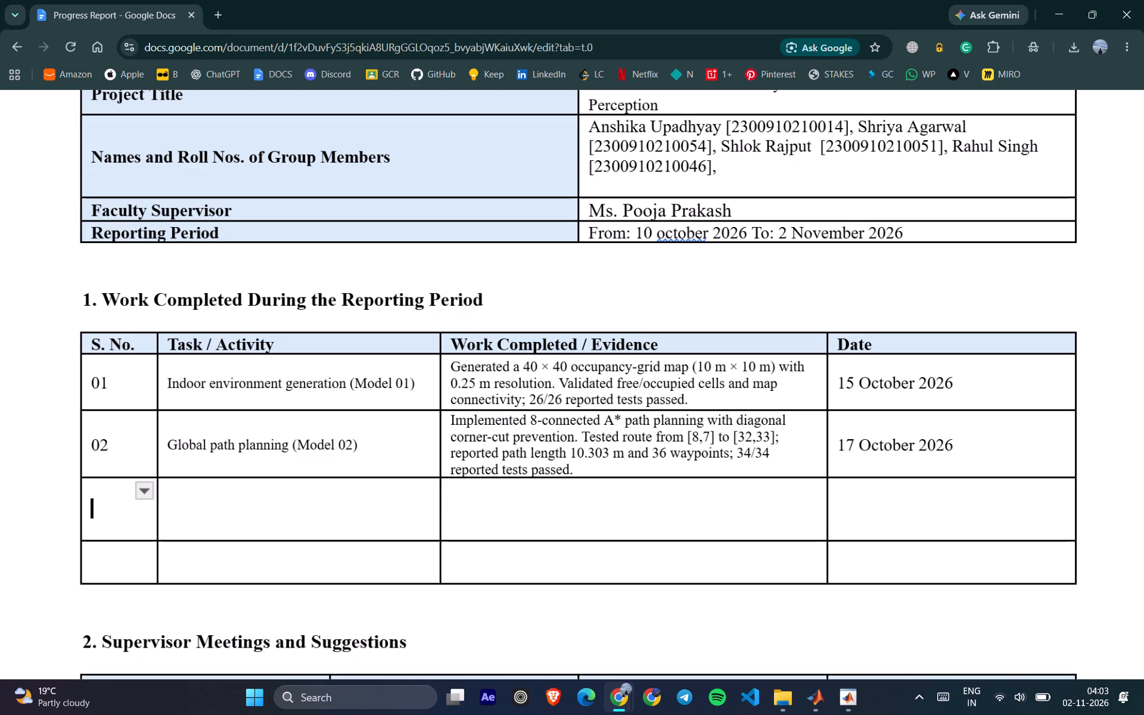
{"action": "key", "text": "BackSpace"}
{"action": "key", "text": "Down"}
{"action": "key", "text": "BackSpace"}
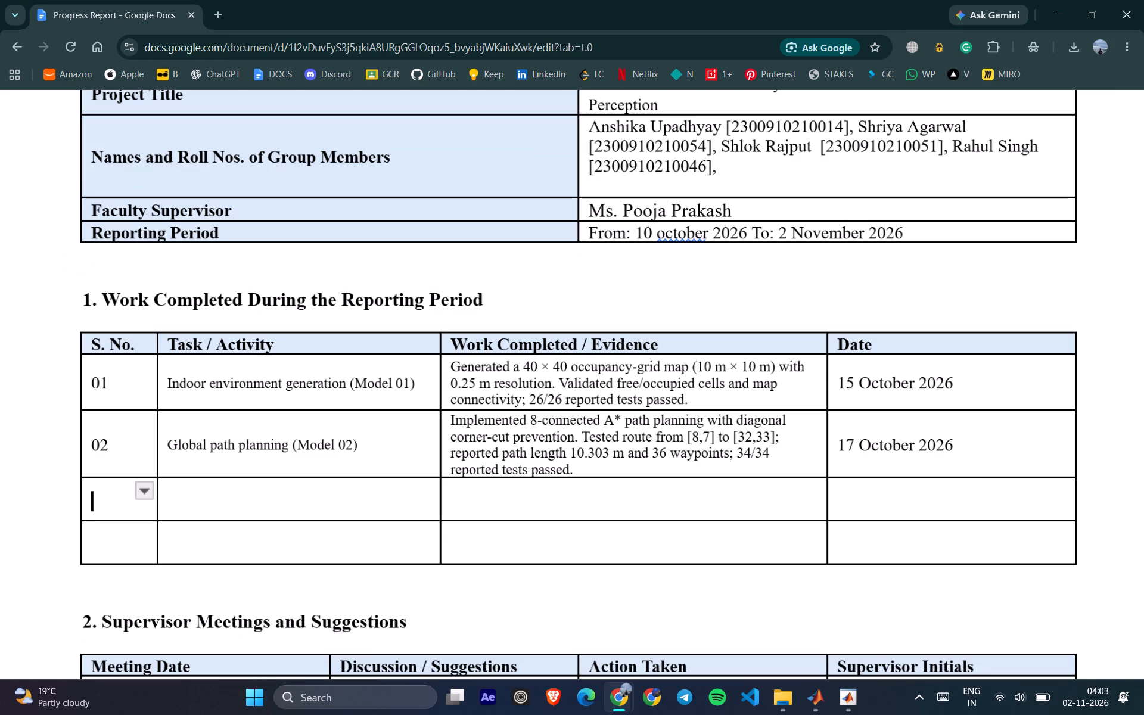
{"action": "type", "text": "03"}
{"action": "key", "text": "Tab"}
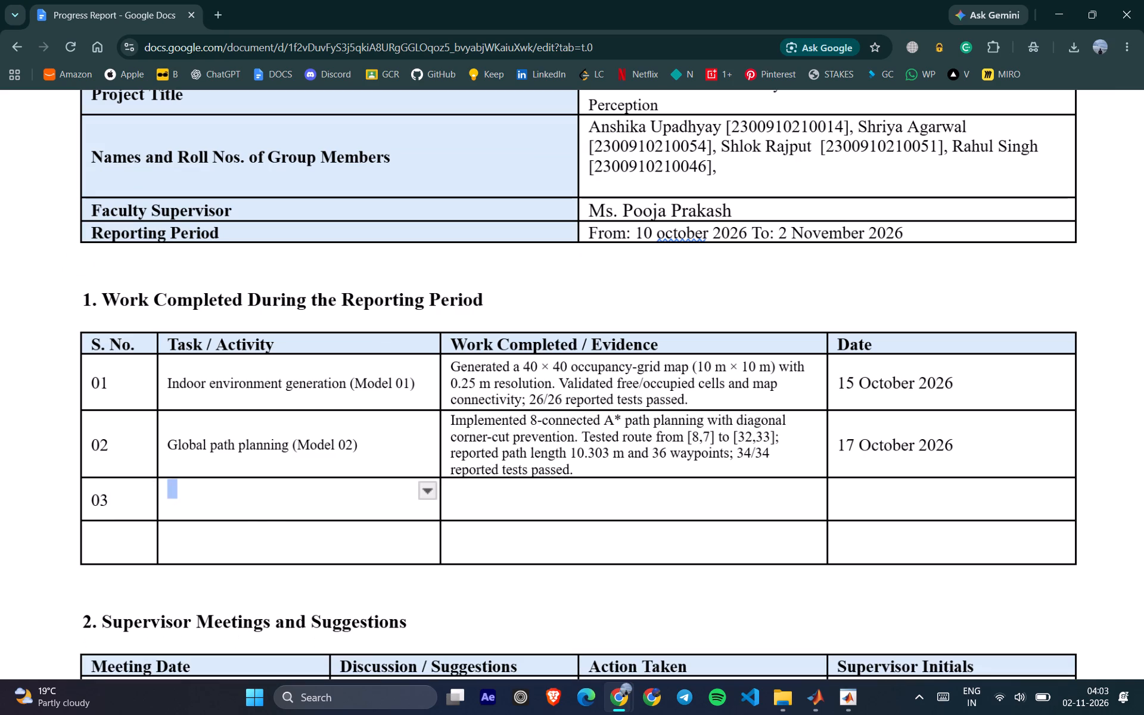
{"action": "key", "text": "BackSpace"}
{"action": "key", "text": "ctrl+v"}
Copy the differential-drive live simulation evidence text from the filled report into the third row's Work Completed / Evidence cell, without blank lines.
{"action": "key", "text": "Tab"}
{"action": "key", "text": "BackSpace"}
{"action": "key", "text": "alt+Tab"}
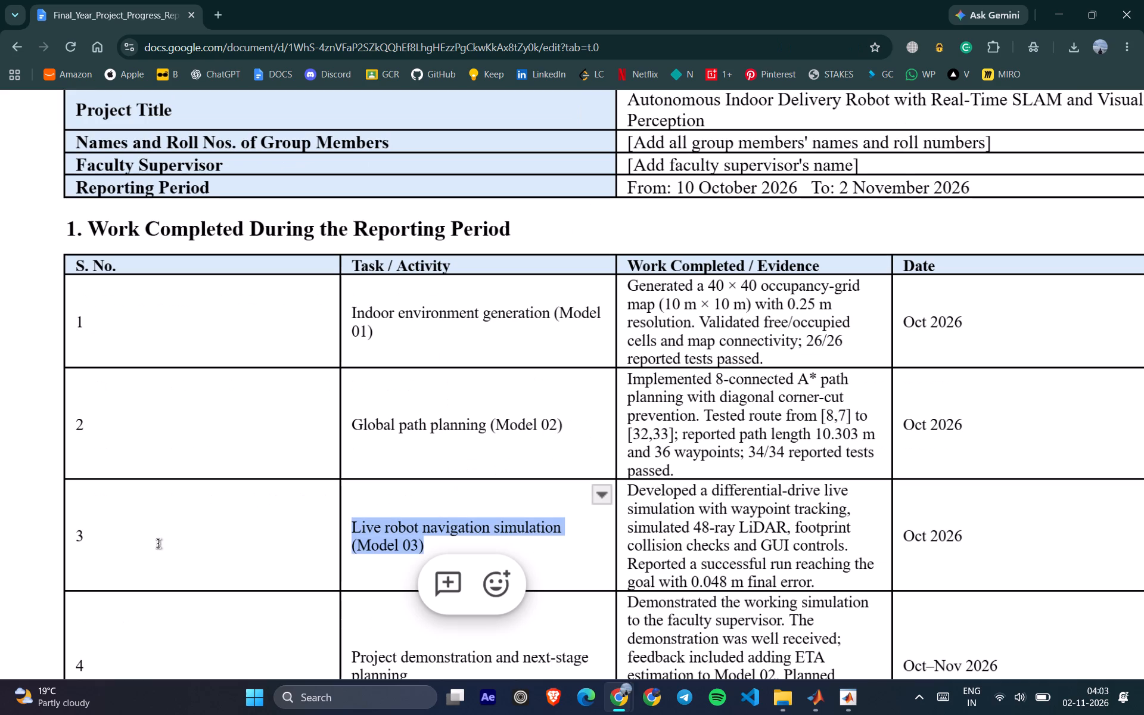
{"action": "left_click_drag", "start_coordinate": [834, 582], "coordinate": [637, 503]}
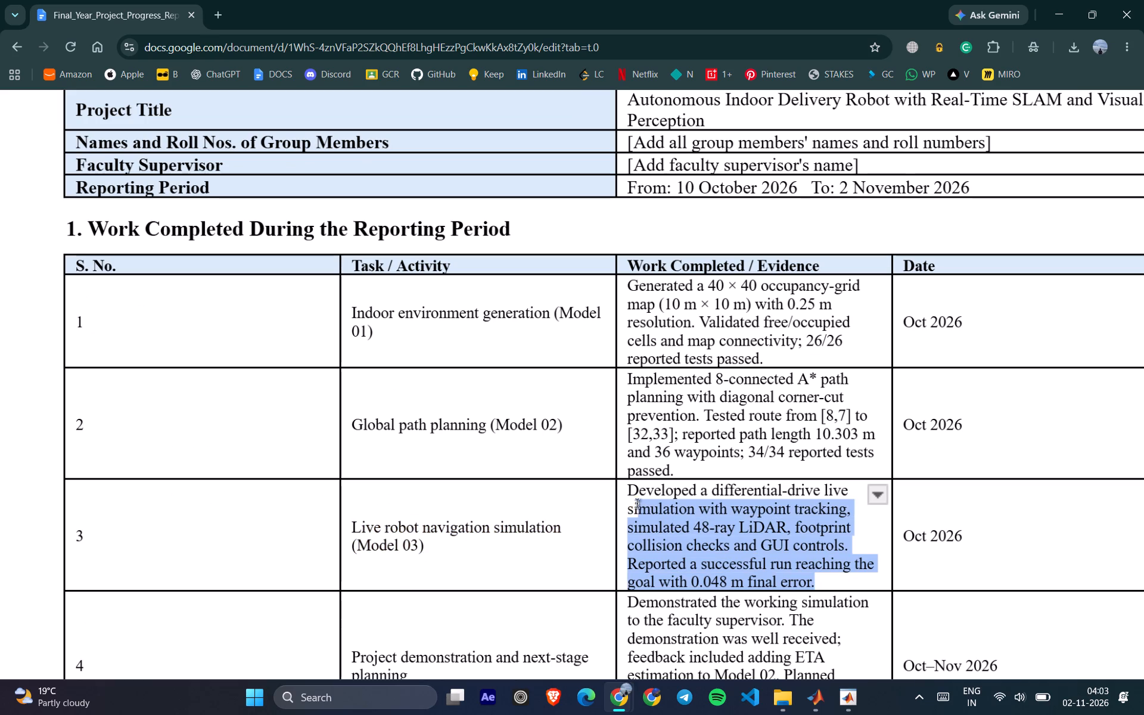
{"action": "left_click_drag", "start_coordinate": [637, 503], "coordinate": [620, 490]}
{"action": "key", "text": "ctrl+c"}
{"action": "key", "text": "alt+Tab"}
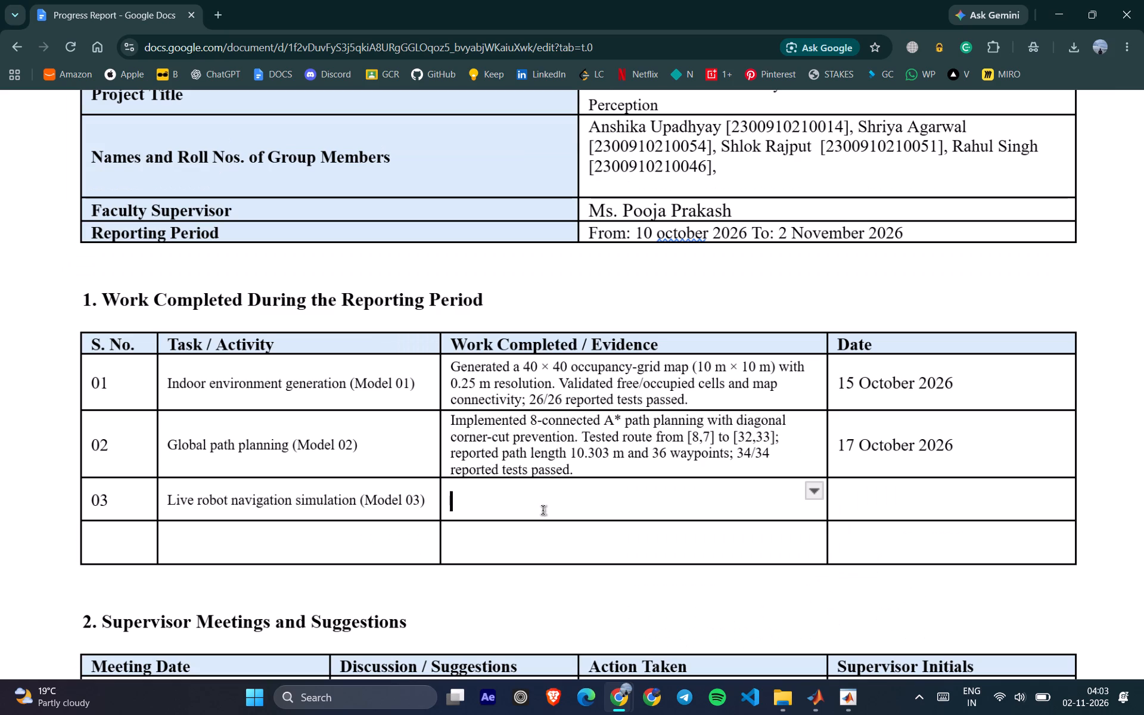
{"action": "key", "text": "ctrl+v"}
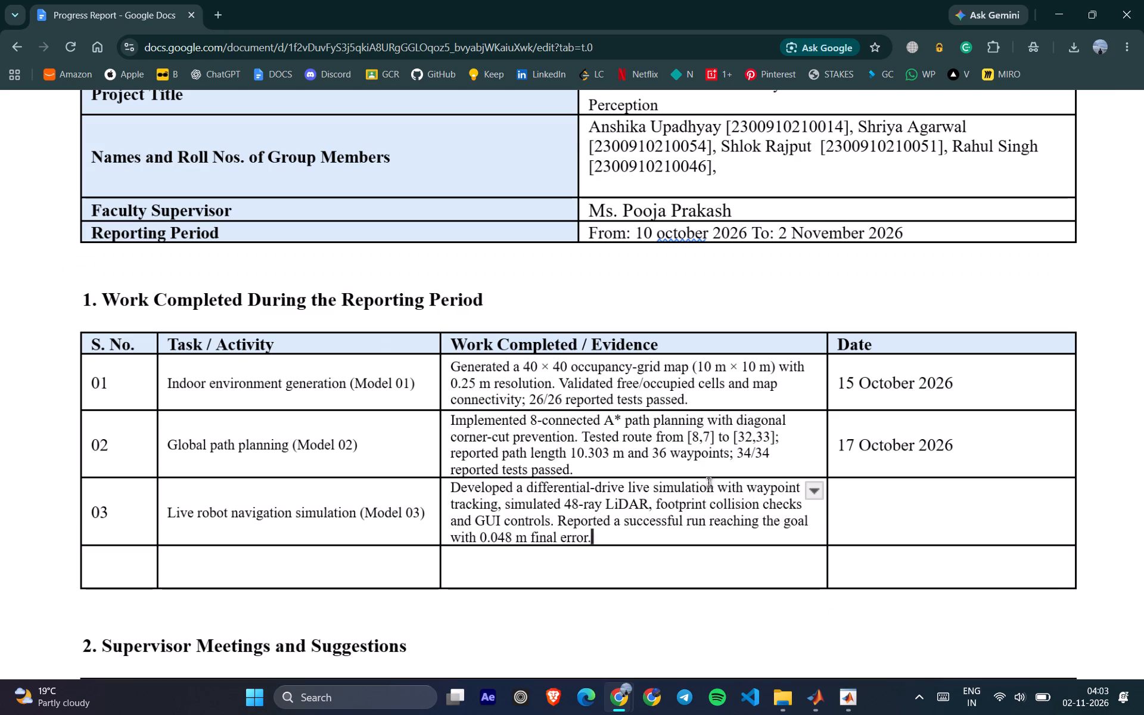
Slightly increase the height of the second entry row in the Work Completed table.
{"action": "left_click_drag", "start_coordinate": [650, 477], "coordinate": [649, 482]}
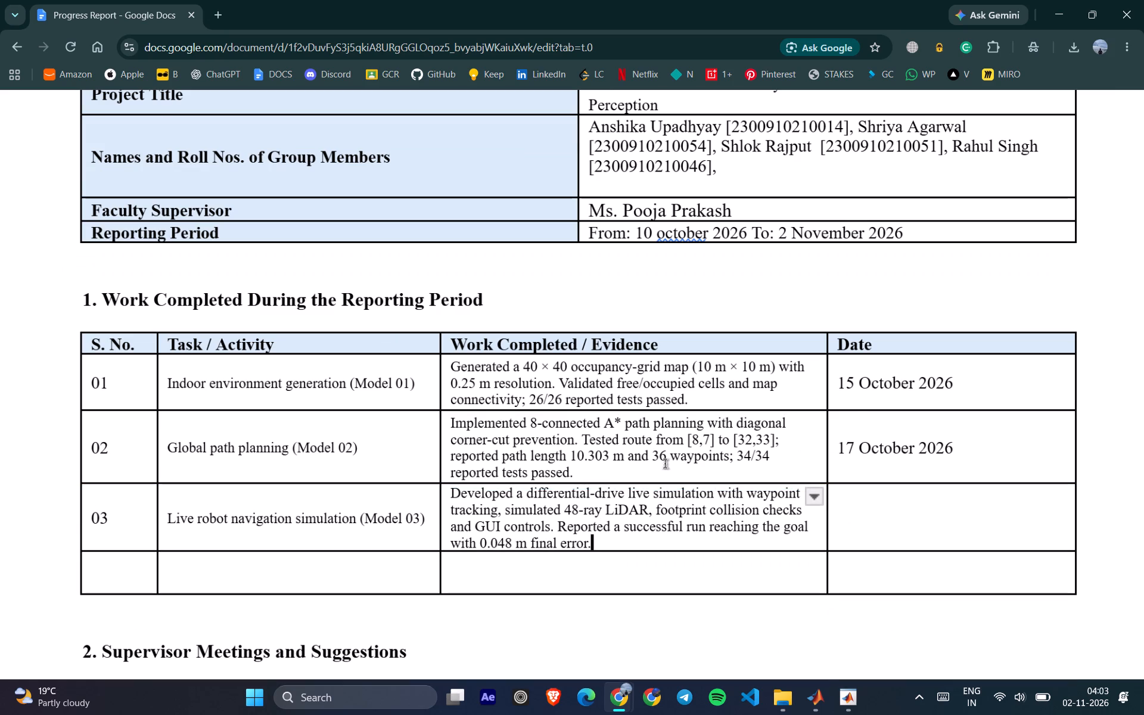
Enter 21 October 2026 in the third row's Date cell, reusing the month and year from the second row's date.
{"action": "key", "text": "alt+Tab"}
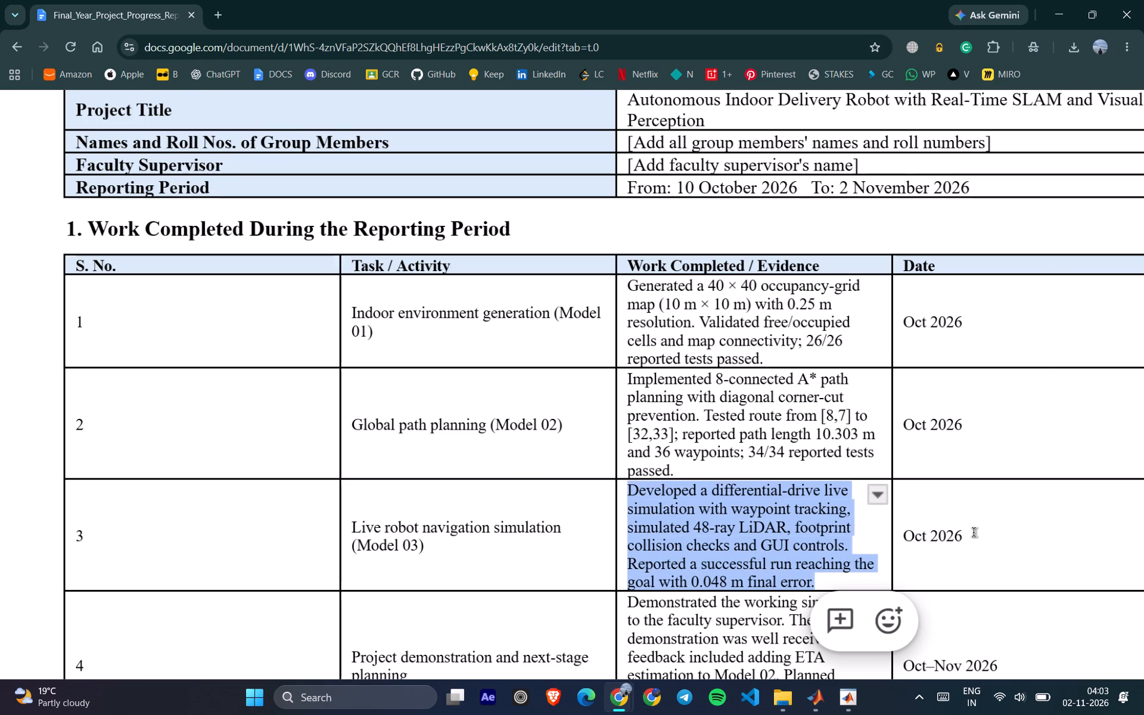
{"action": "key", "text": "alt+Tab"}
{"action": "left_click_drag", "start_coordinate": [863, 448], "coordinate": [970, 448]}
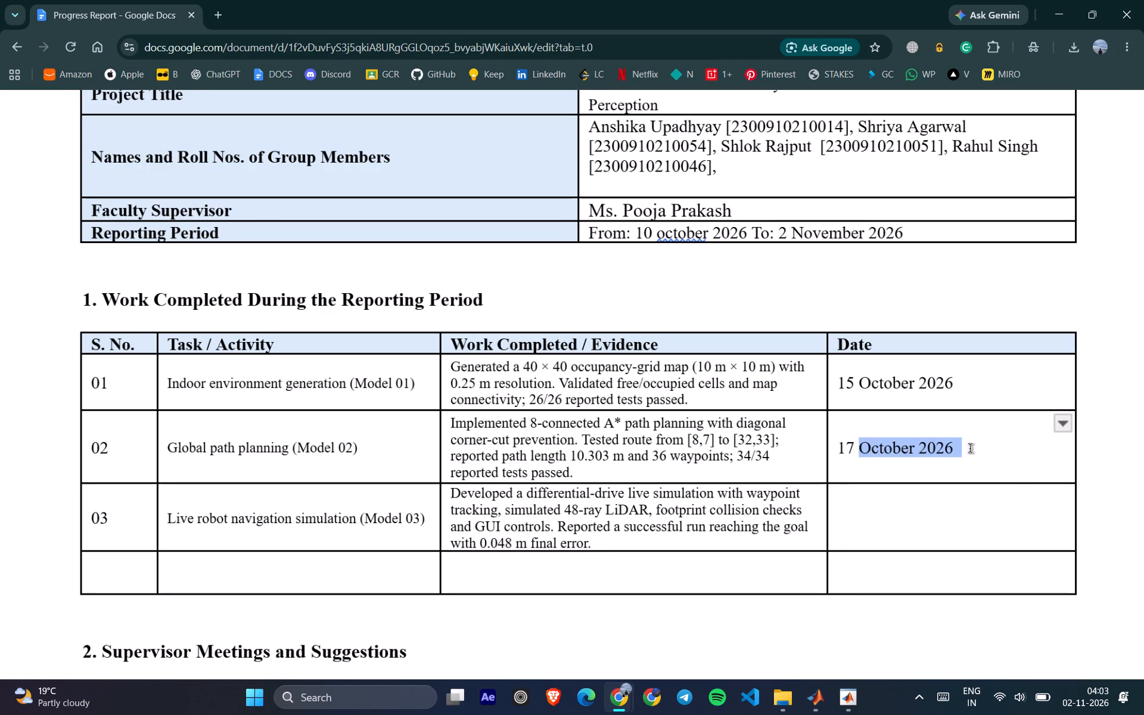
{"action": "key", "text": "ctrl+c"}
{"action": "left_click", "coordinate": [882, 506]}
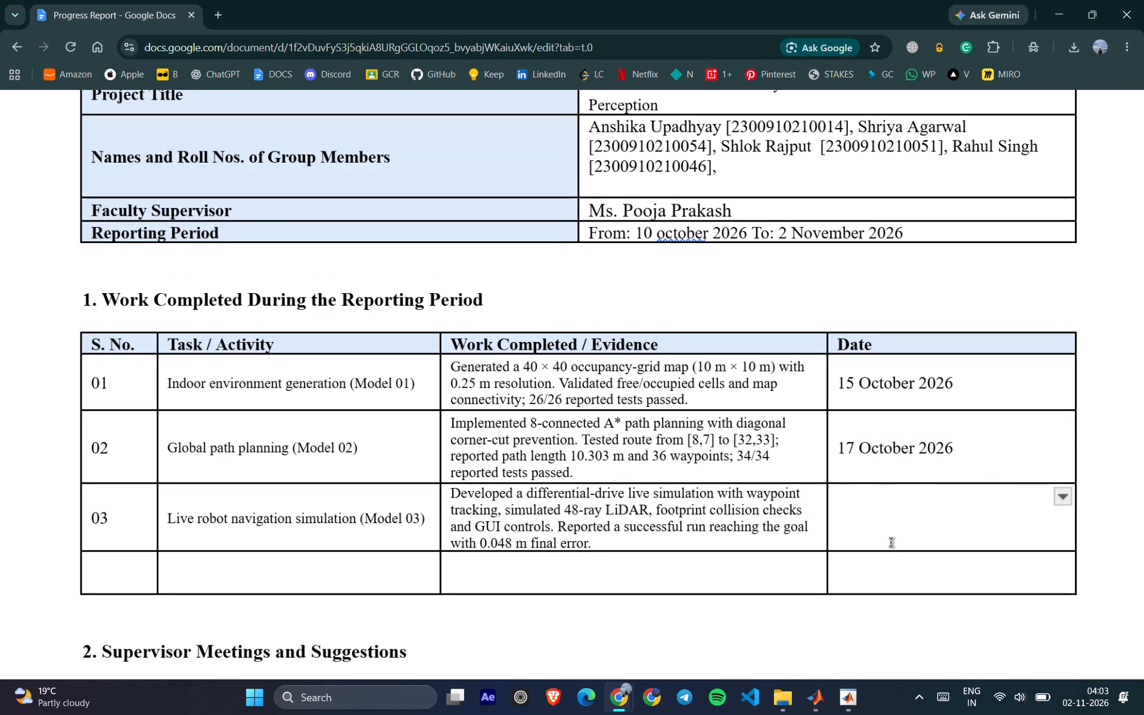
{"action": "key", "text": "BackSpace"}
{"action": "key", "text": "Down"}
{"action": "key", "text": "BackSpace"}
{"action": "key", "text": "ctrl+v"}
{"action": "key", "text": "Up"}
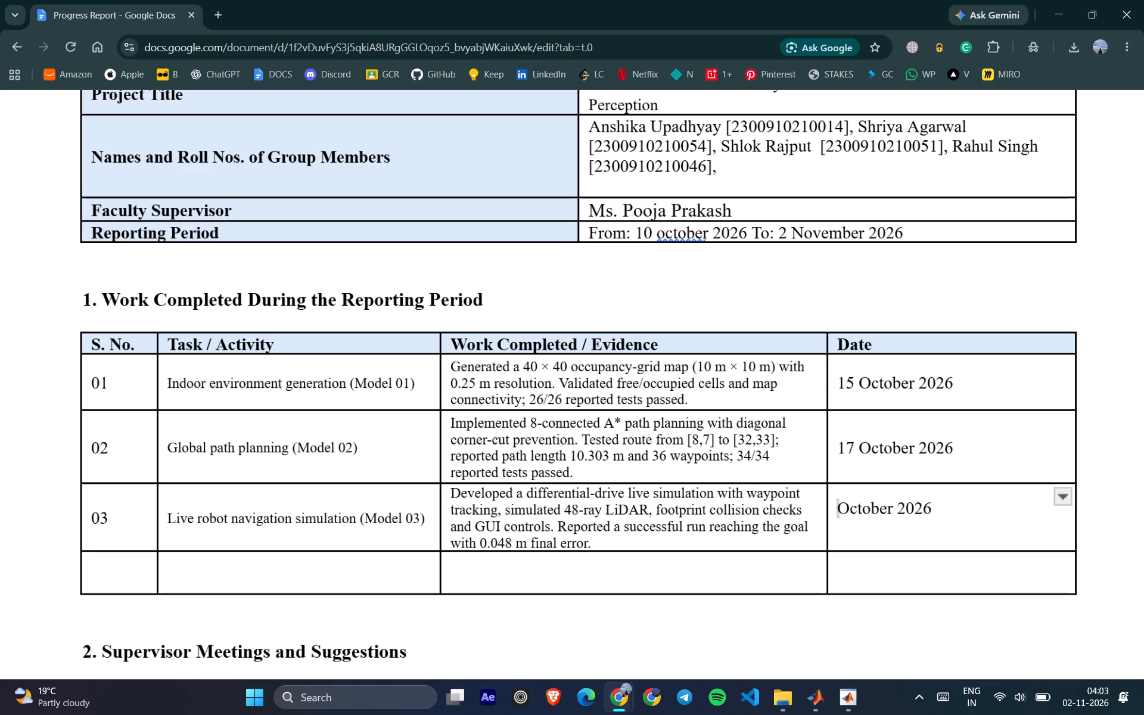
{"action": "type", "text": "21"}
{"action": "key", "text": "space"}
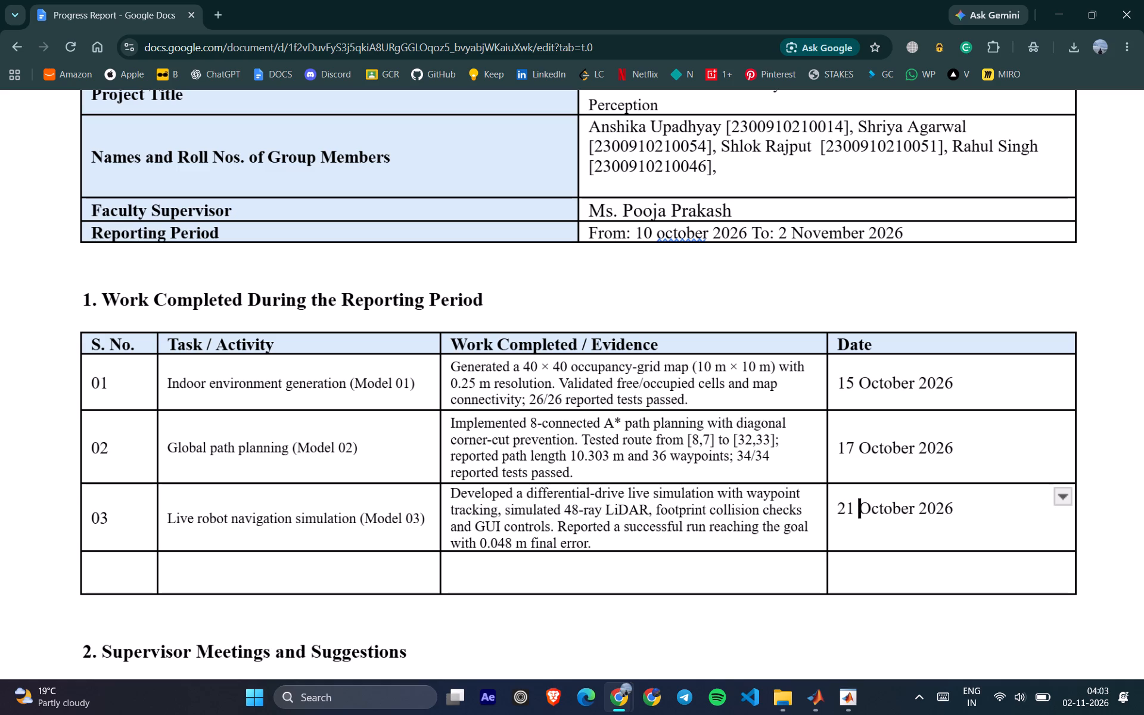
Check the filled report's fourth entry, and change the second row's date to 19 October 2026.
{"action": "key", "text": "alt+Tab"}
{"action": "scroll", "coordinate": [375, 477], "scroll_direction": "down", "scroll_amount": 2}
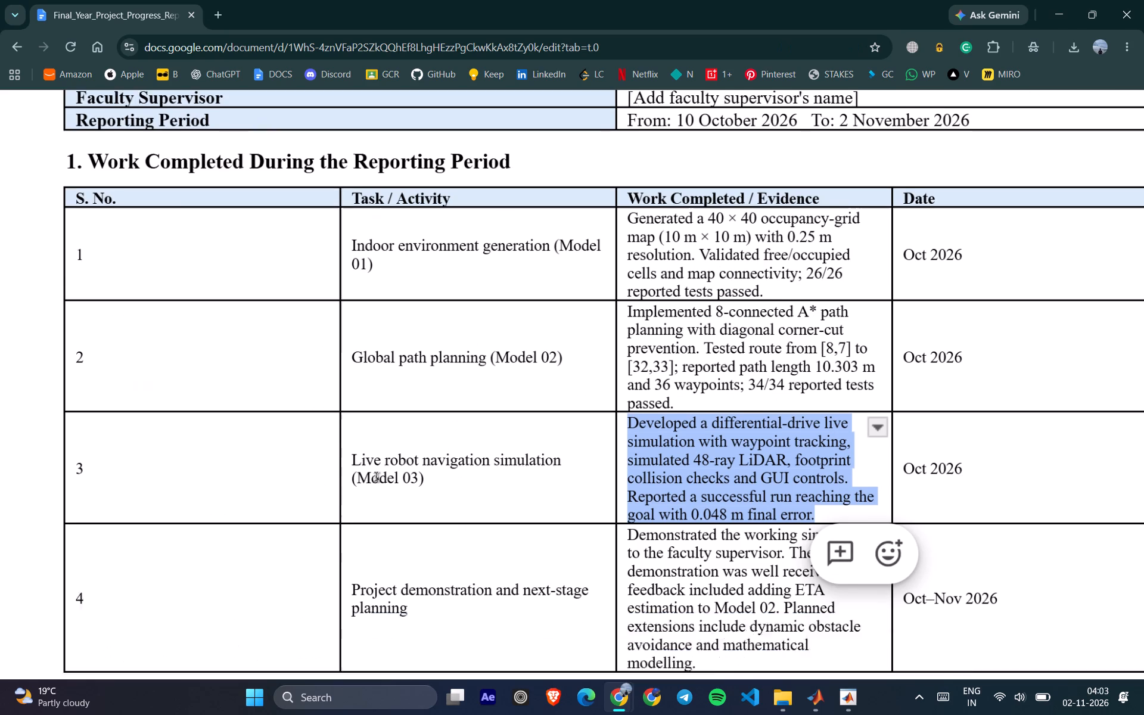
{"action": "scroll", "coordinate": [406, 474], "scroll_direction": "down", "scroll_amount": 1}
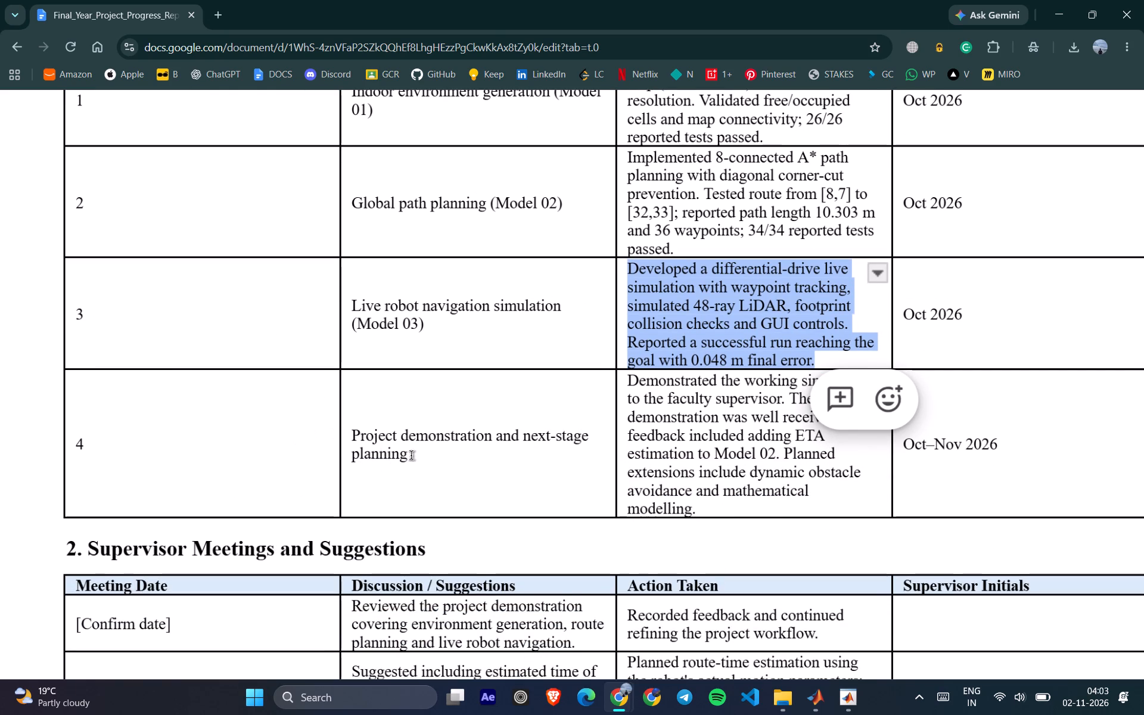
{"action": "key", "text": "alt+Tab"}
{"action": "left_click", "coordinate": [854, 444]}
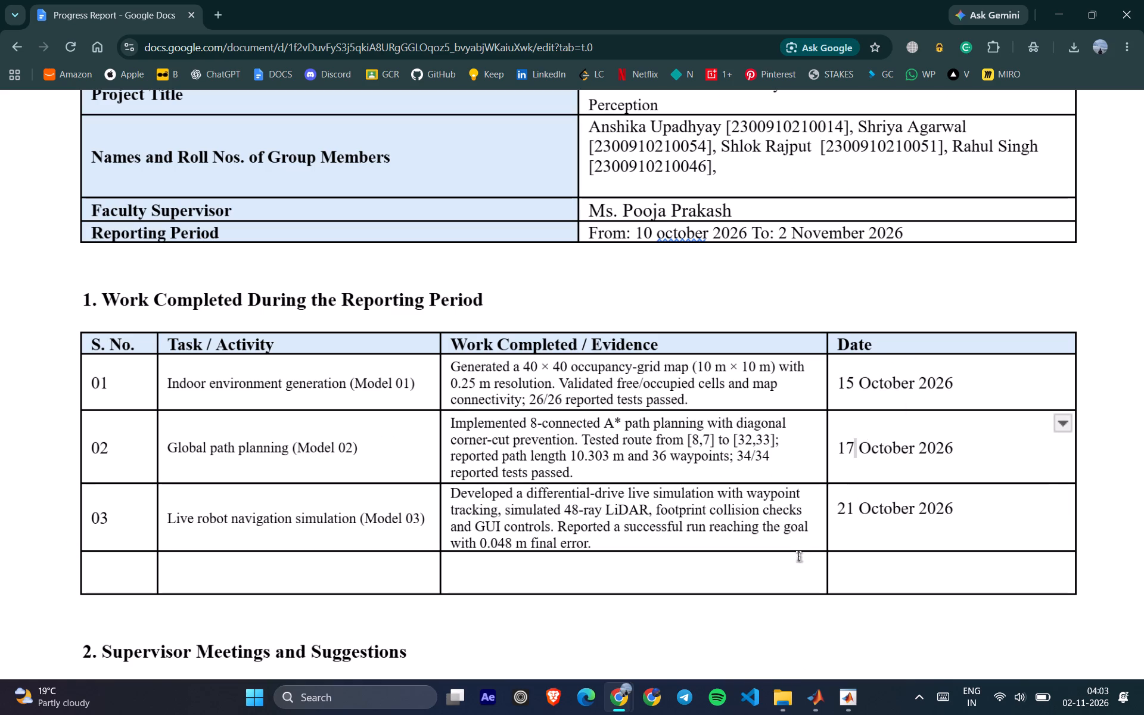
{"action": "key", "text": "BackSpace"}
{"action": "key", "text": "9"}
Change the third row's date to 23 October 2026.
{"action": "left_click", "coordinate": [853, 509]}
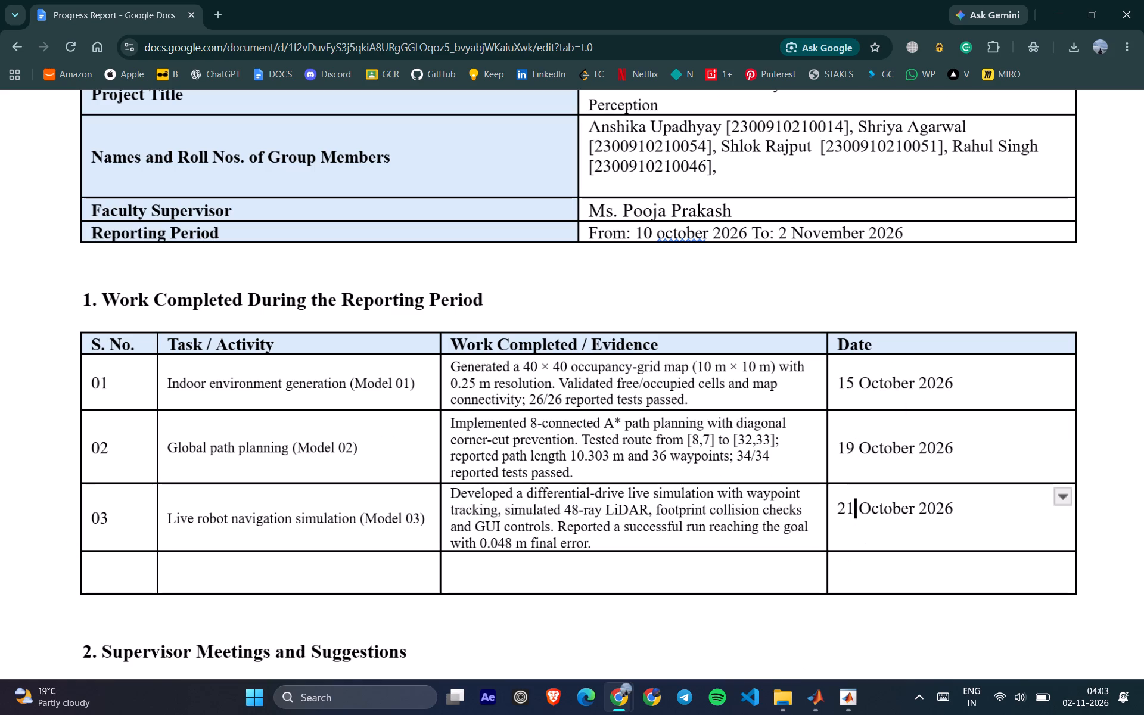
{"action": "key", "text": "BackSpace"}
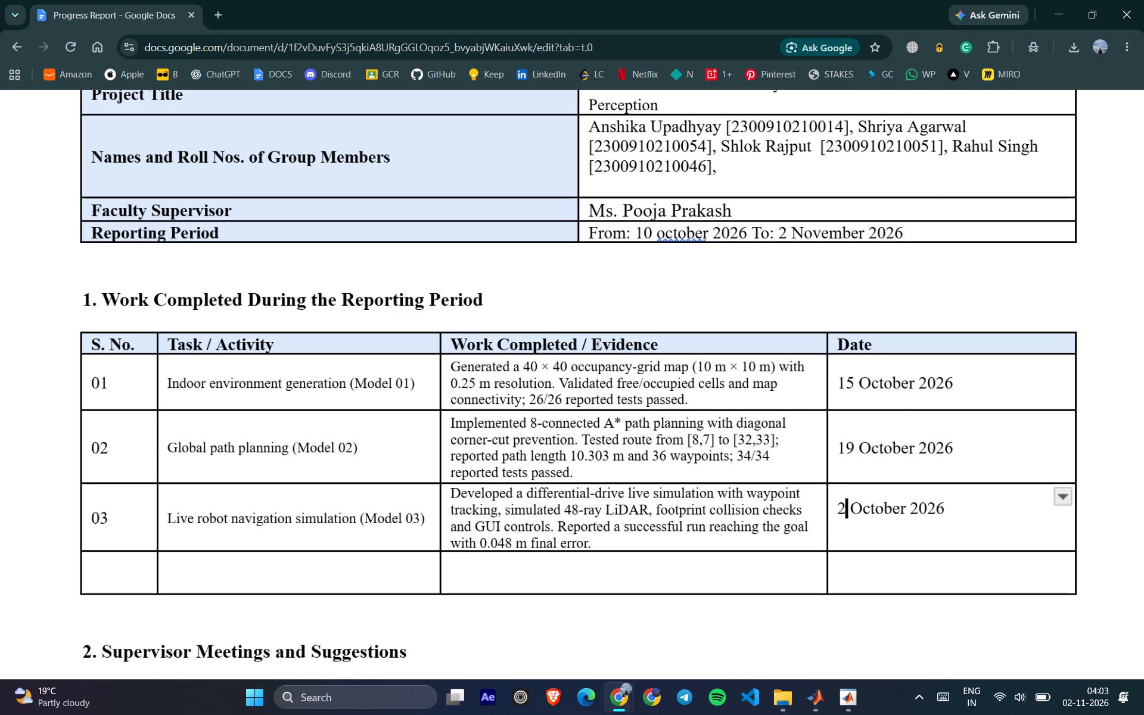
{"action": "key", "text": "3"}
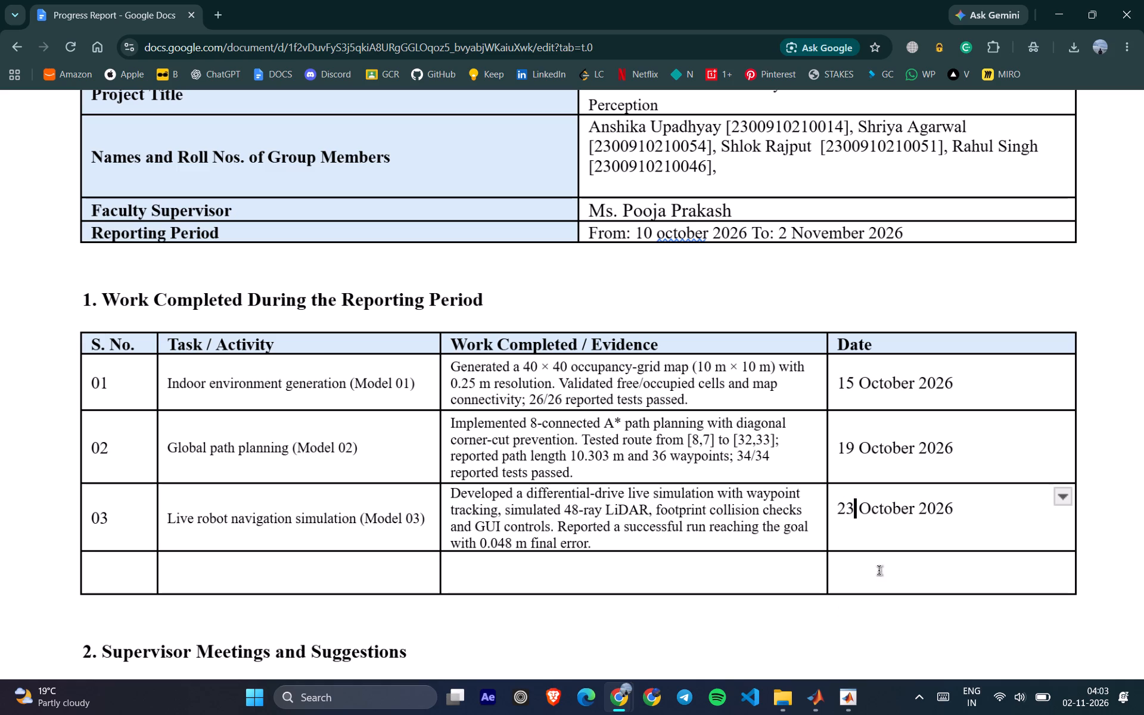
Review the filled report's fourth Work Completed entry and the supervisor meetings and pending tasks sections below it.
{"action": "key", "text": "alt+Tab"}
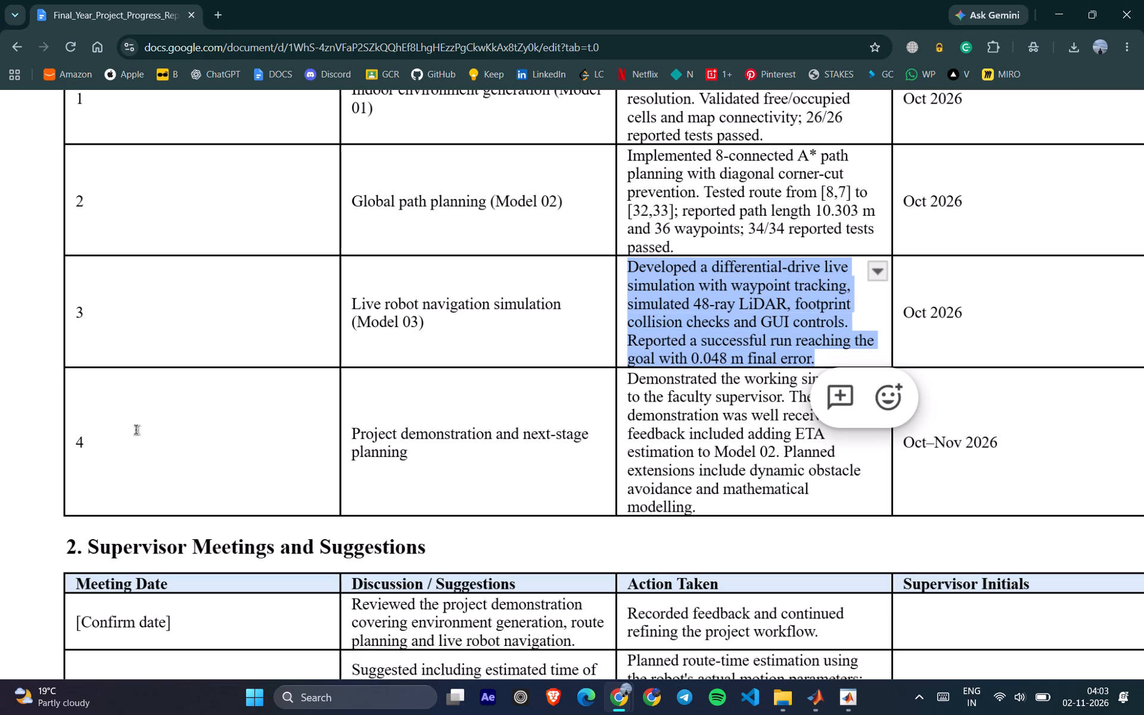
{"action": "left_click_drag", "start_coordinate": [414, 455], "coordinate": [350, 442]}
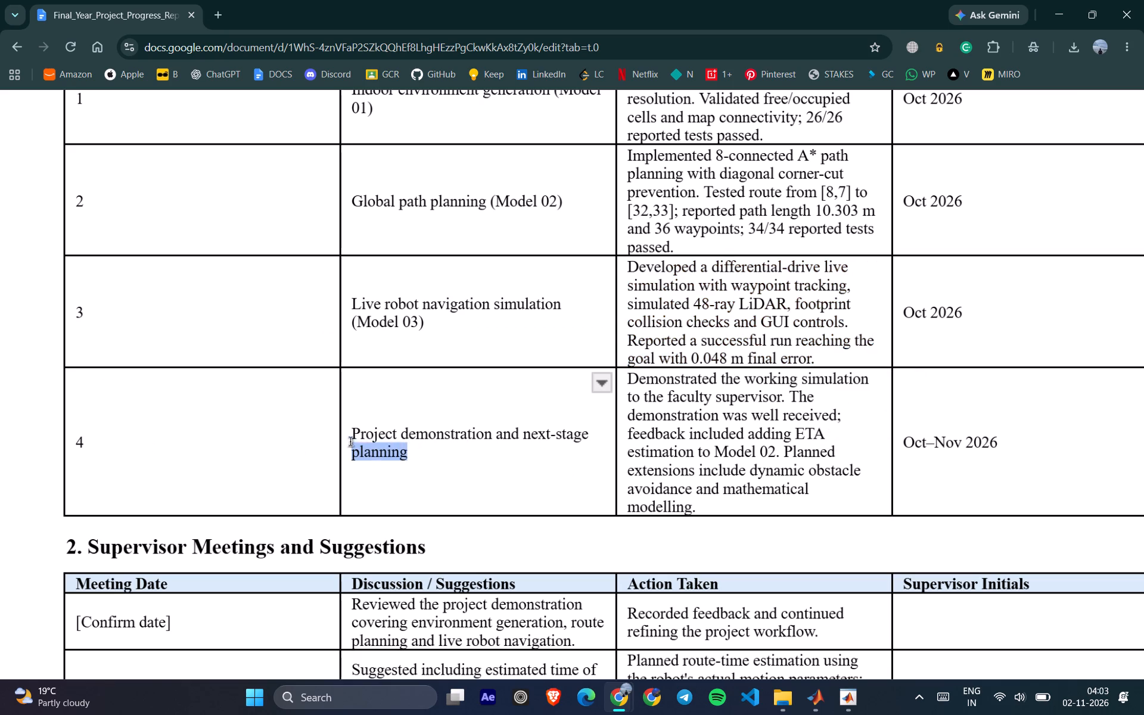
{"action": "left_click_drag", "start_coordinate": [350, 442], "coordinate": [344, 437]}
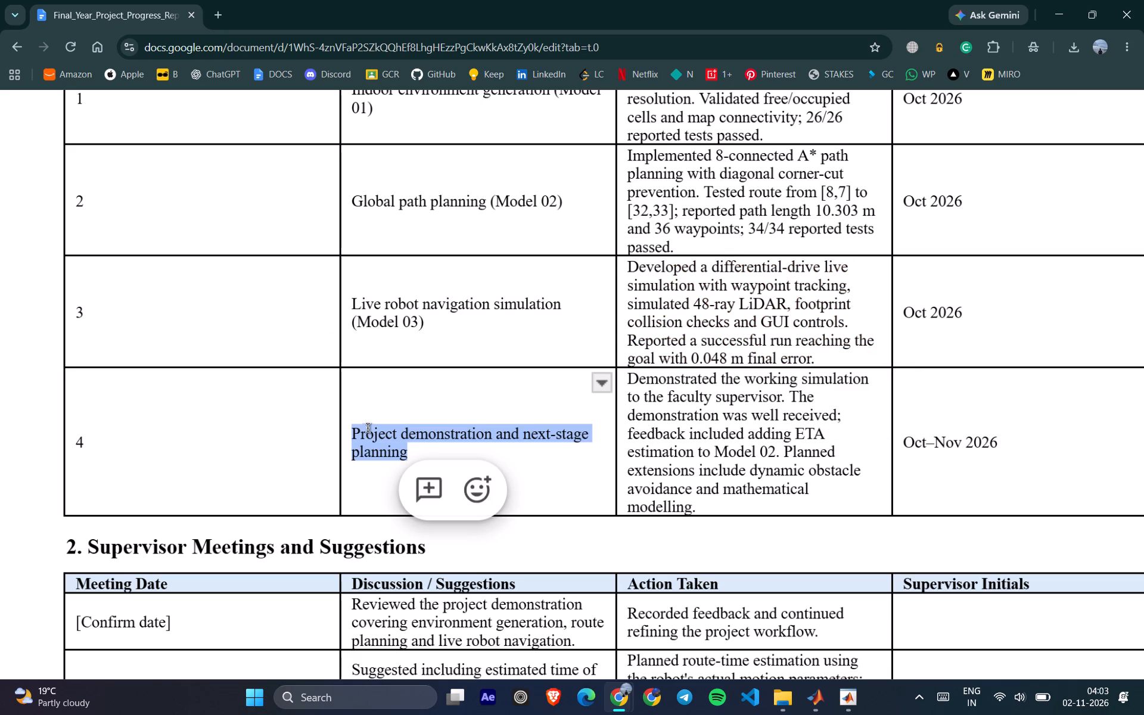
{"action": "left_click", "coordinate": [364, 403]}
{"action": "scroll", "coordinate": [406, 400], "scroll_direction": "down", "scroll_amount": 4}
{"action": "scroll", "coordinate": [411, 398], "scroll_direction": "up", "scroll_amount": 1}
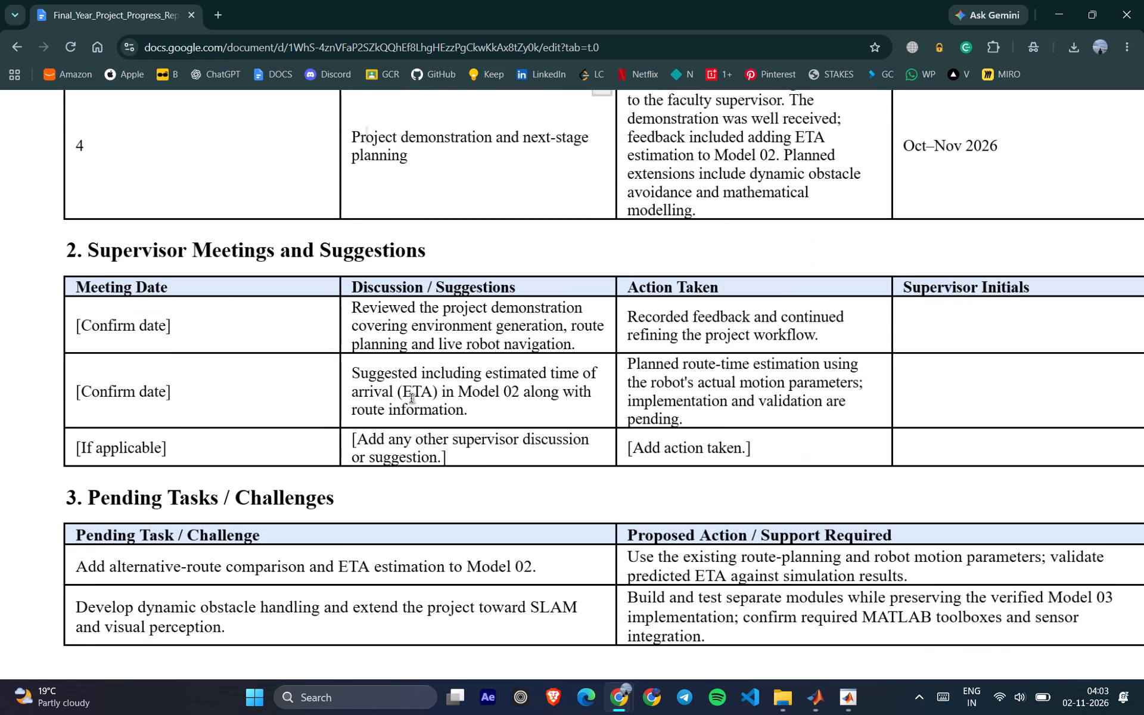
{"action": "scroll", "coordinate": [411, 398], "scroll_direction": "up", "scroll_amount": 1}
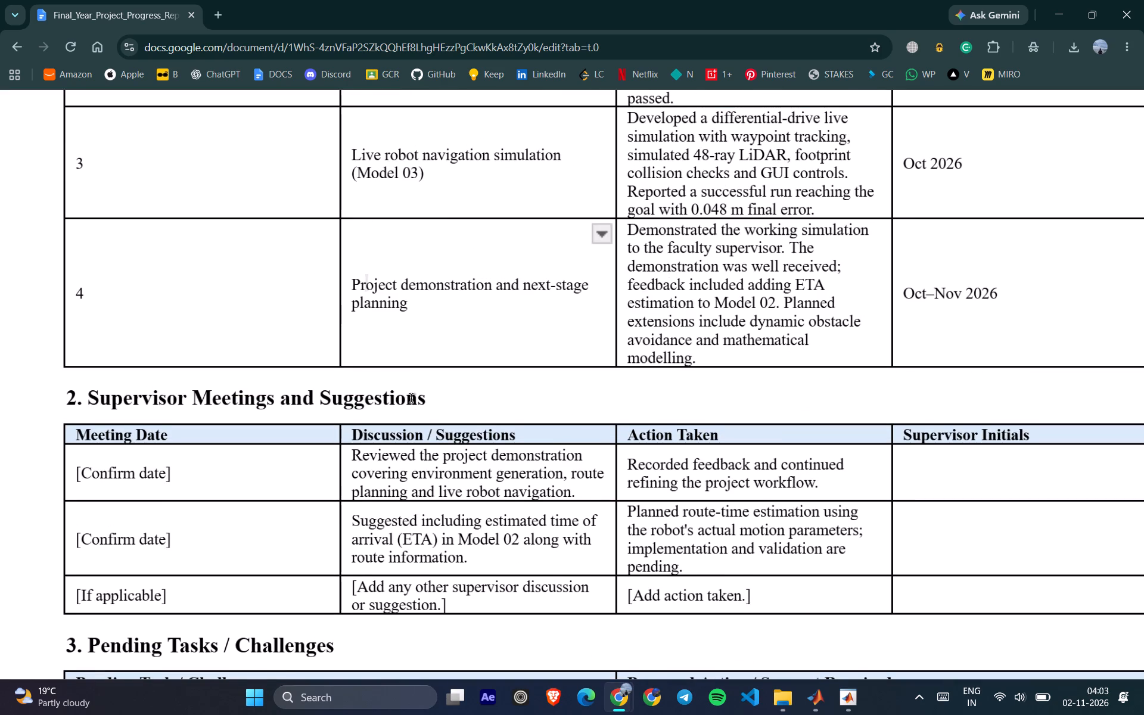
{"action": "scroll", "coordinate": [412, 398], "scroll_direction": "up", "scroll_amount": 2}
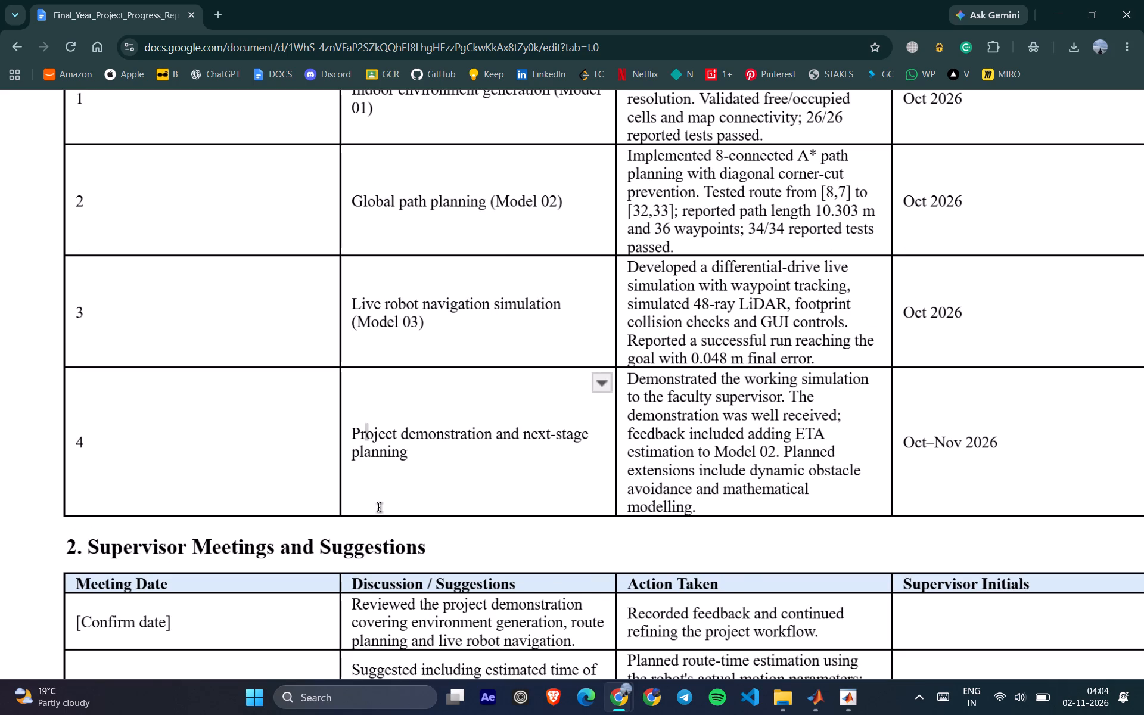
Number the template's fourth Work Completed row 04 and copy in the filled report's task "Project demonstration and next-stage planning".
{"action": "left_click_drag", "start_coordinate": [414, 455], "coordinate": [355, 434]}
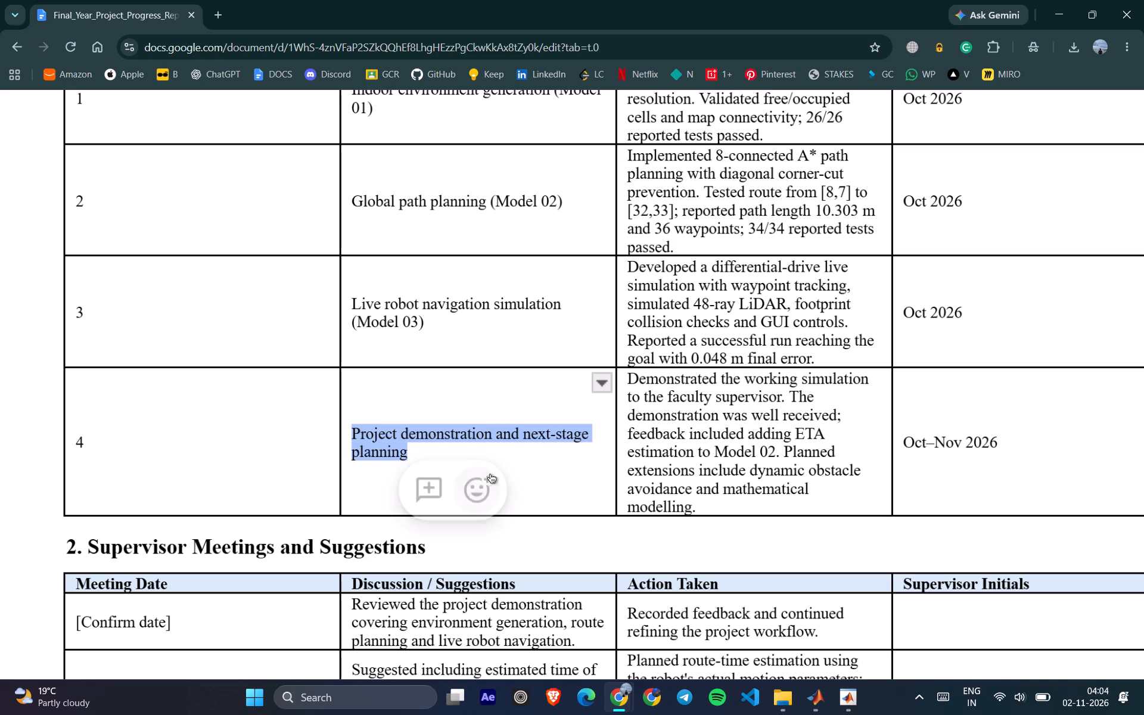
{"action": "key", "text": "ctrl+c"}
{"action": "key", "text": "alt+Tab"}
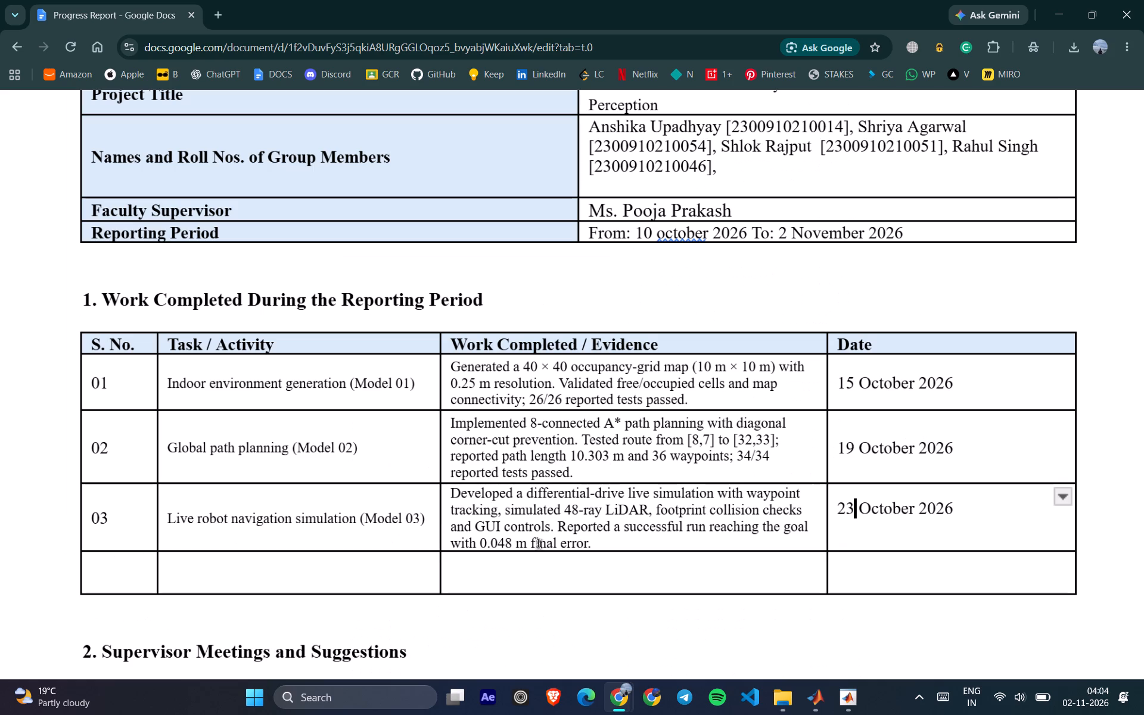
{"action": "left_click", "coordinate": [116, 572]}
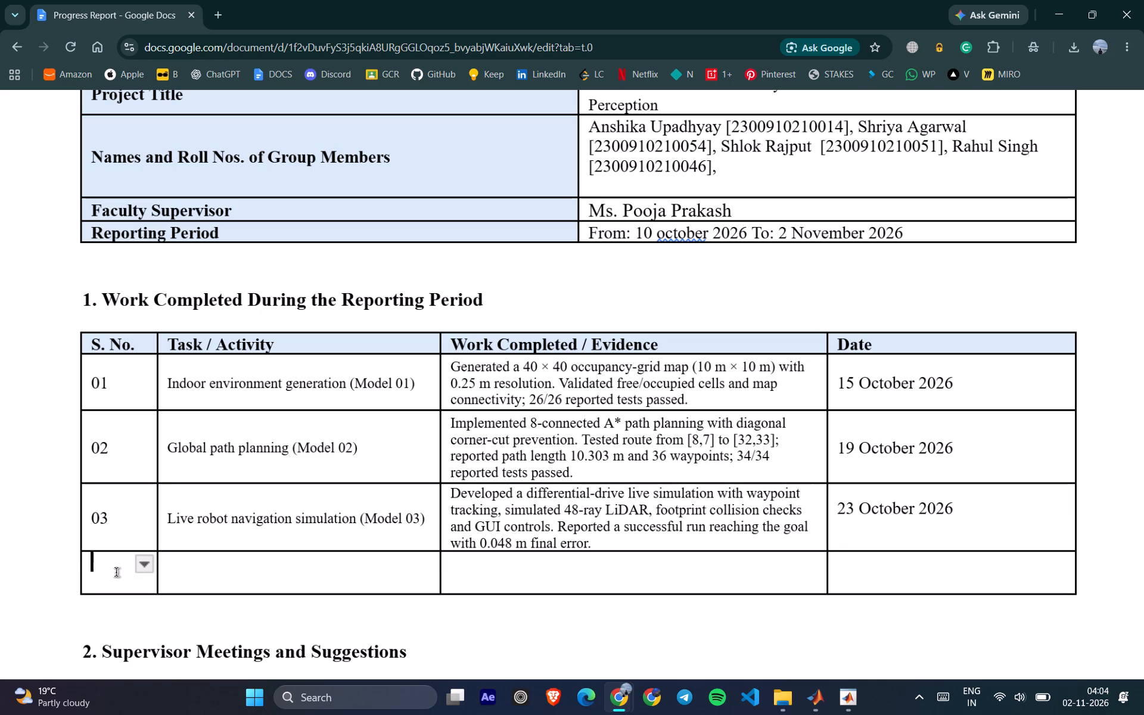
{"action": "key", "text": "Right"}
{"action": "key", "text": "BackSpace"}
{"action": "type", "text": "04"}
{"action": "key", "text": "Tab"}
{"action": "key", "text": "BackSpace"}
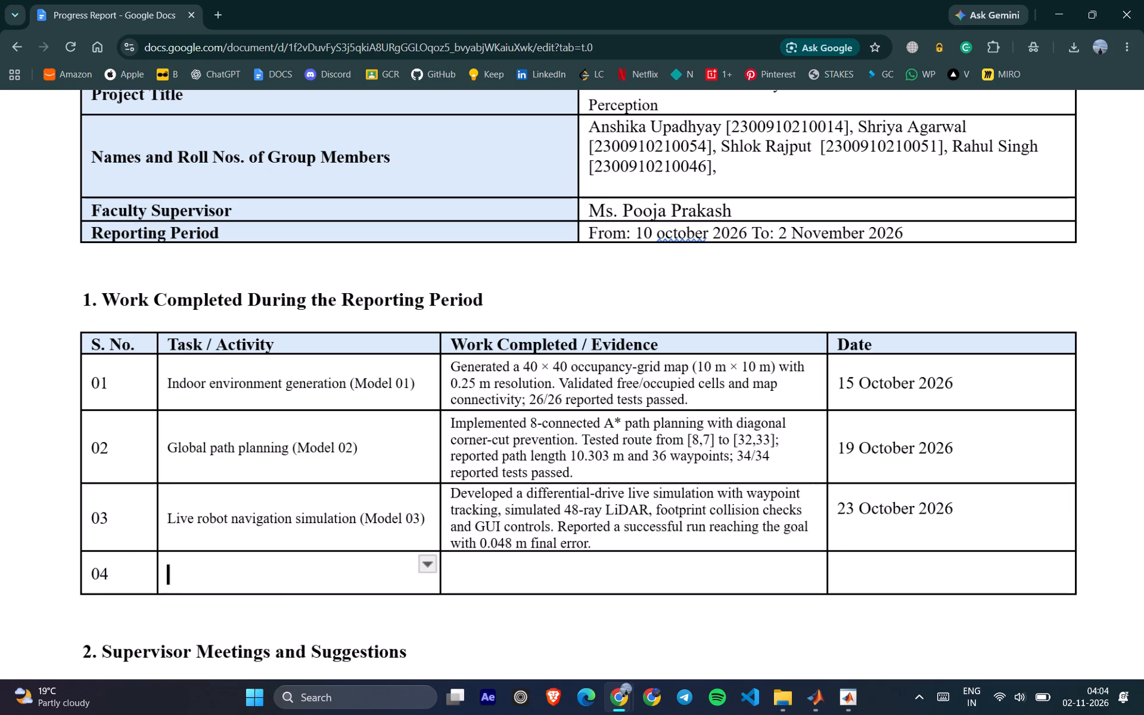
{"action": "key", "text": "ctrl+v"}
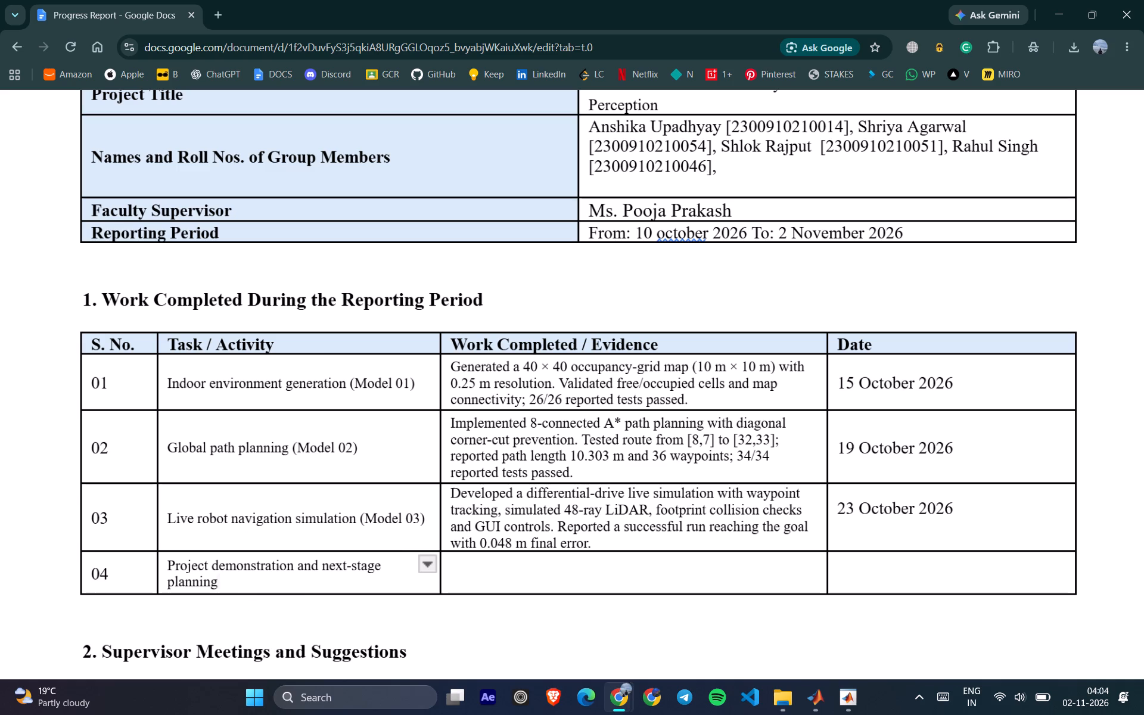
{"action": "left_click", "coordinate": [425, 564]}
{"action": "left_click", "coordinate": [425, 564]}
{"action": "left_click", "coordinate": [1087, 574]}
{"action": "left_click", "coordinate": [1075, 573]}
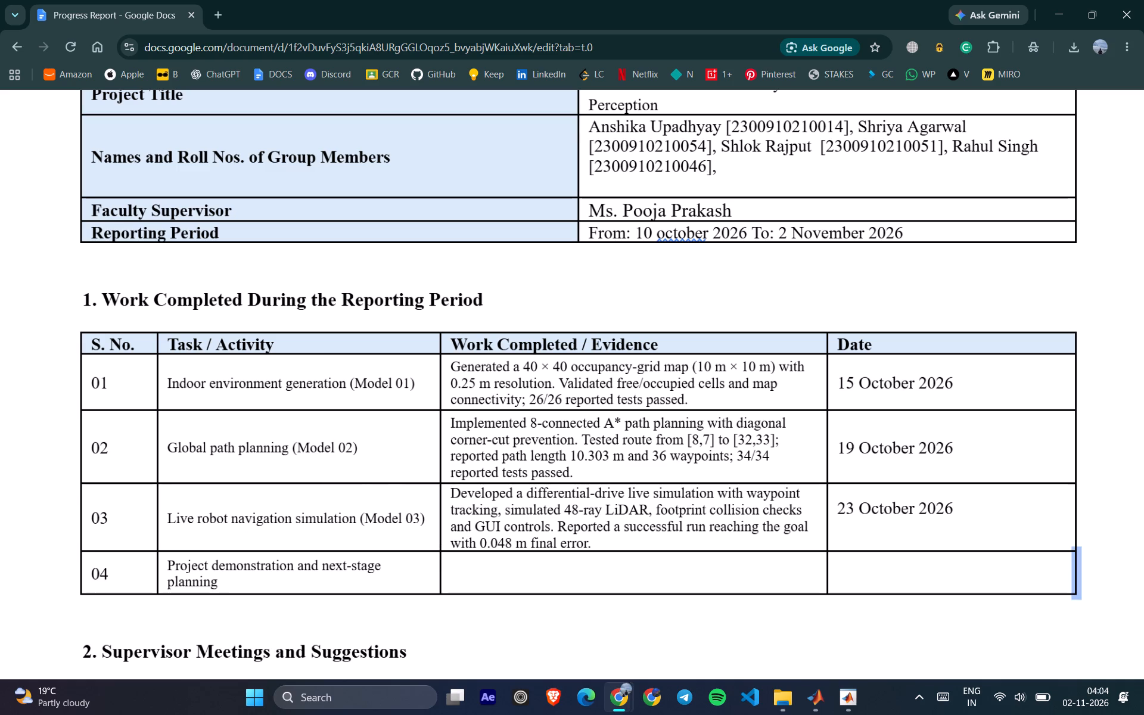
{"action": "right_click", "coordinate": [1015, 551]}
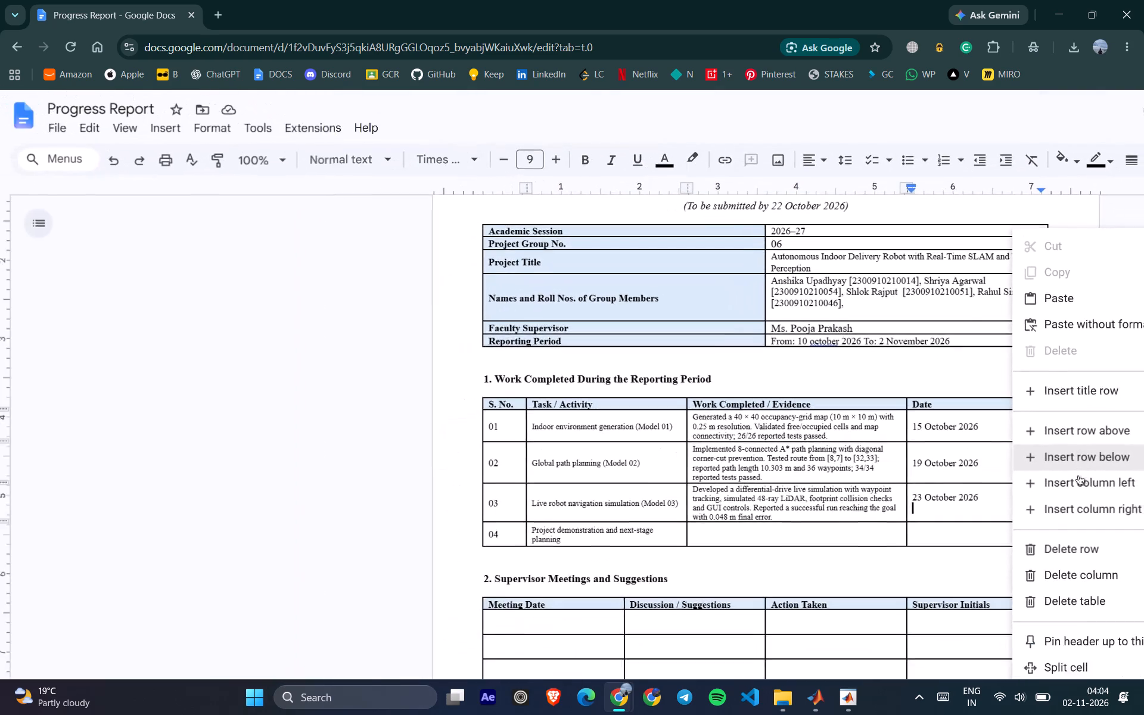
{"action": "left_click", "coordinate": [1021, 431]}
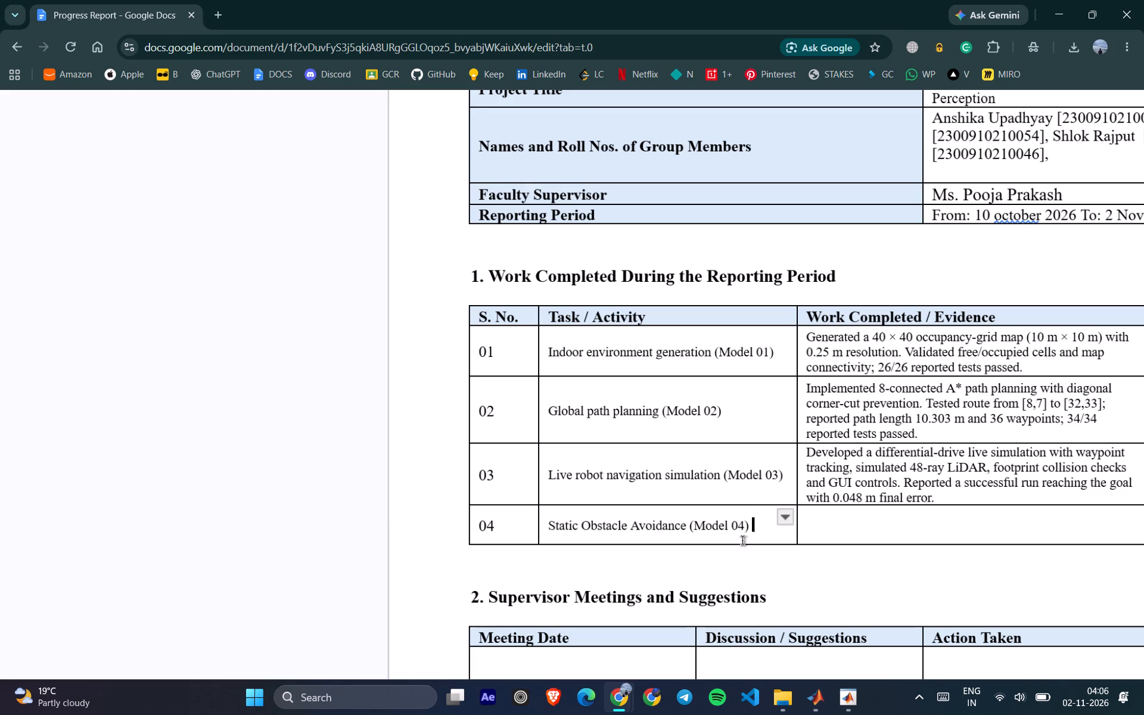
Fill row 04's Work Completed / Evidence cell with ChatGPT's plain-text Model 04 description, leaving no blank line above it.
{"action": "key", "text": "alt+Tab"}
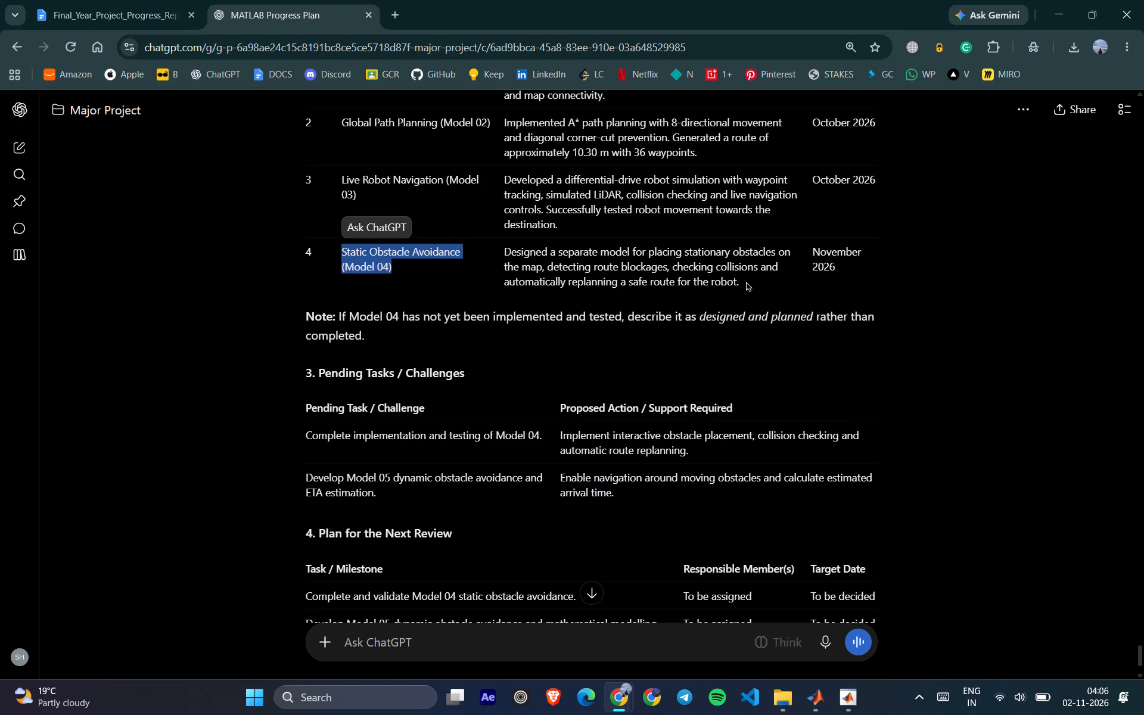
{"action": "left_click_drag", "start_coordinate": [746, 282], "coordinate": [500, 248]}
{"action": "key", "text": "ctrl+c"}
{"action": "key", "text": "alt+Tab"}
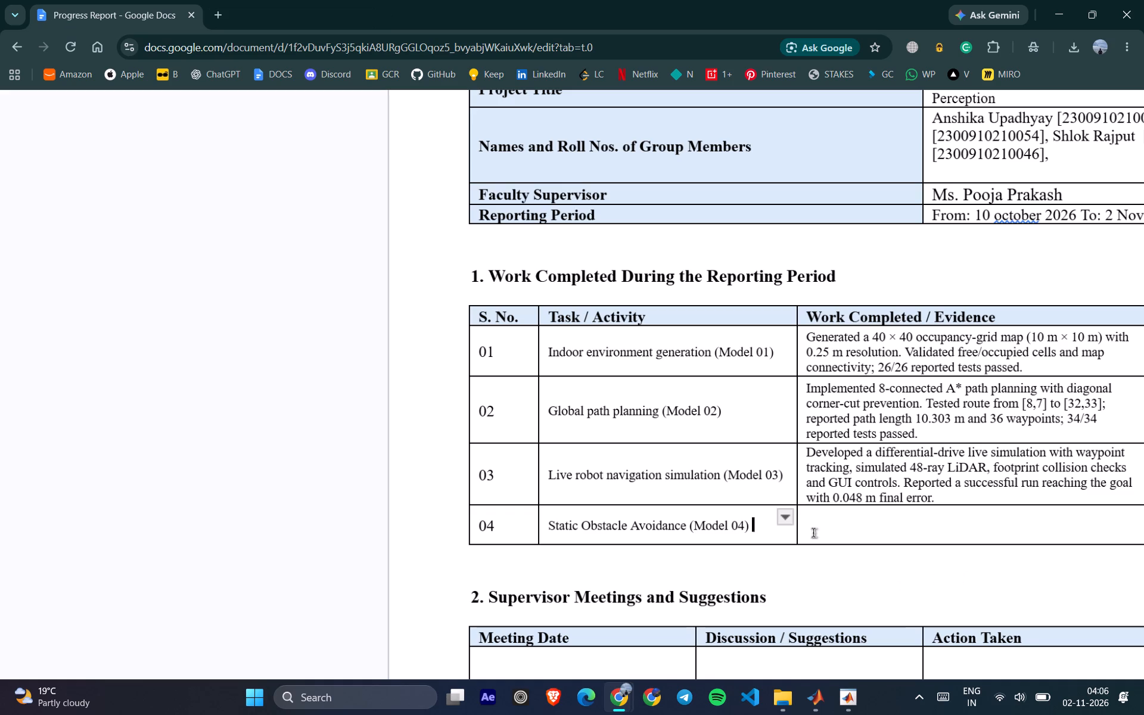
{"action": "left_click", "coordinate": [813, 531]}
{"action": "key", "text": "ctrl+v"}
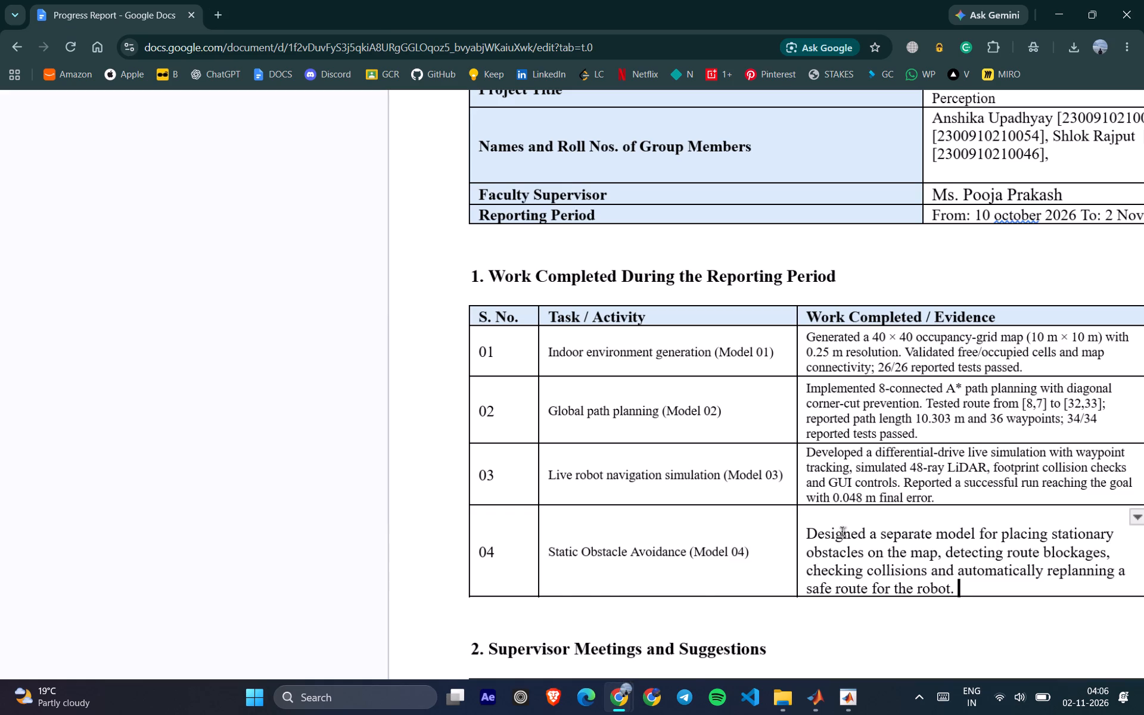
{"action": "key", "text": "ctrl+z"}
{"action": "key", "text": "BackSpace"}
{"action": "key", "text": "ctrl+v"}
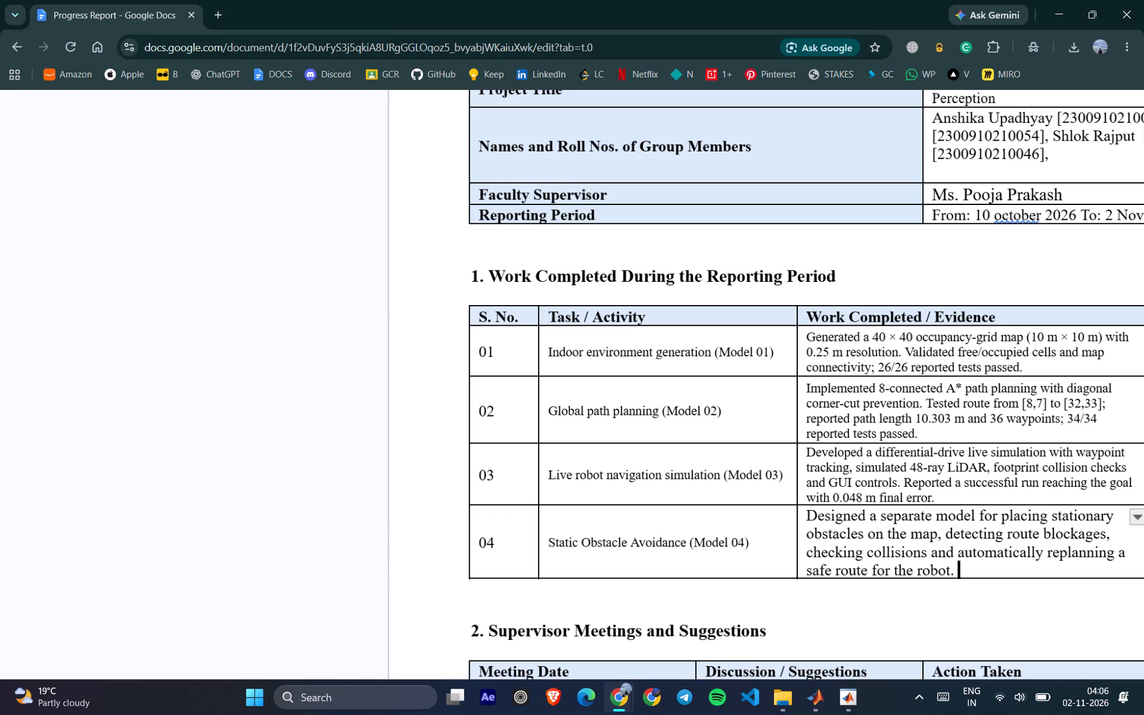
Look over the report and compare the text size of the Work Completed / Evidence entries in rows 01, 03 and 04.
{"action": "scroll", "coordinate": [868, 520], "scroll_direction": "left", "scroll_amount": 2}
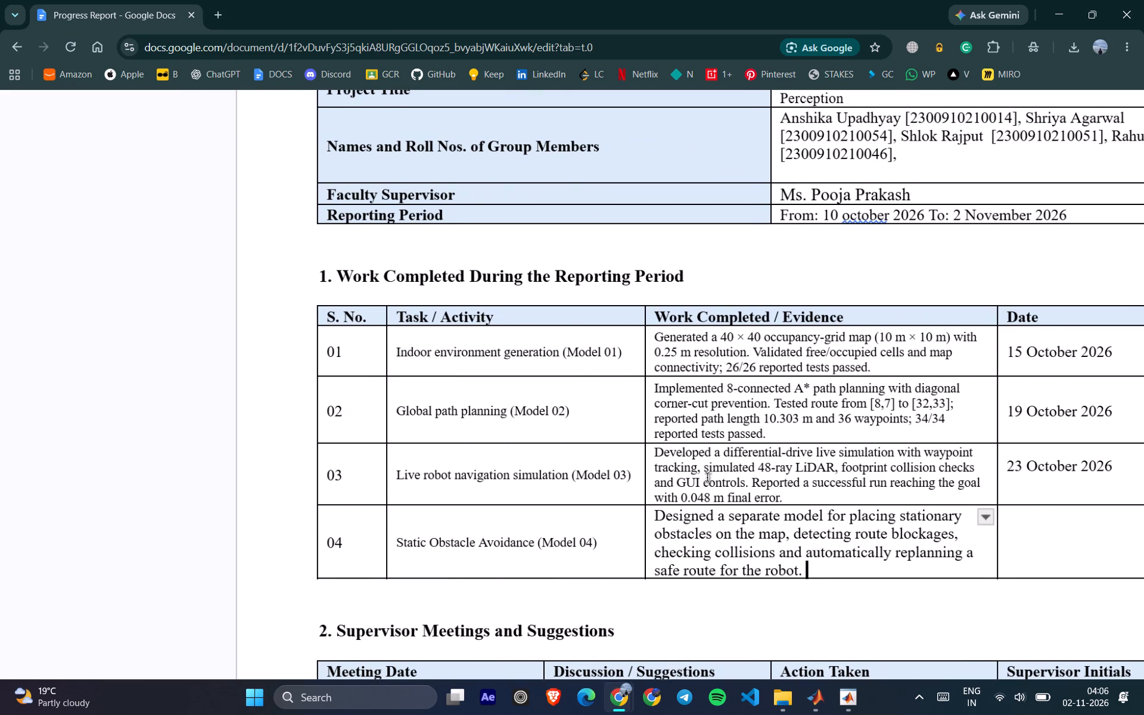
{"action": "left_click", "coordinate": [543, 393]}
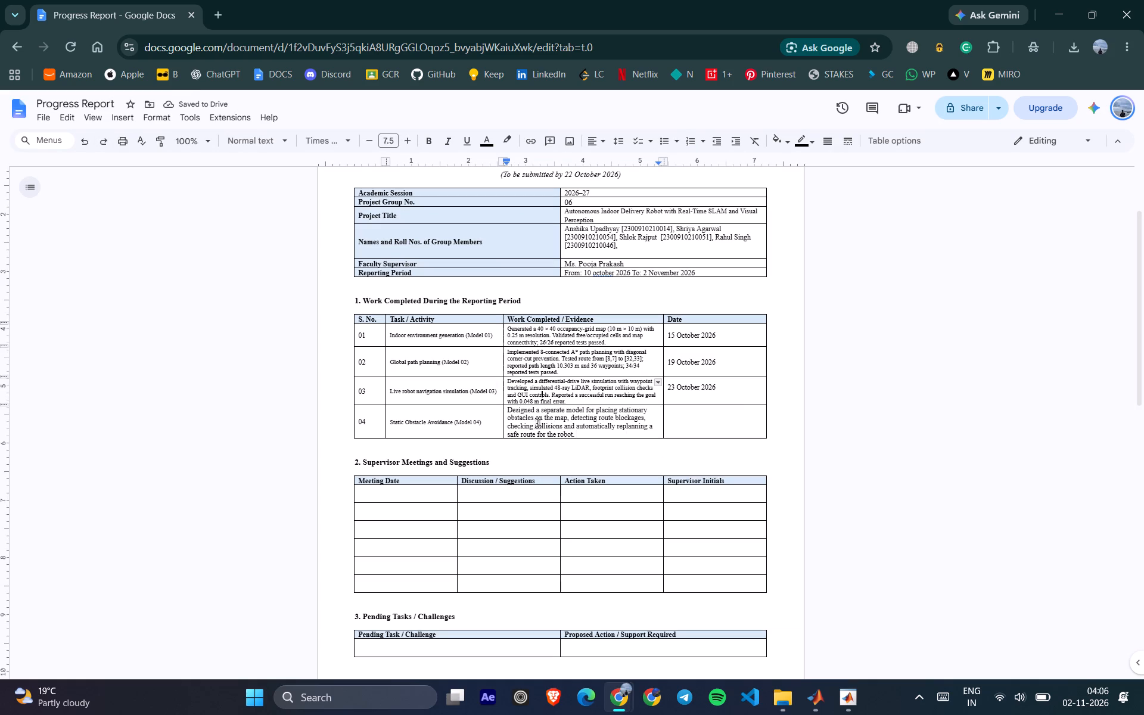
{"action": "left_click", "coordinate": [544, 423]}
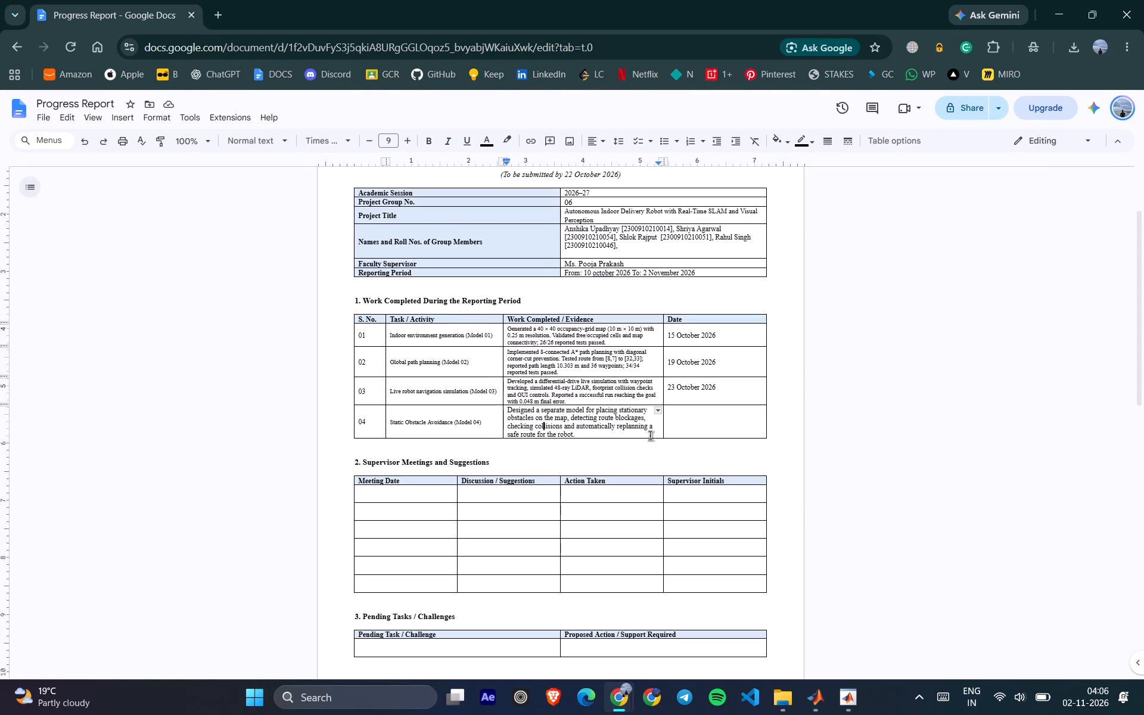
{"action": "key", "text": "ctrl+plus"}
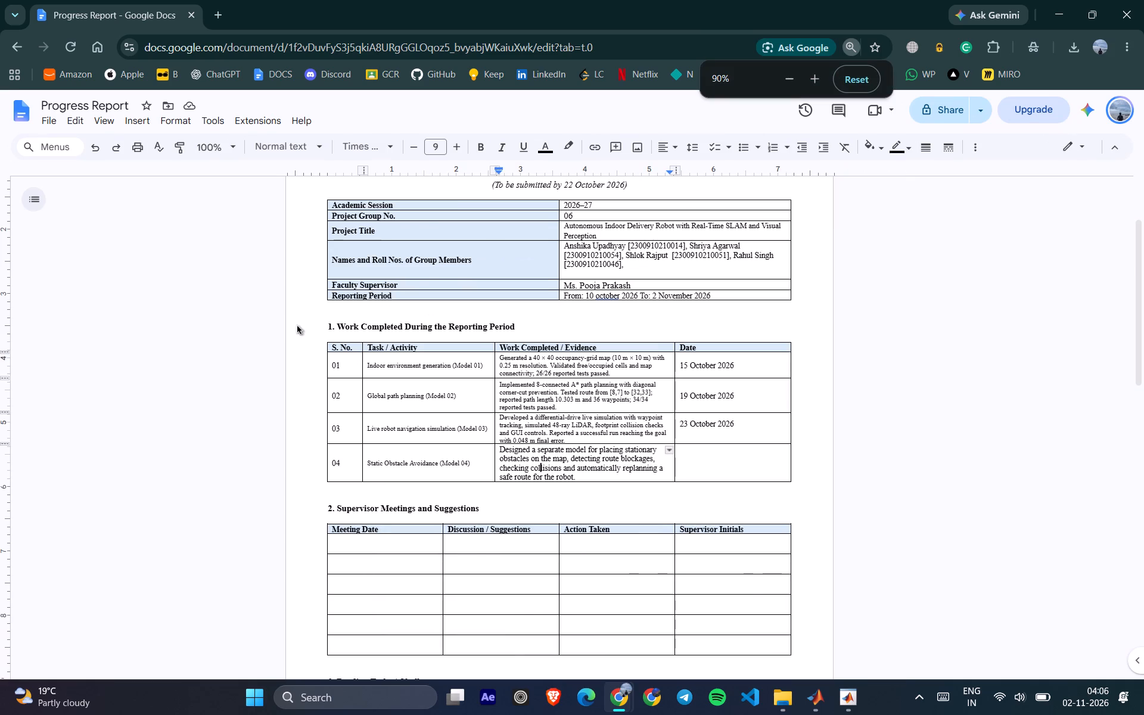
{"action": "key", "text": "ctrl+plus"}
{"action": "scroll", "coordinate": [520, 355], "scroll_direction": "up", "scroll_amount": 3}
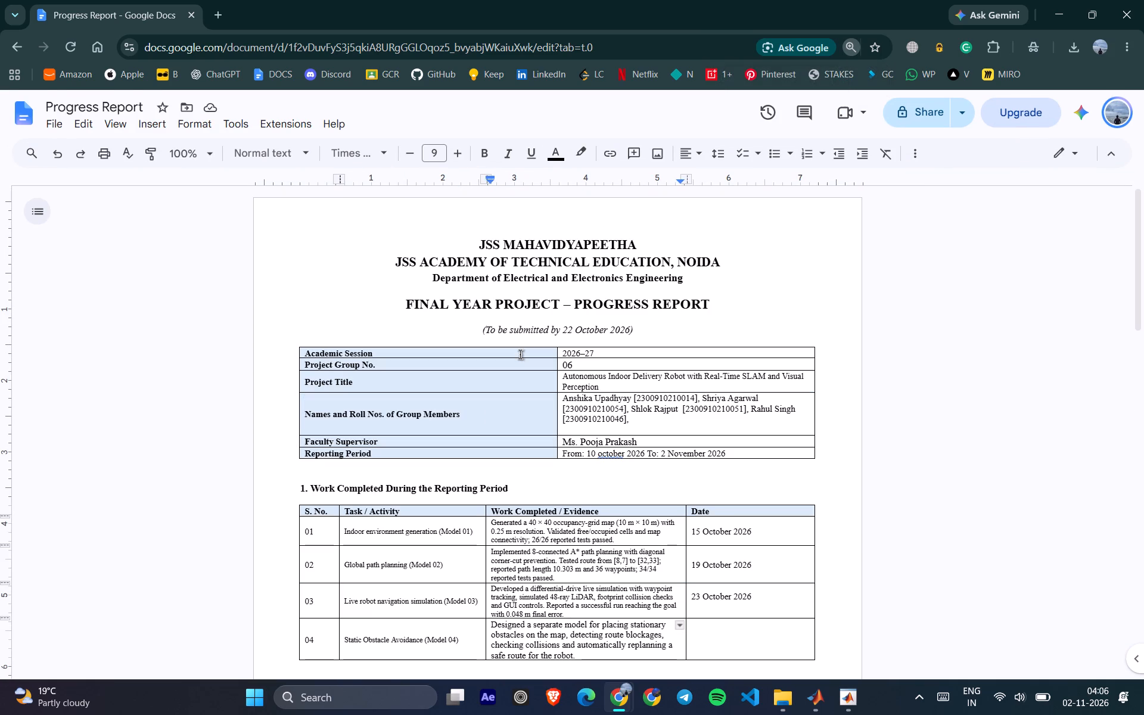
{"action": "scroll", "coordinate": [520, 355], "scroll_direction": "down", "scroll_amount": 2}
{"action": "left_click", "coordinate": [527, 390]}
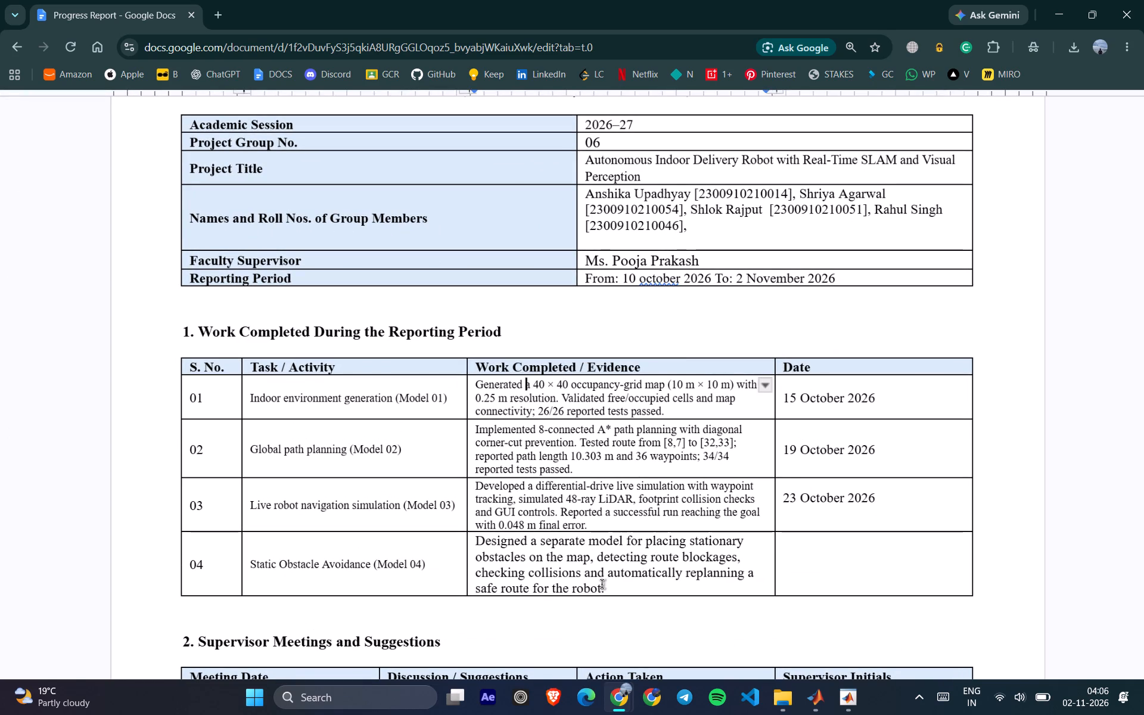
{"action": "scroll", "coordinate": [579, 561], "scroll_direction": "up", "scroll_amount": 2}
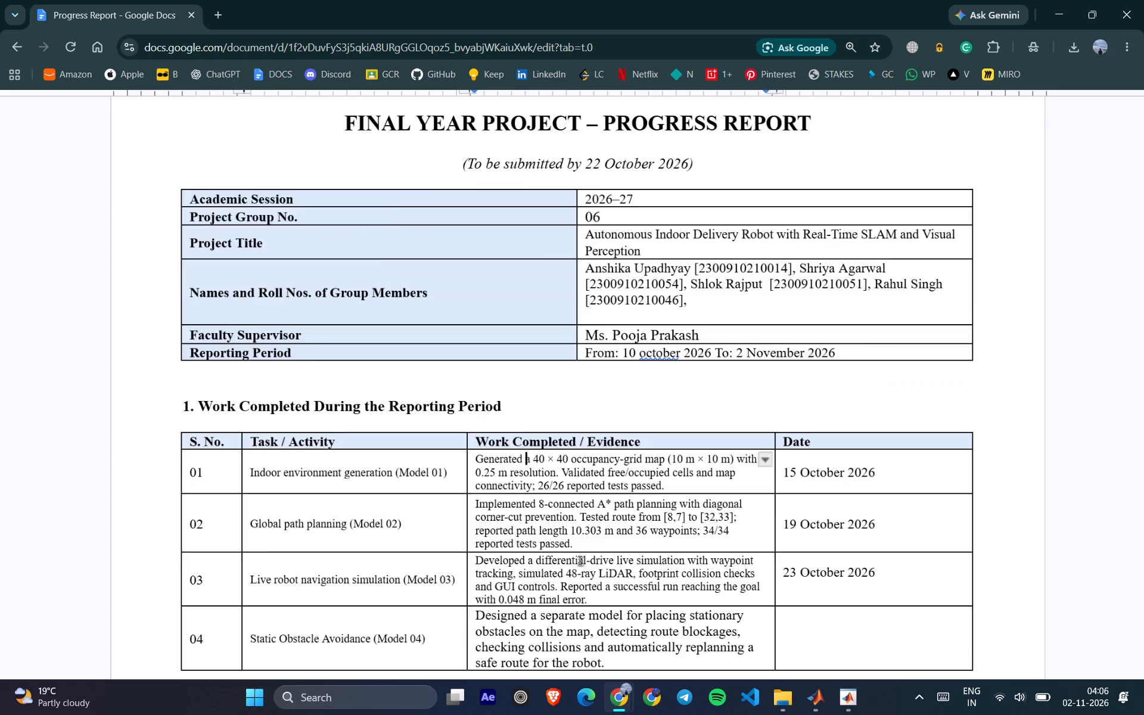
{"action": "scroll", "coordinate": [580, 561], "scroll_direction": "up", "scroll_amount": 2}
{"action": "scroll", "coordinate": [604, 480], "scroll_direction": "up", "scroll_amount": 4}
{"action": "scroll", "coordinate": [607, 480], "scroll_direction": "down", "scroll_amount": 5}
{"action": "scroll", "coordinate": [610, 567], "scroll_direction": "down", "scroll_amount": 3}
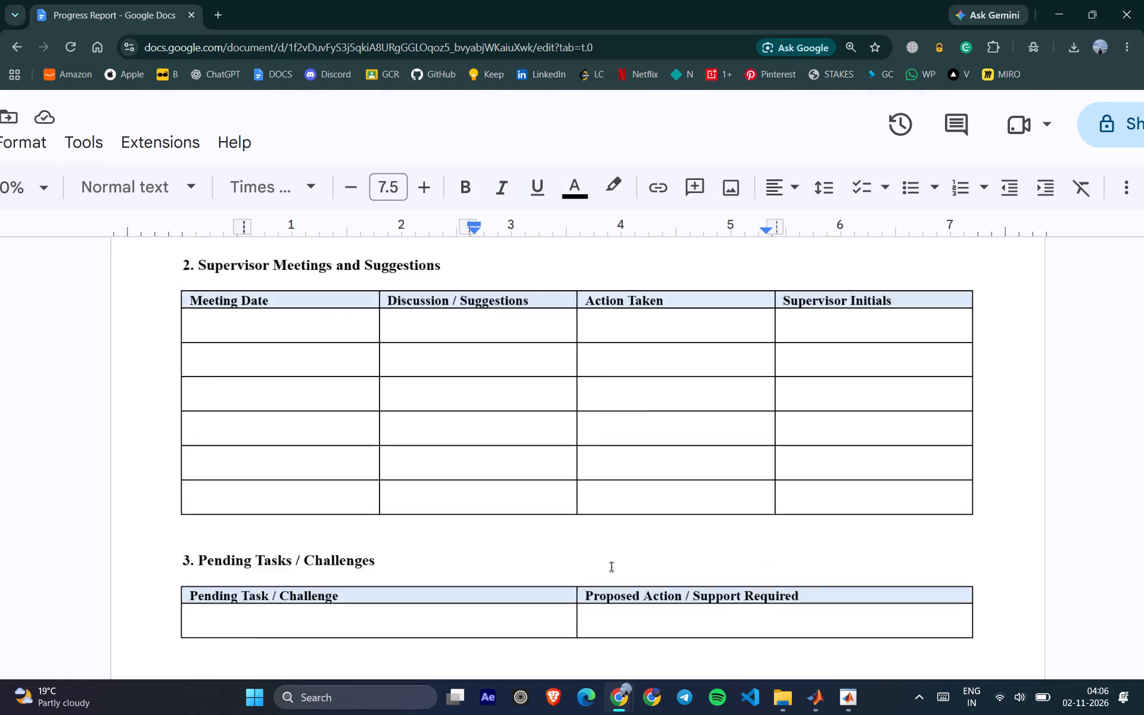
{"action": "scroll", "coordinate": [600, 499], "scroll_direction": "up", "scroll_amount": 3}
{"action": "left_click", "coordinate": [592, 340]}
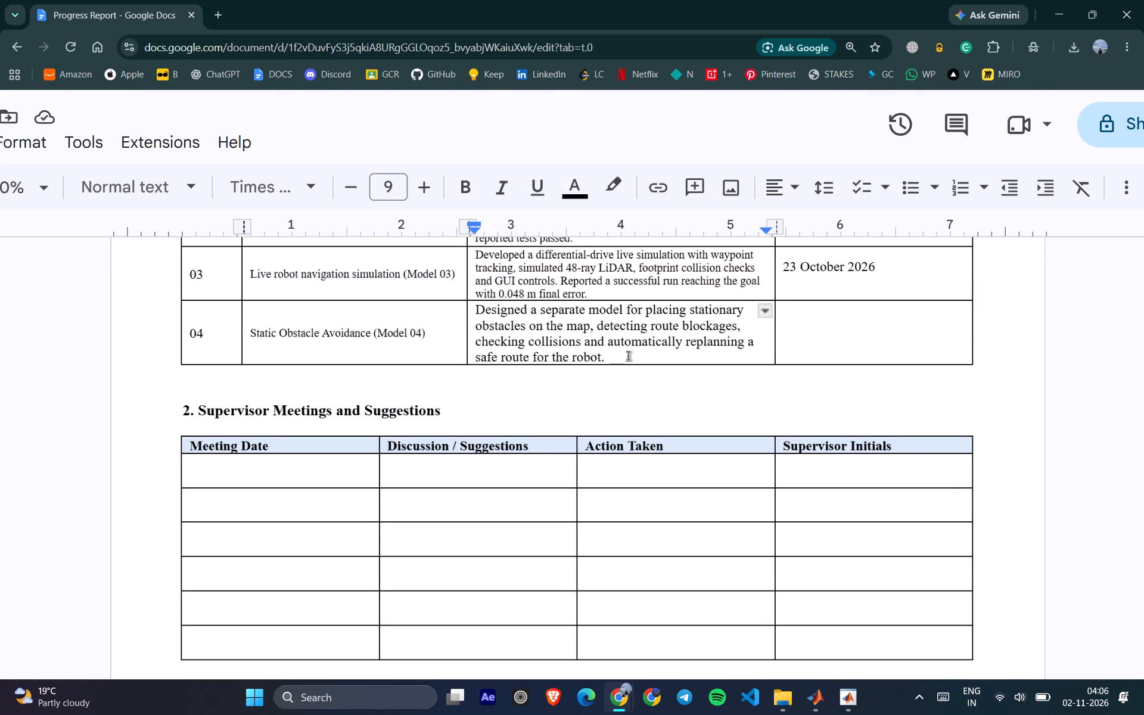
Enter "28 October" as the date for row 04 of the Work Completed table.
{"action": "scroll", "coordinate": [802, 328], "scroll_direction": "up", "scroll_amount": 1}
{"action": "left_click", "coordinate": [825, 370]}
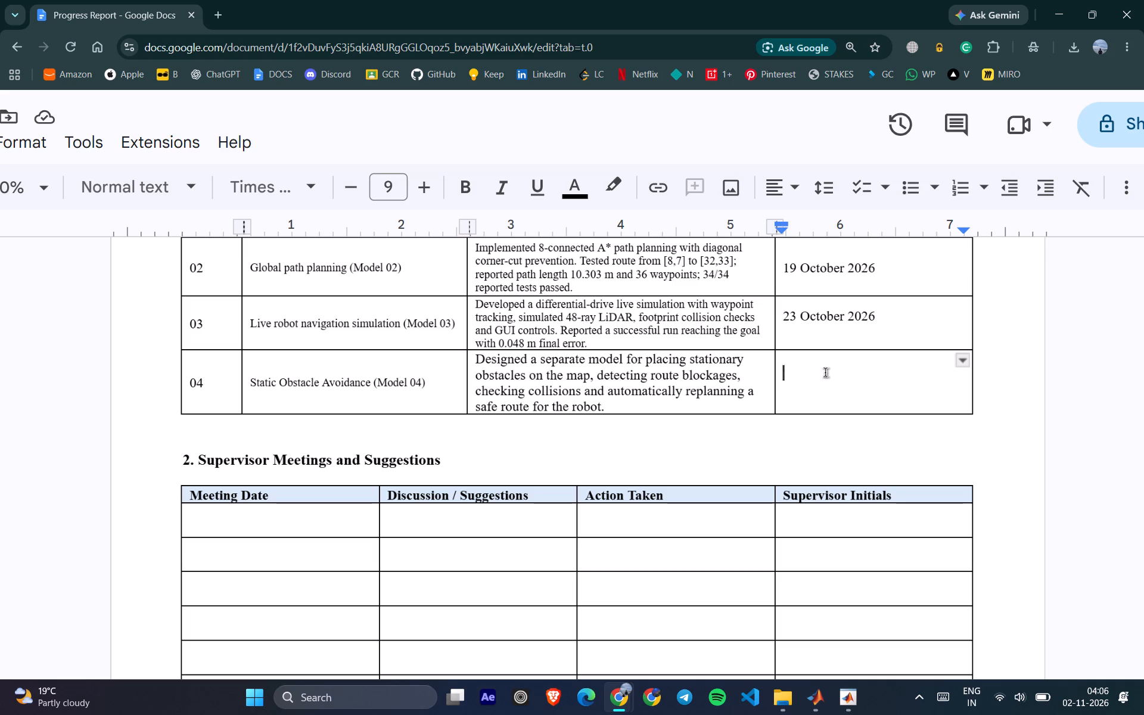
{"action": "type", "text": "28"}
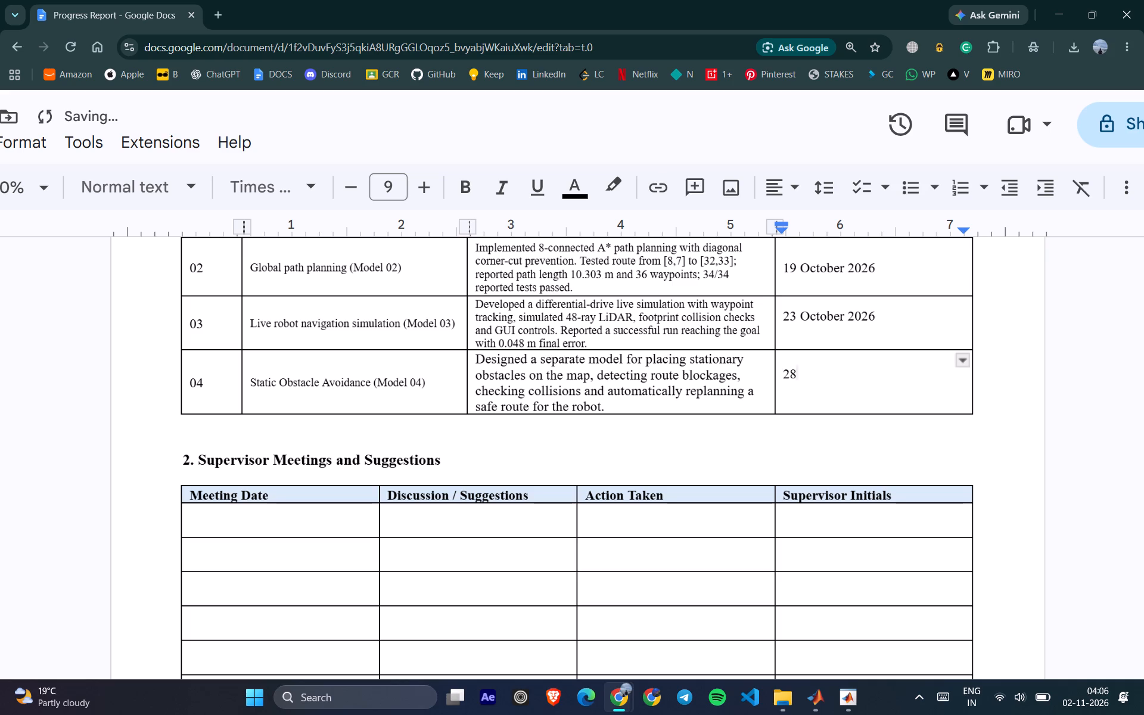
{"action": "key", "text": "space"}
{"action": "type", "text": "ct"}
{"action": "type", "text": "ober"}
Compare ChatGPT's Pending Tasks / Challenges and Plan for the Next Review entries with the report's empty sections.
{"action": "key", "text": "alt+Tab"}
{"action": "left_click", "coordinate": [459, 340]}
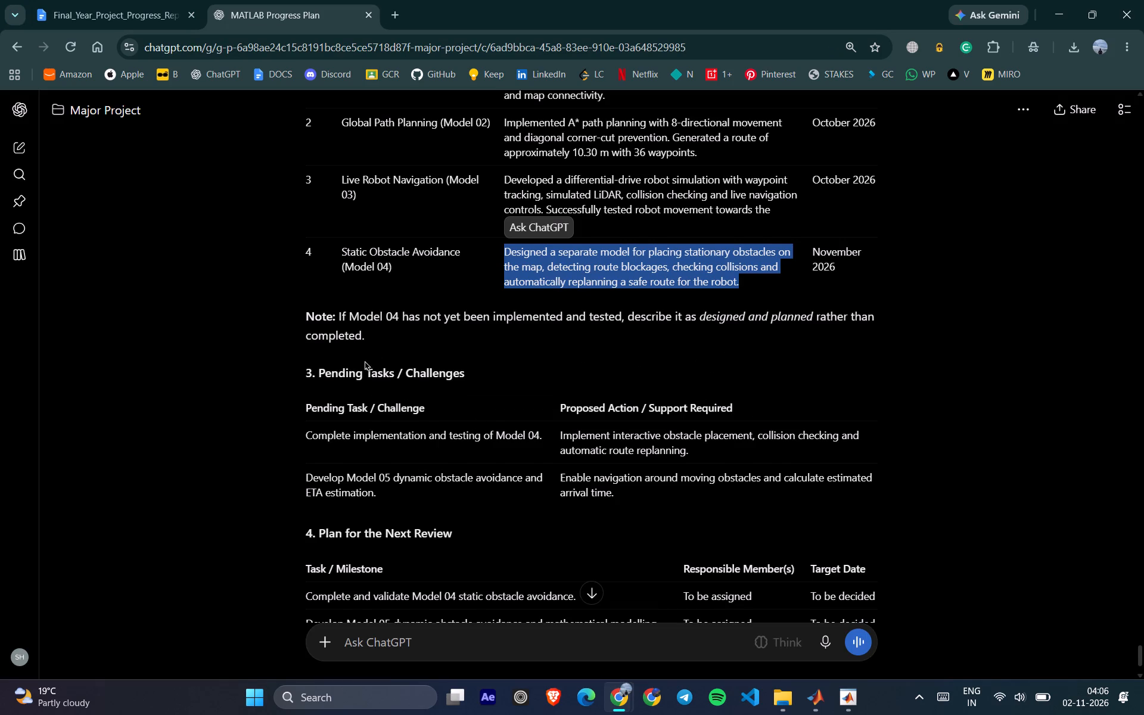
{"action": "scroll", "coordinate": [365, 362], "scroll_direction": "down", "scroll_amount": 1}
{"action": "key", "text": "alt+Tab"}
{"action": "scroll", "coordinate": [353, 385], "scroll_direction": "down", "scroll_amount": 2}
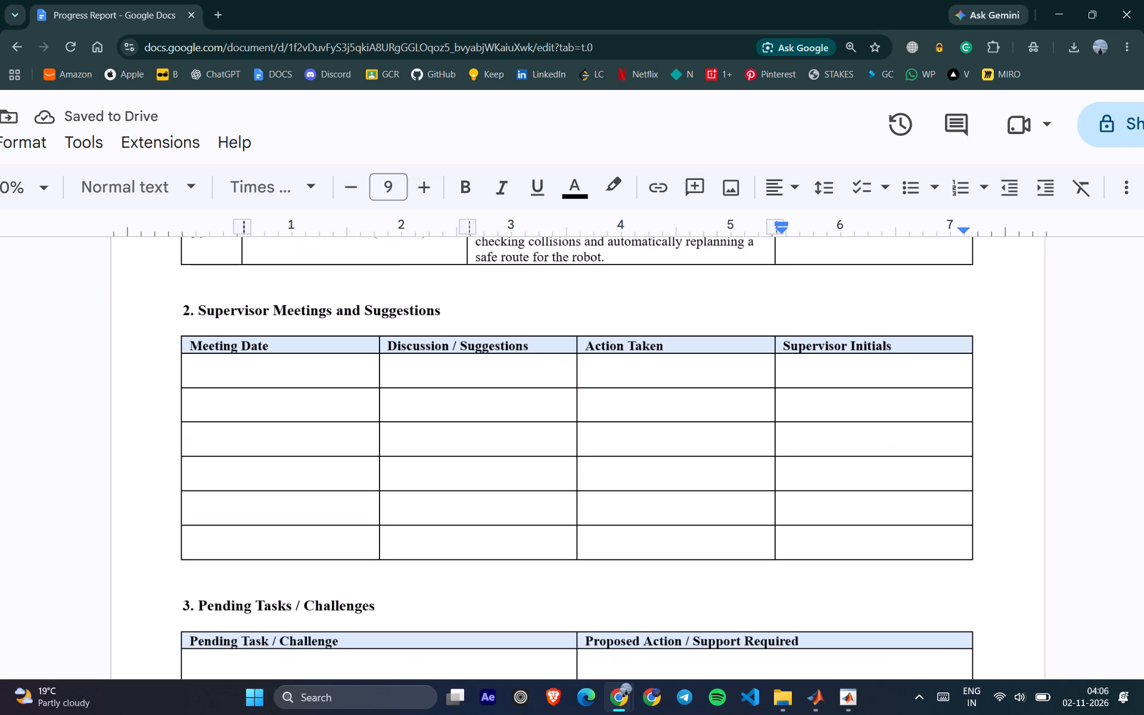
{"action": "key", "text": "alt+Tab"}
{"action": "scroll", "coordinate": [462, 388], "scroll_direction": "down", "scroll_amount": 3}
{"action": "scroll", "coordinate": [462, 388], "scroll_direction": "up", "scroll_amount": 1}
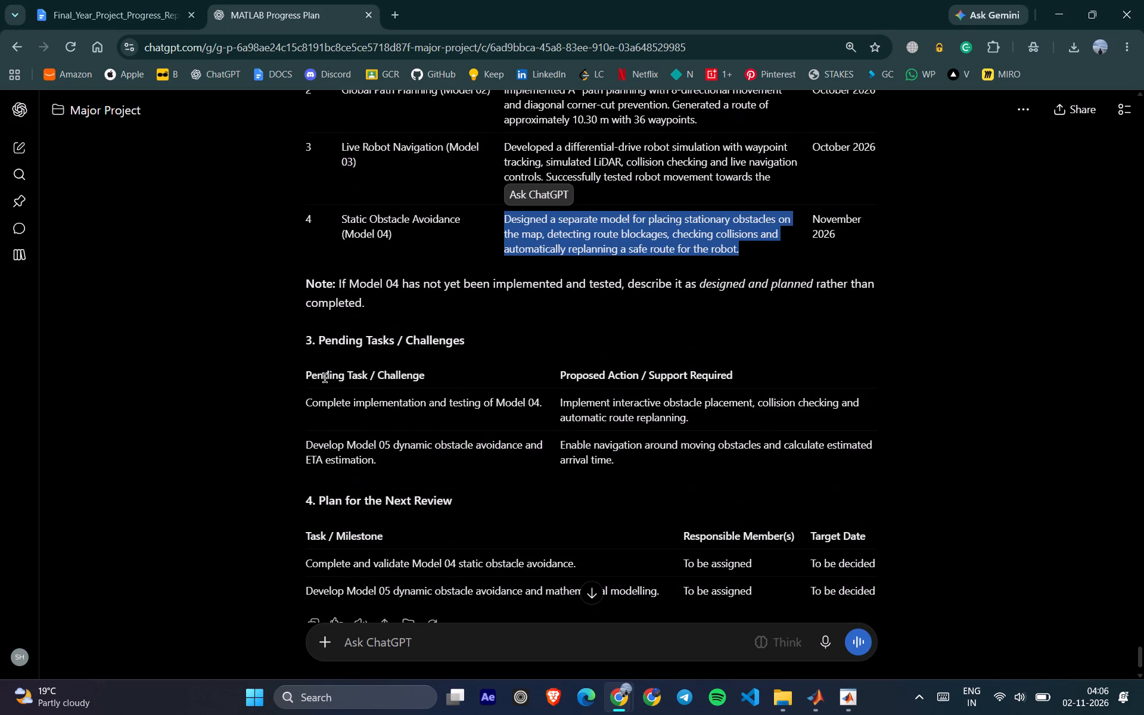
{"action": "key", "text": "alt+Tab"}
{"action": "scroll", "coordinate": [450, 427], "scroll_direction": "down", "scroll_amount": 3}
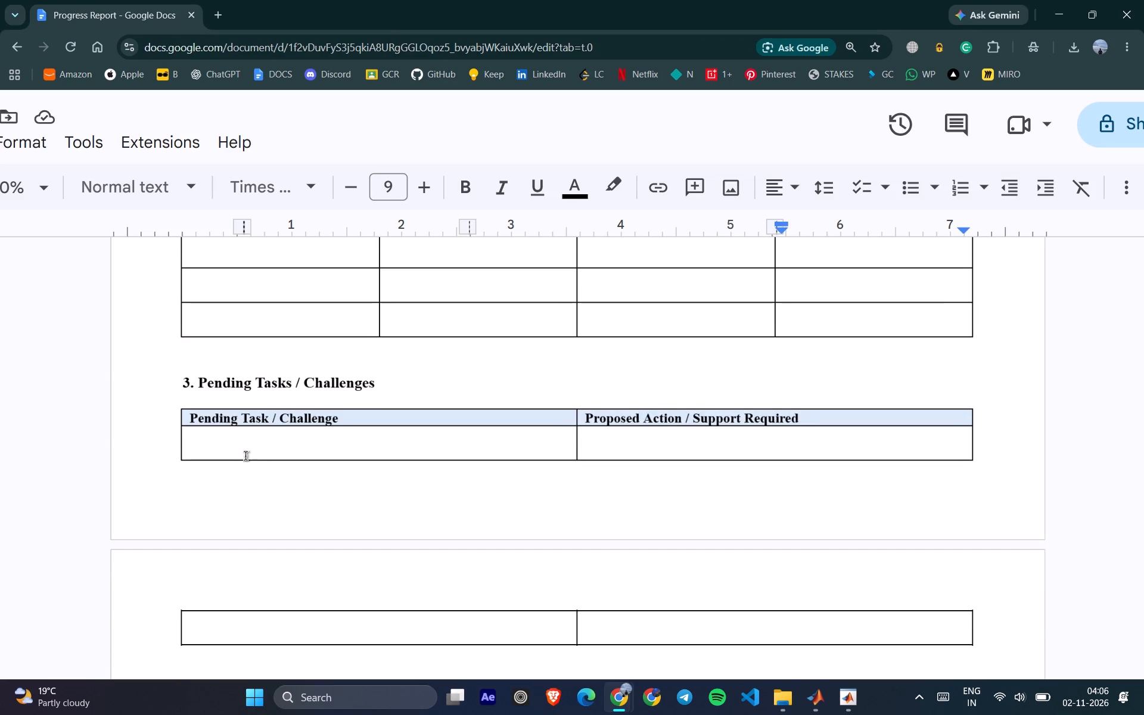
{"action": "scroll", "coordinate": [245, 456], "scroll_direction": "down", "scroll_amount": 3}
{"action": "scroll", "coordinate": [404, 455], "scroll_direction": "down", "scroll_amount": 2}
{"action": "scroll", "coordinate": [404, 455], "scroll_direction": "up", "scroll_amount": 6}
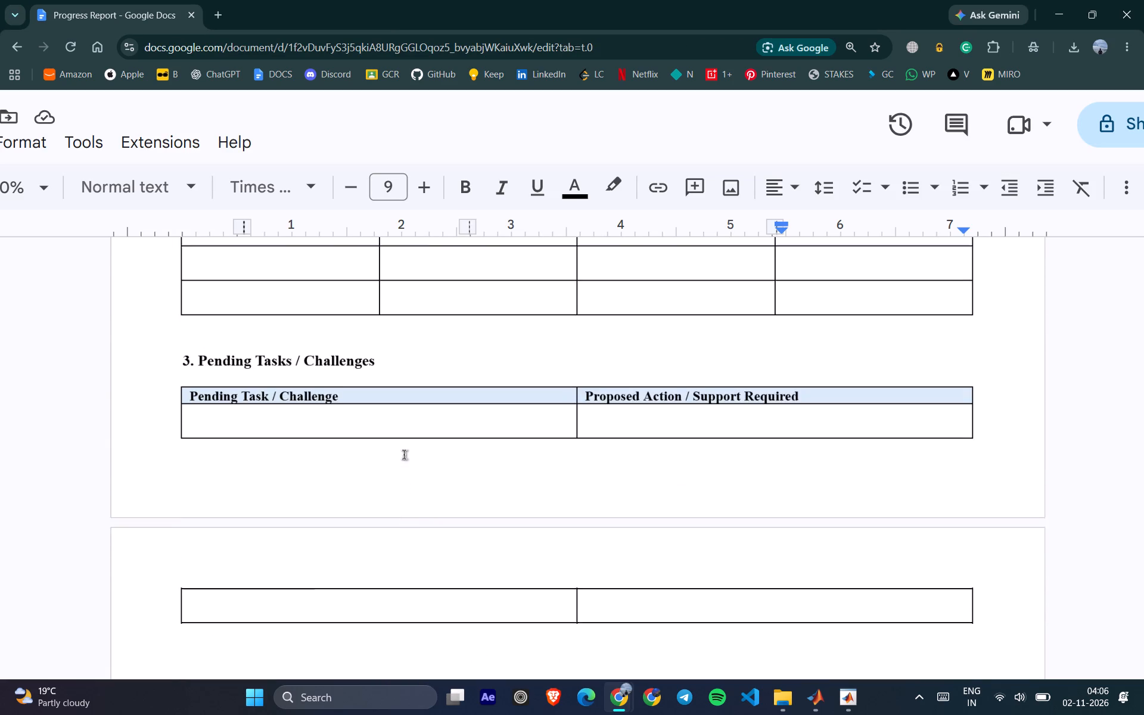
Insert blank lines above the "3. Pending Tasks / Challenges" heading so that its whole section starts on the second page.
{"action": "left_click", "coordinate": [203, 438]}
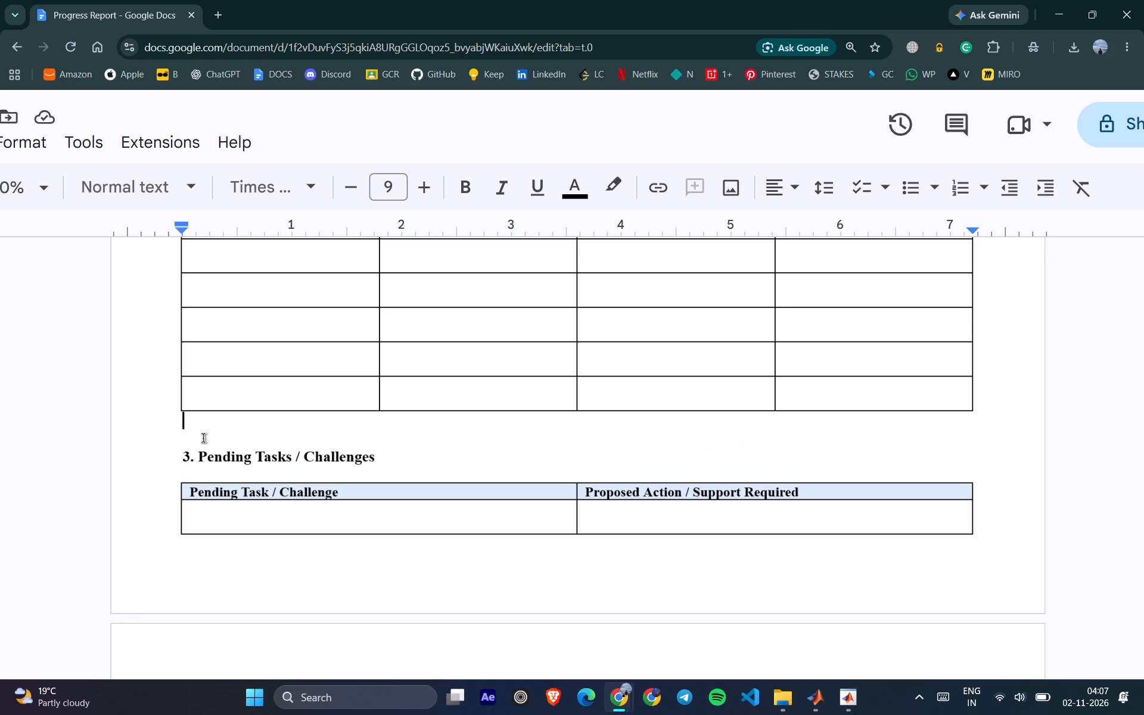
{"action": "key", "text": "BackSpace"}
{"action": "key", "text": "BackSpace"}
{"action": "key", "text": "BackSpace"}
{"action": "key", "text": "BackSpace"}
{"action": "key", "text": "Return"}
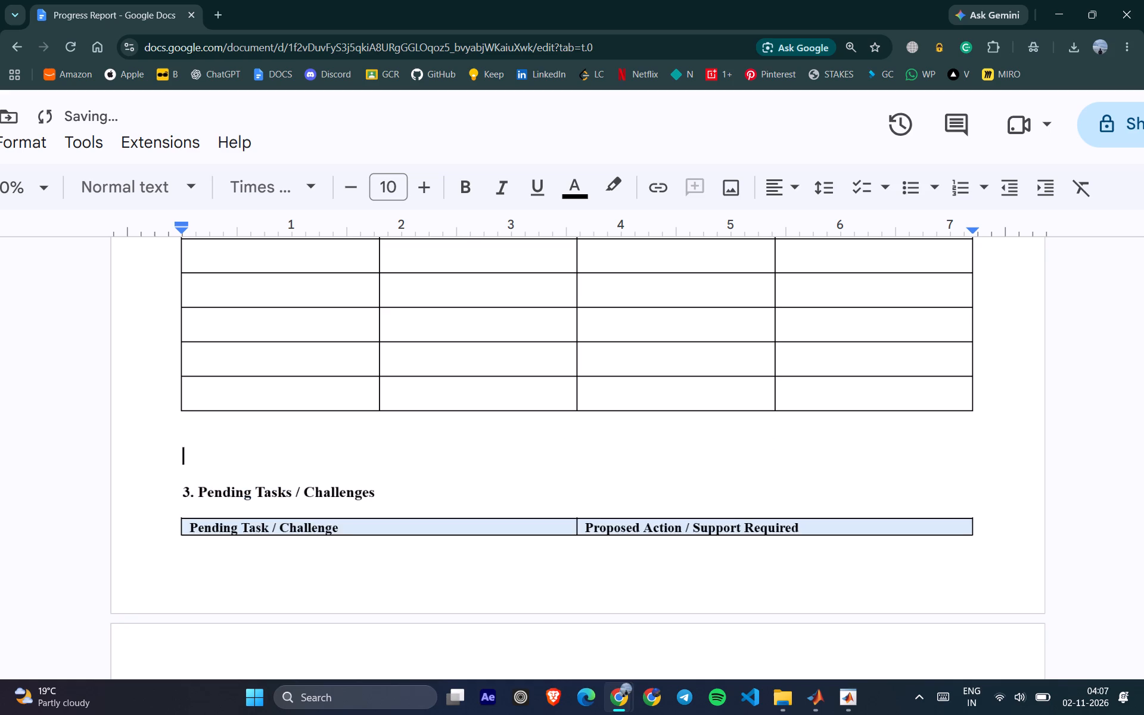
{"action": "key", "text": "Return"}
{"action": "key", "text": "Return"}
{"action": "key", "text": "Return"}
{"action": "scroll", "coordinate": [66, 356], "scroll_direction": "down", "scroll_amount": 5}
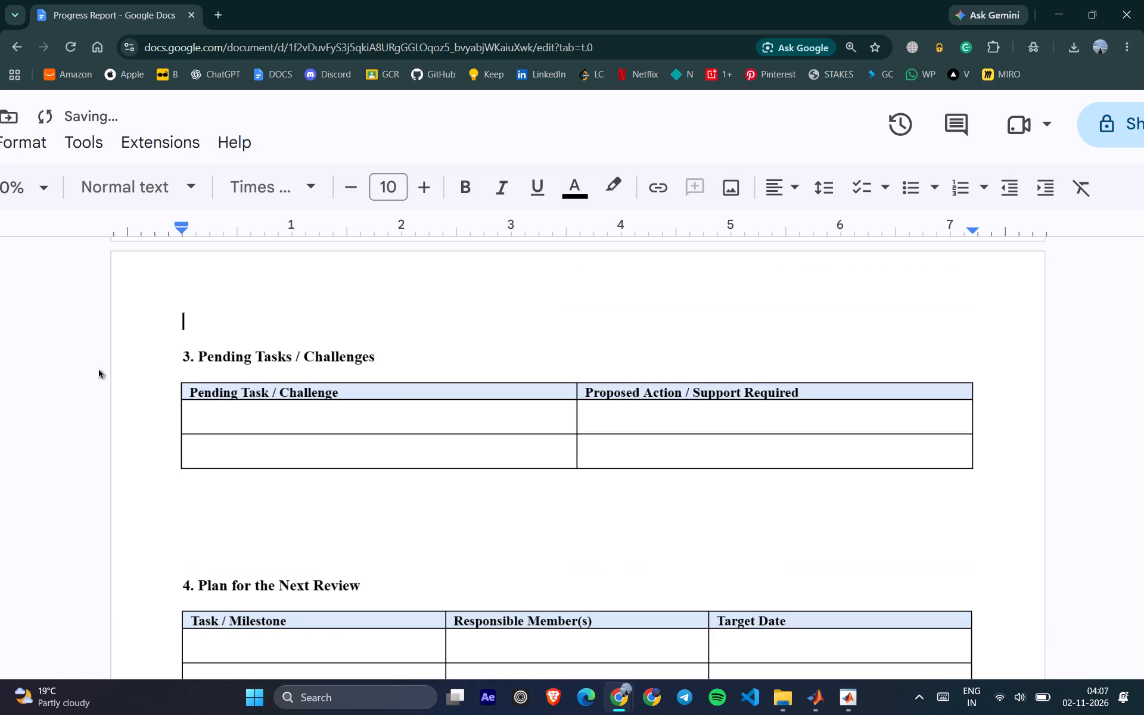
{"action": "scroll", "coordinate": [203, 384], "scroll_direction": "down", "scroll_amount": 5}
{"action": "scroll", "coordinate": [352, 445], "scroll_direction": "down", "scroll_amount": 3}
{"action": "scroll", "coordinate": [463, 455], "scroll_direction": "up", "scroll_amount": 4}
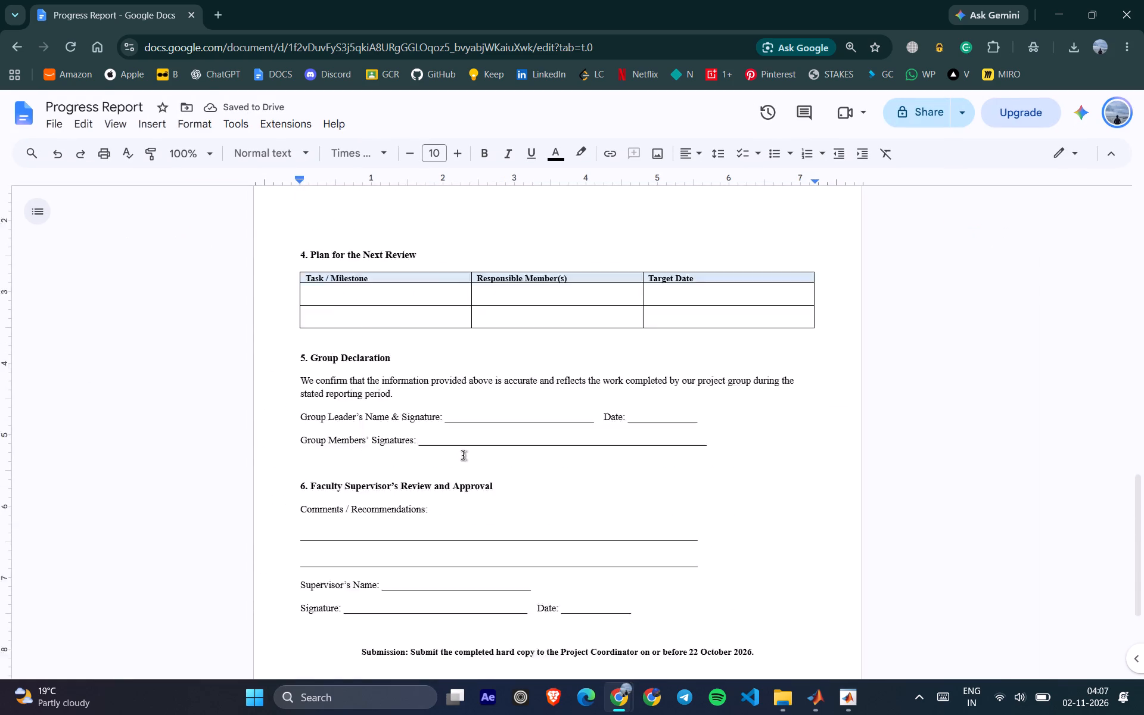
{"action": "scroll", "coordinate": [463, 455], "scroll_direction": "up", "scroll_amount": 1}
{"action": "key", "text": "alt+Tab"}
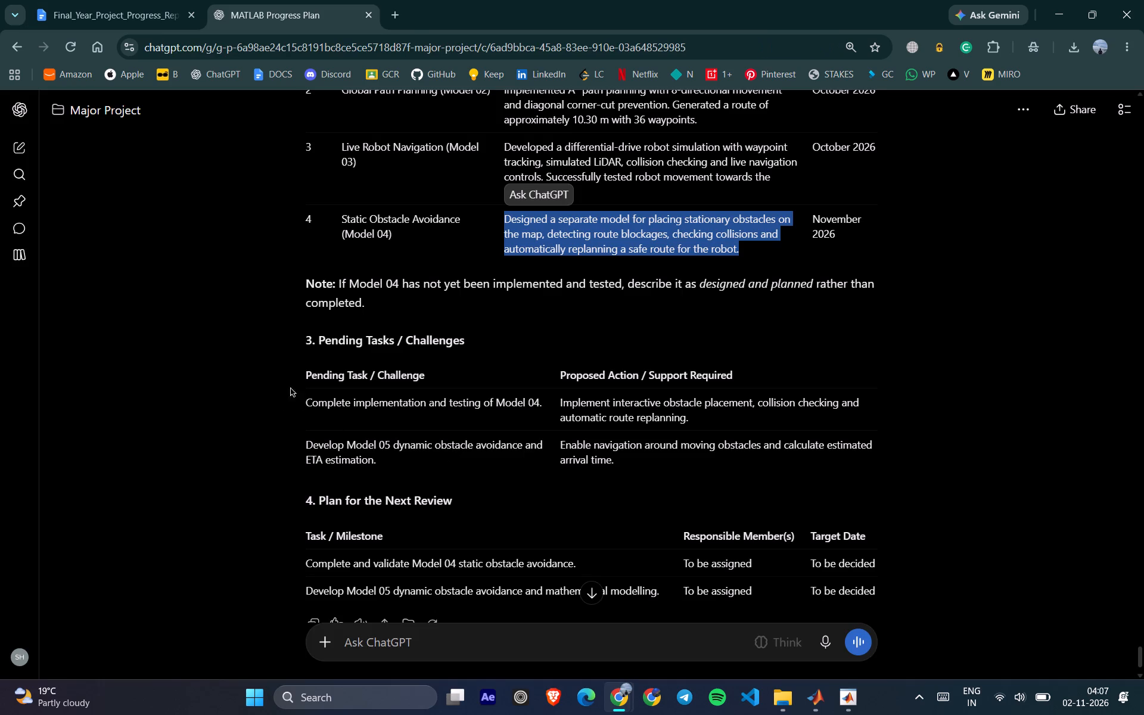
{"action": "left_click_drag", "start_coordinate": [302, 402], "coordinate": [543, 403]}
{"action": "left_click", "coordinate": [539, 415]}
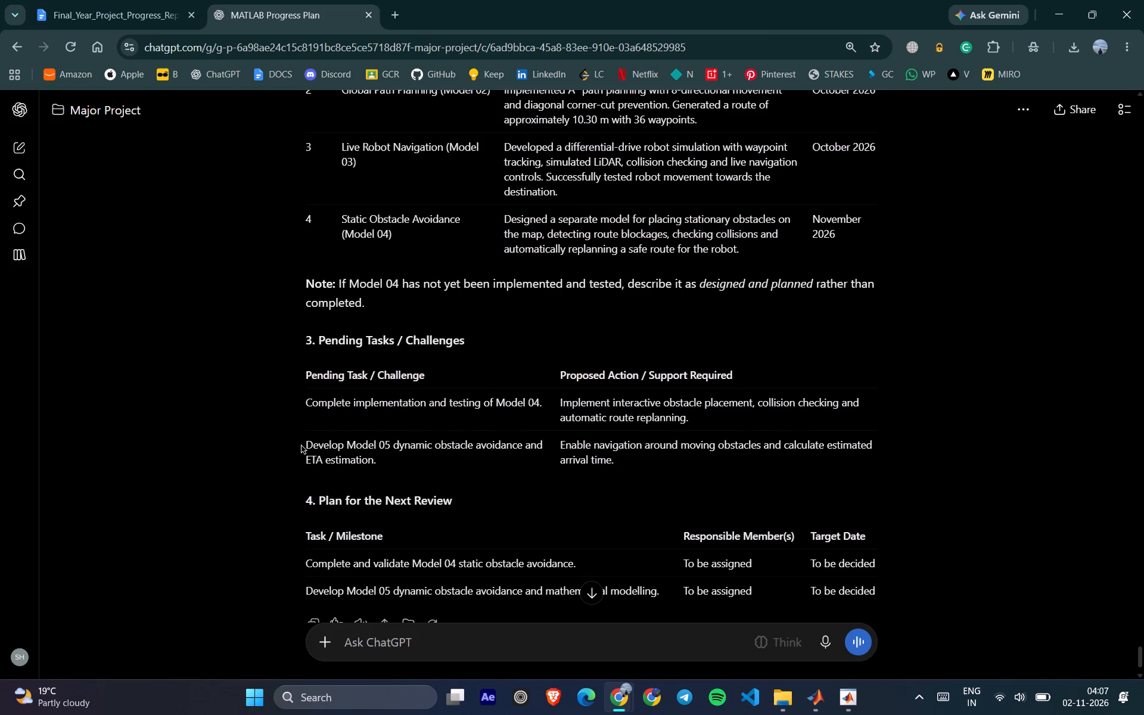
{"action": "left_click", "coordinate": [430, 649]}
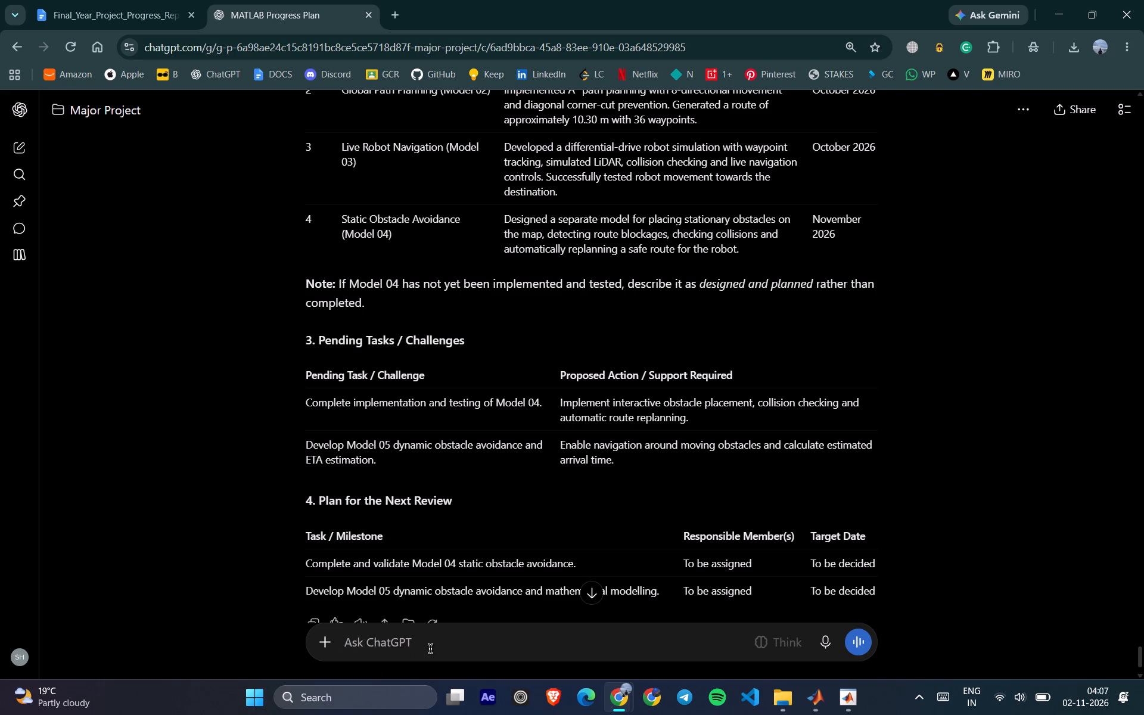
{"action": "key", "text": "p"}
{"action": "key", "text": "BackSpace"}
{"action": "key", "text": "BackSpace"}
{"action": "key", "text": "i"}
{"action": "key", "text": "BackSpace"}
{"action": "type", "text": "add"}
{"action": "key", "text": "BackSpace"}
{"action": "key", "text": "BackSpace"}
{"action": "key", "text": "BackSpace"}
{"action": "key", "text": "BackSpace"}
Complete row 04's date in the Work Completed table by adding the year 2026 after "28 October".
{"action": "key", "text": "alt+Tab"}
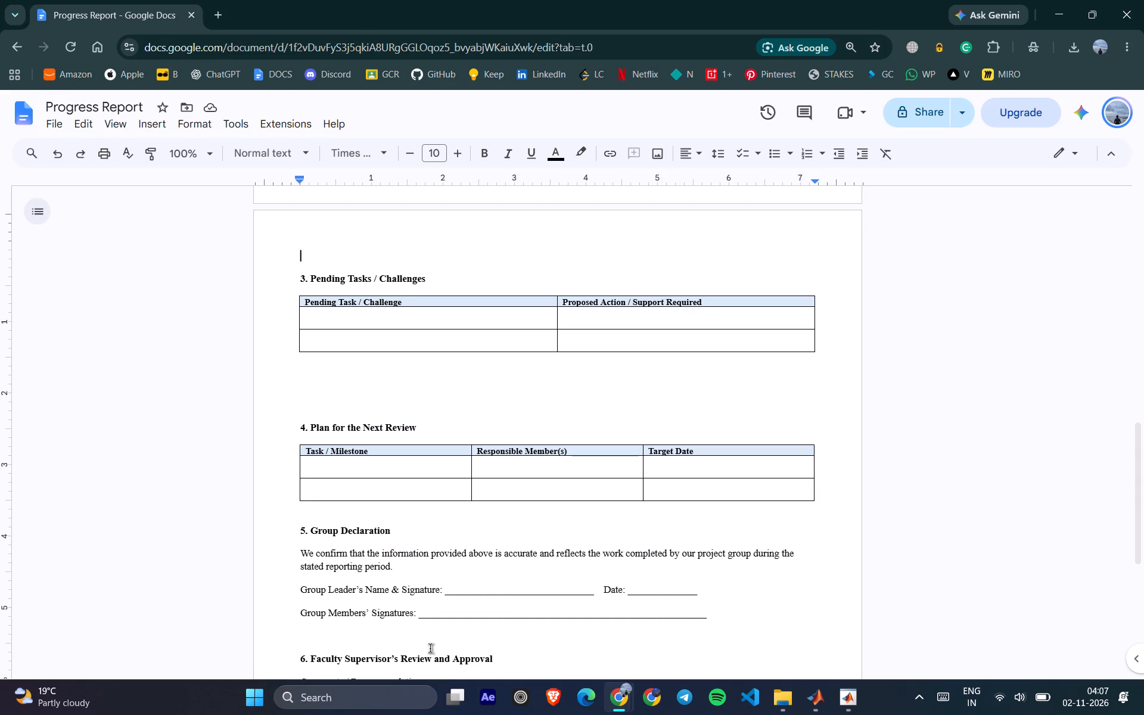
{"action": "scroll", "coordinate": [306, 505], "scroll_direction": "up", "scroll_amount": 8}
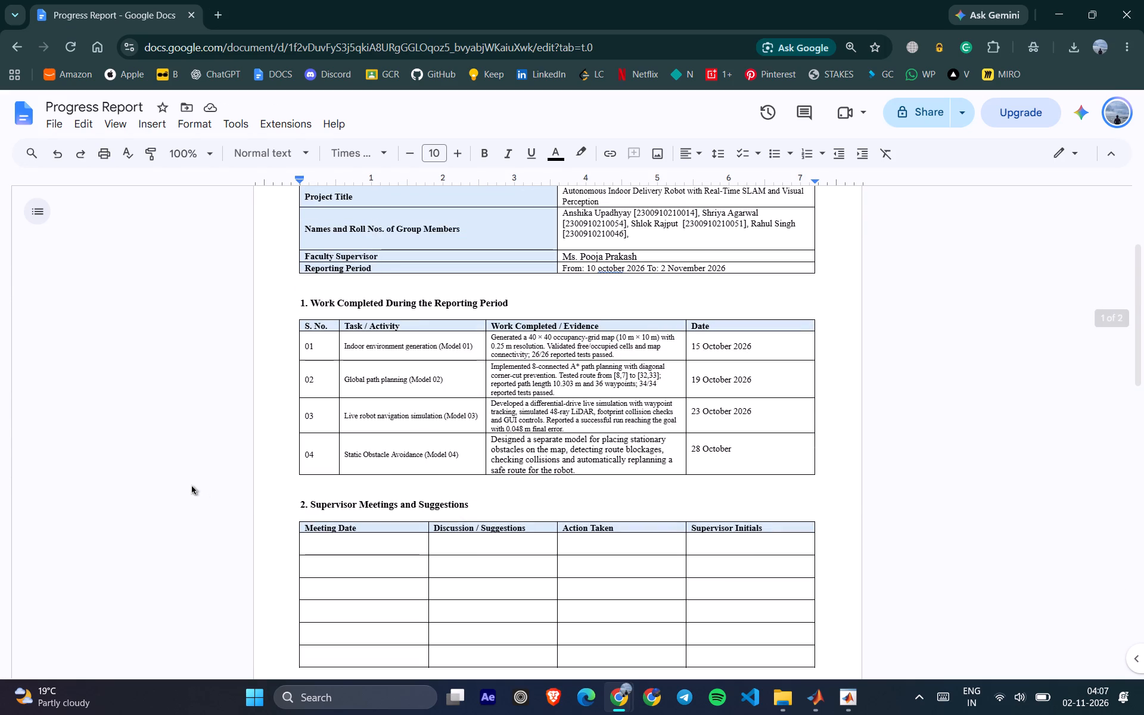
{"action": "left_click", "coordinate": [741, 452]}
{"action": "key", "text": "space"}
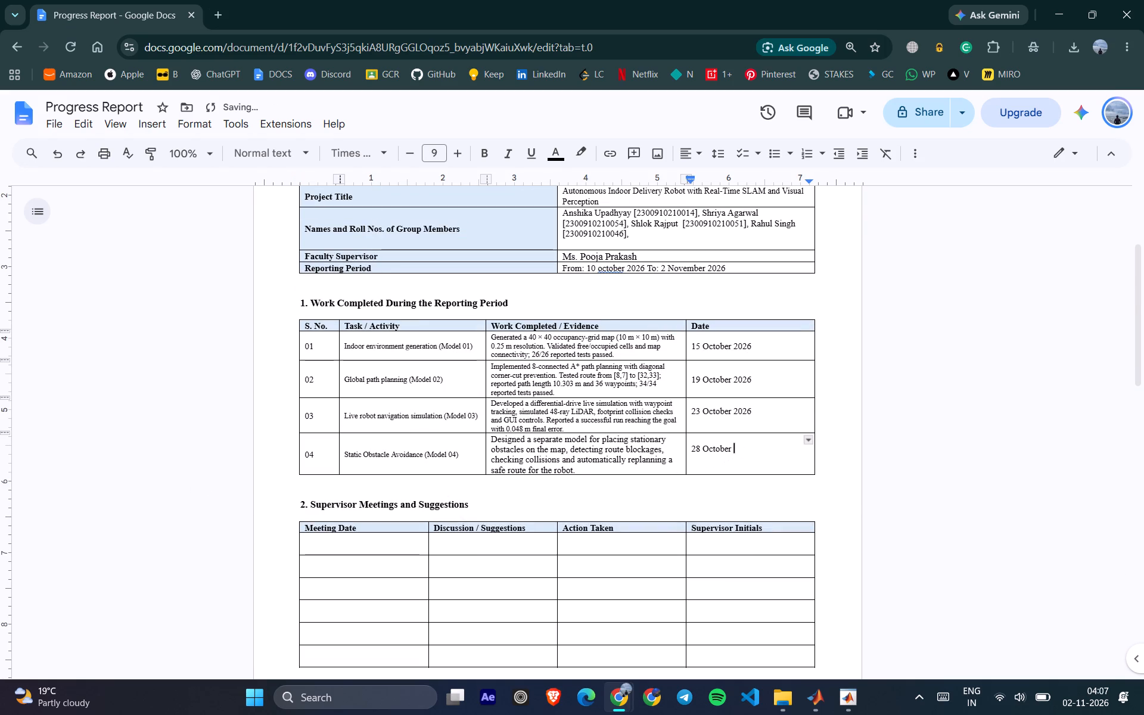
{"action": "type", "text": "2026"}
{"action": "key", "text": "space"}
{"action": "key", "text": "ctrl+a"}
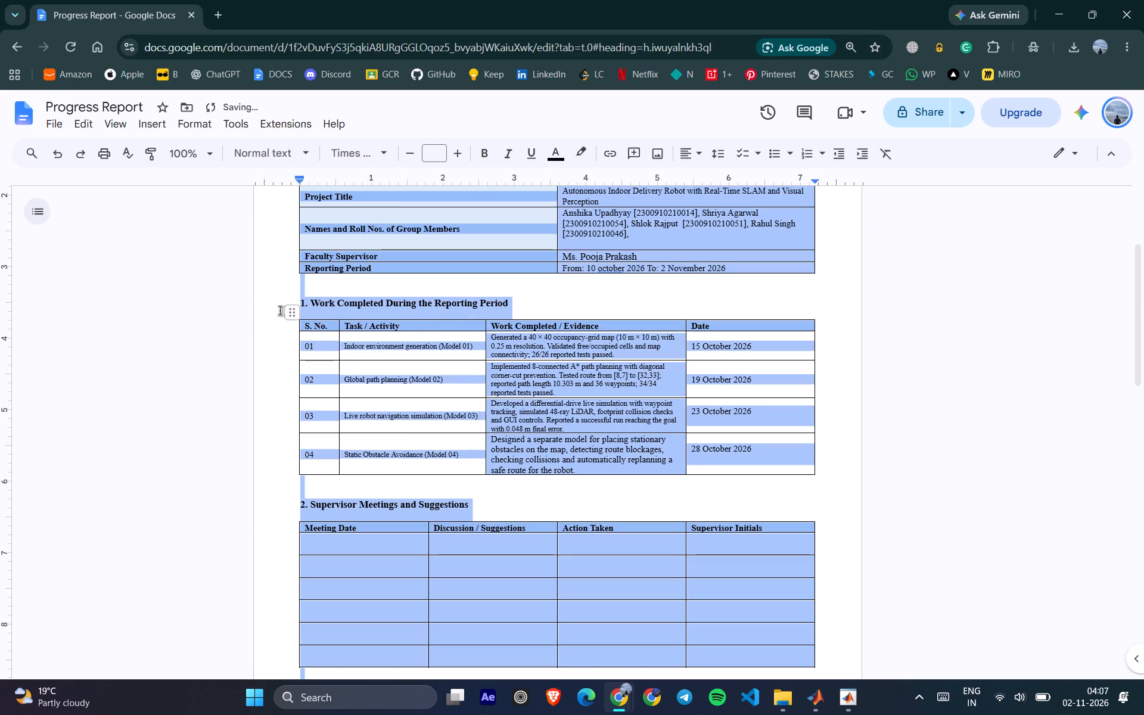
{"action": "key", "text": "Escape"}
{"action": "left_click", "coordinate": [197, 340]}
{"action": "key", "text": "shift+super+s"}
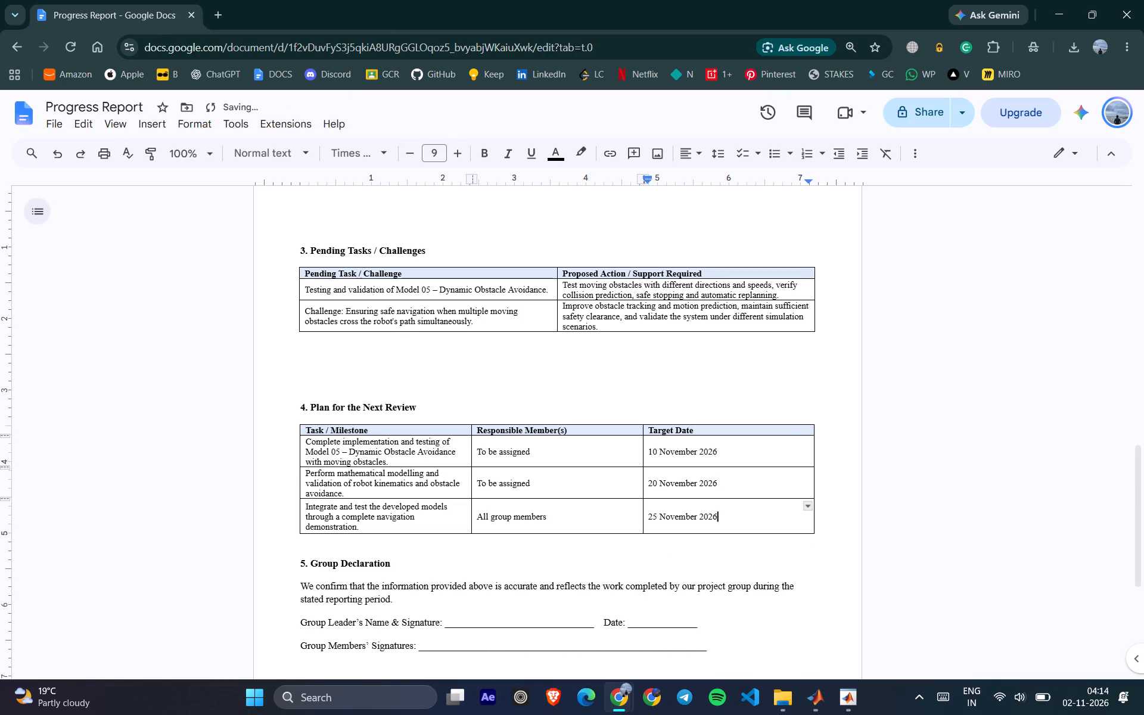
Replace the blank line after "Supervisor's Name:" in section 6 with the faculty supervisor's name.
{"action": "scroll", "coordinate": [691, 521], "scroll_direction": "down", "scroll_amount": 1}
{"action": "left_click", "coordinate": [510, 546]}
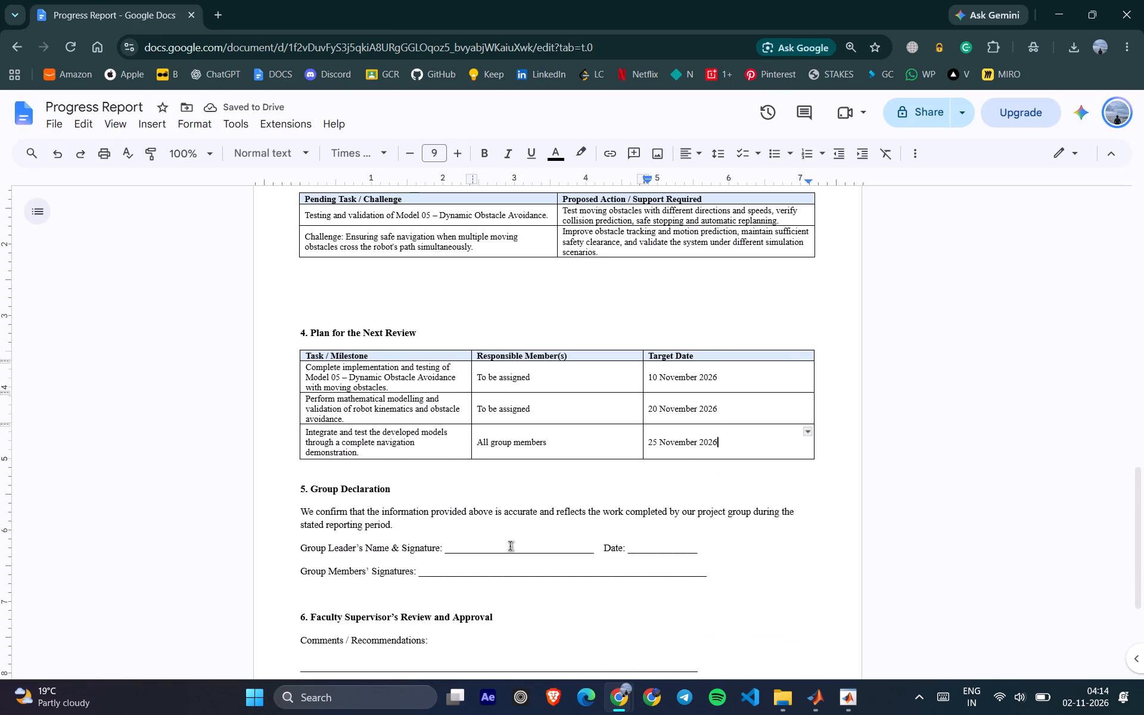
{"action": "scroll", "coordinate": [558, 539], "scroll_direction": "down", "scroll_amount": 2}
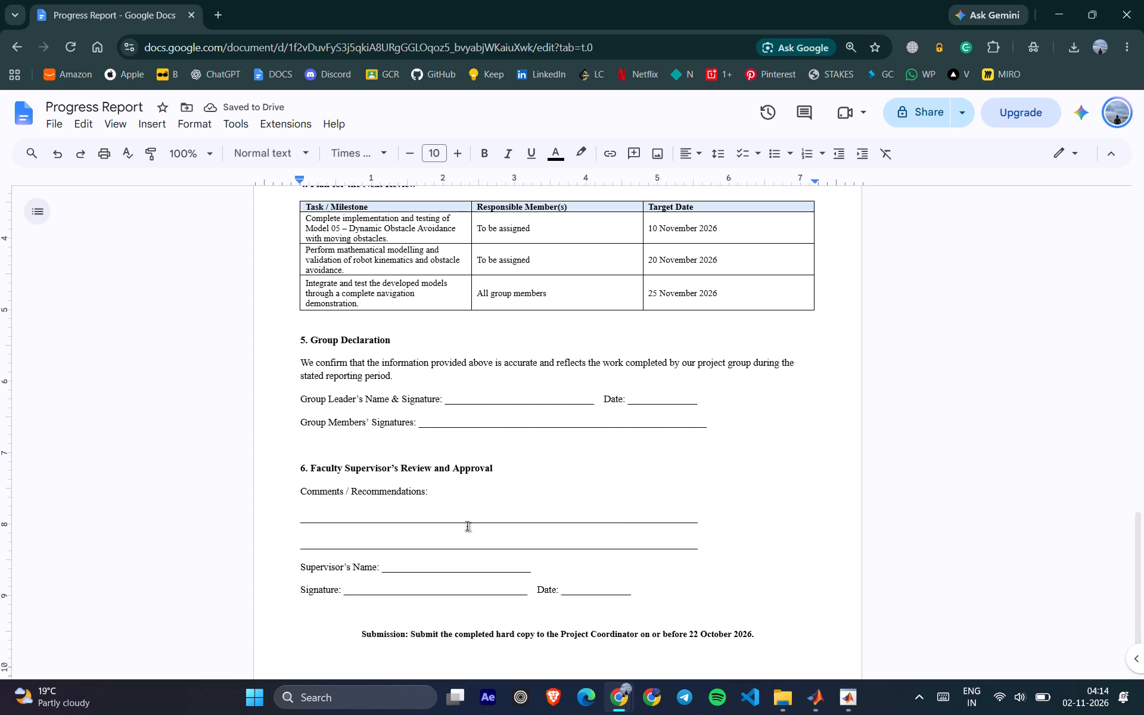
{"action": "scroll", "coordinate": [455, 462], "scroll_direction": "down", "scroll_amount": 1}
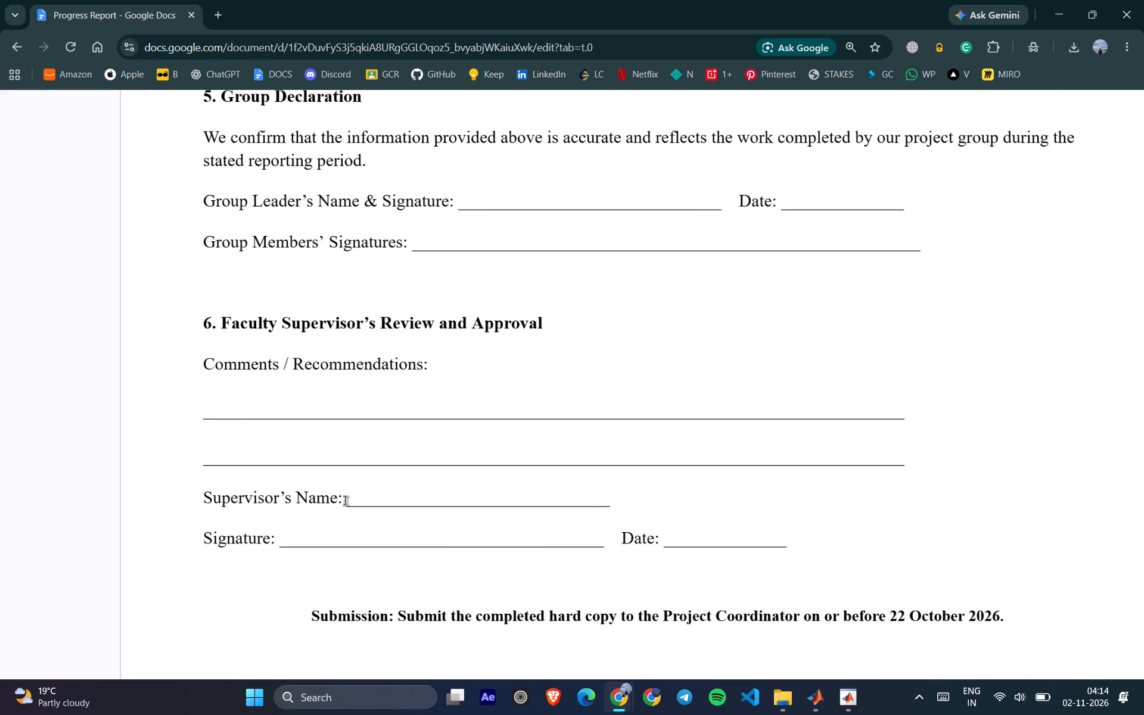
{"action": "left_click_drag", "start_coordinate": [346, 500], "coordinate": [613, 499]}
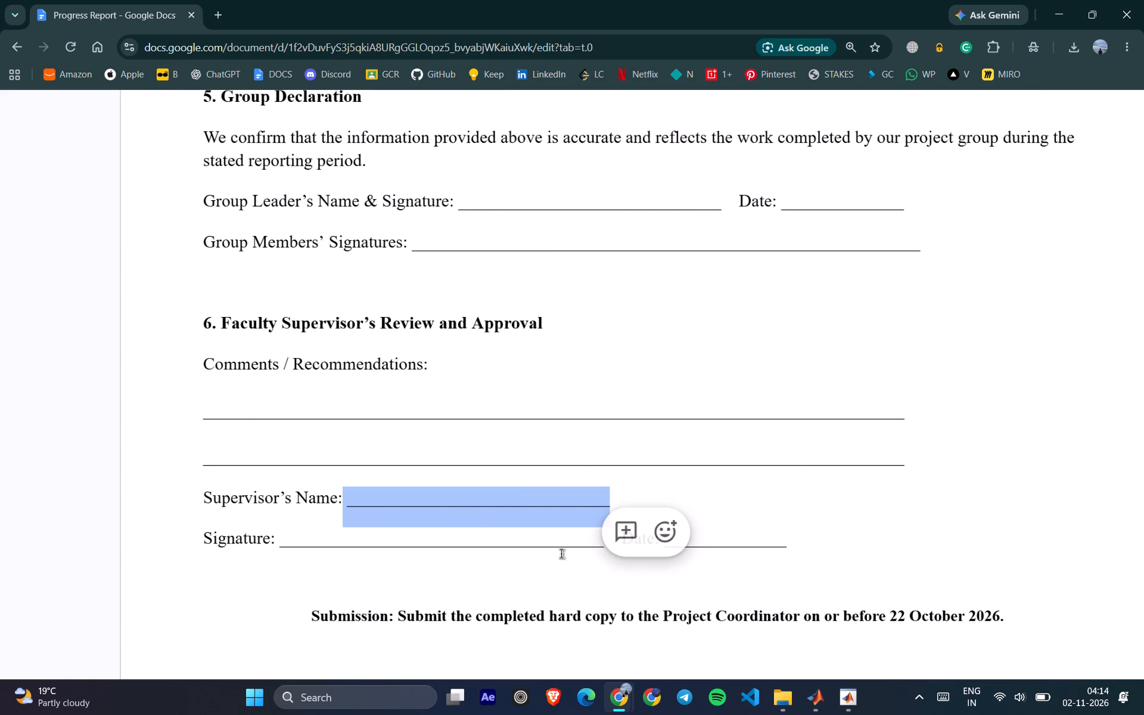
{"action": "key", "text": "BackSpace"}
{"action": "key", "text": "space"}
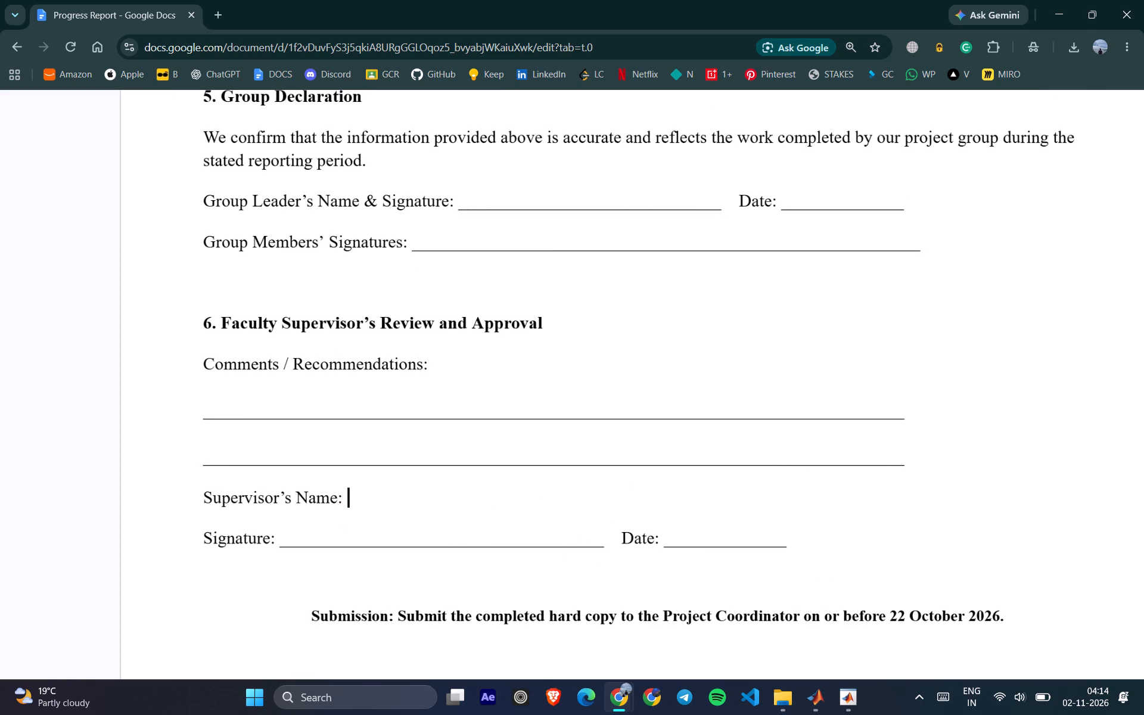
Copy the faculty supervisor's name from the project details table and paste it after "Supervisor's Name:" in section 6.
{"action": "scroll", "coordinate": [463, 503], "scroll_direction": "up", "scroll_amount": 15}
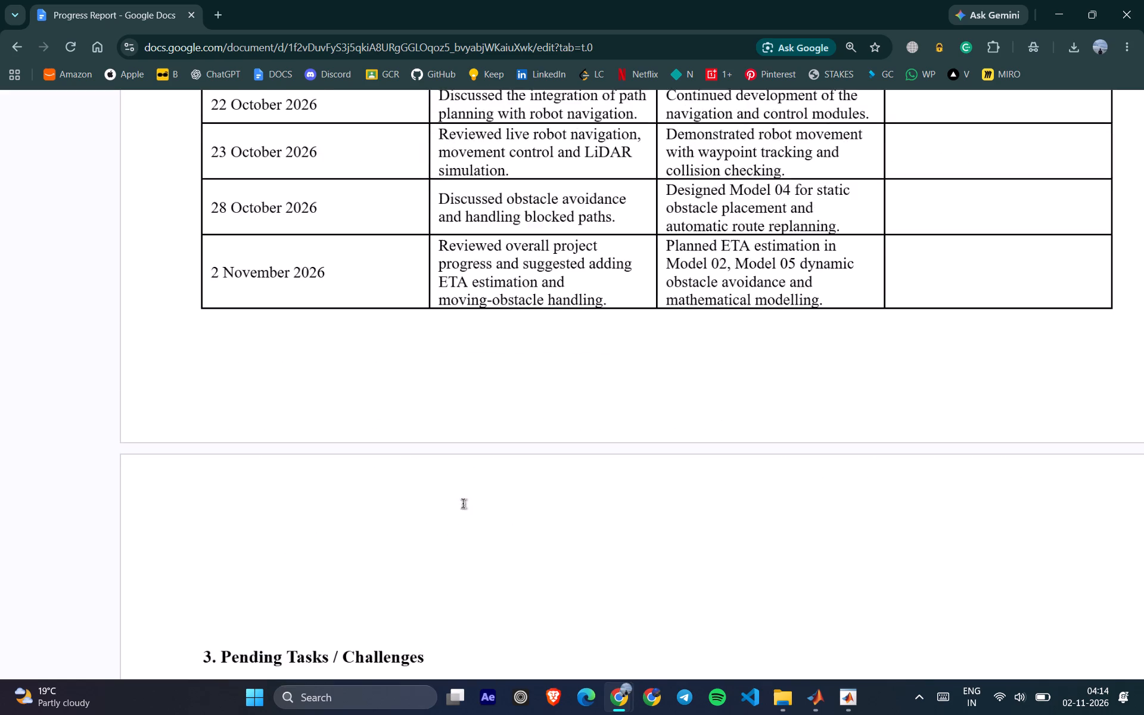
{"action": "scroll", "coordinate": [463, 503], "scroll_direction": "up", "scroll_amount": 17}
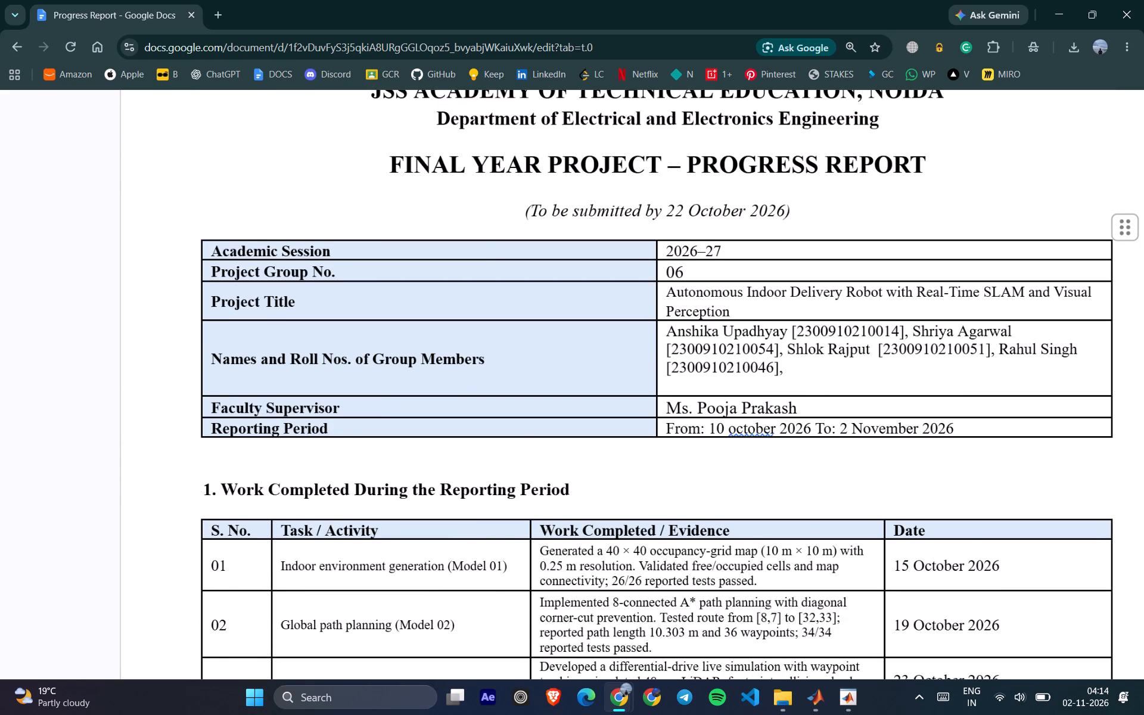
{"action": "left_click_drag", "start_coordinate": [798, 405], "coordinate": [673, 405]}
{"action": "key", "text": "ctrl+c"}
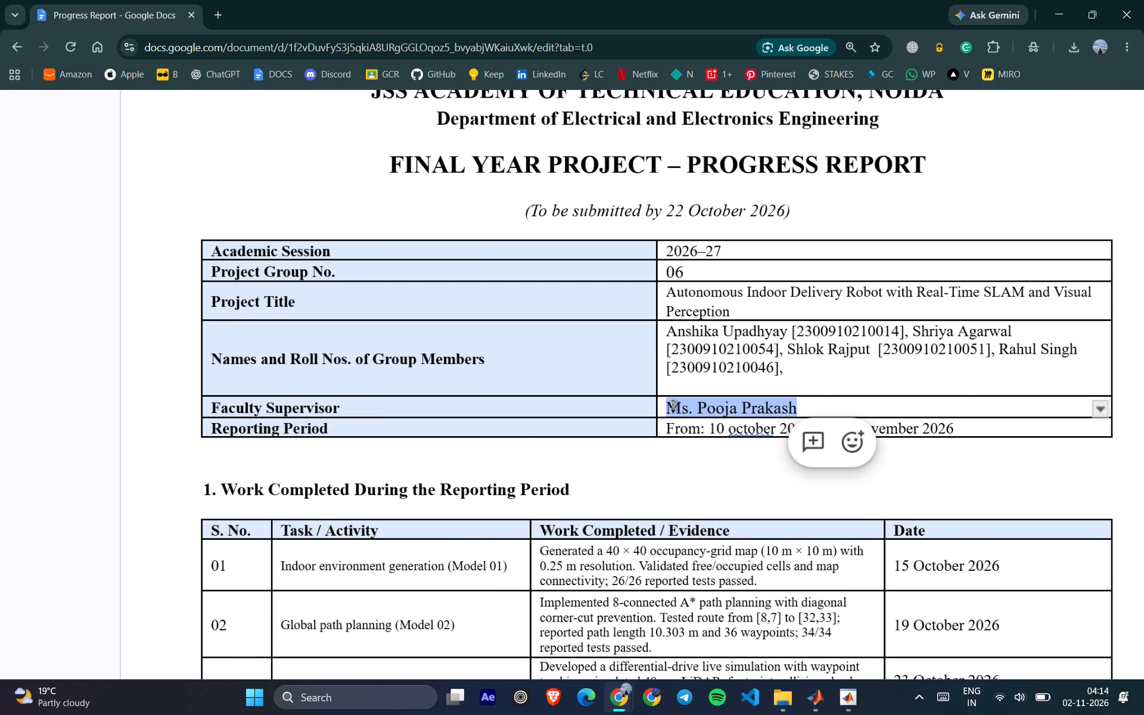
{"action": "scroll", "coordinate": [675, 405], "scroll_direction": "down", "scroll_amount": 17}
{"action": "scroll", "coordinate": [675, 405], "scroll_direction": "down", "scroll_amount": 11}
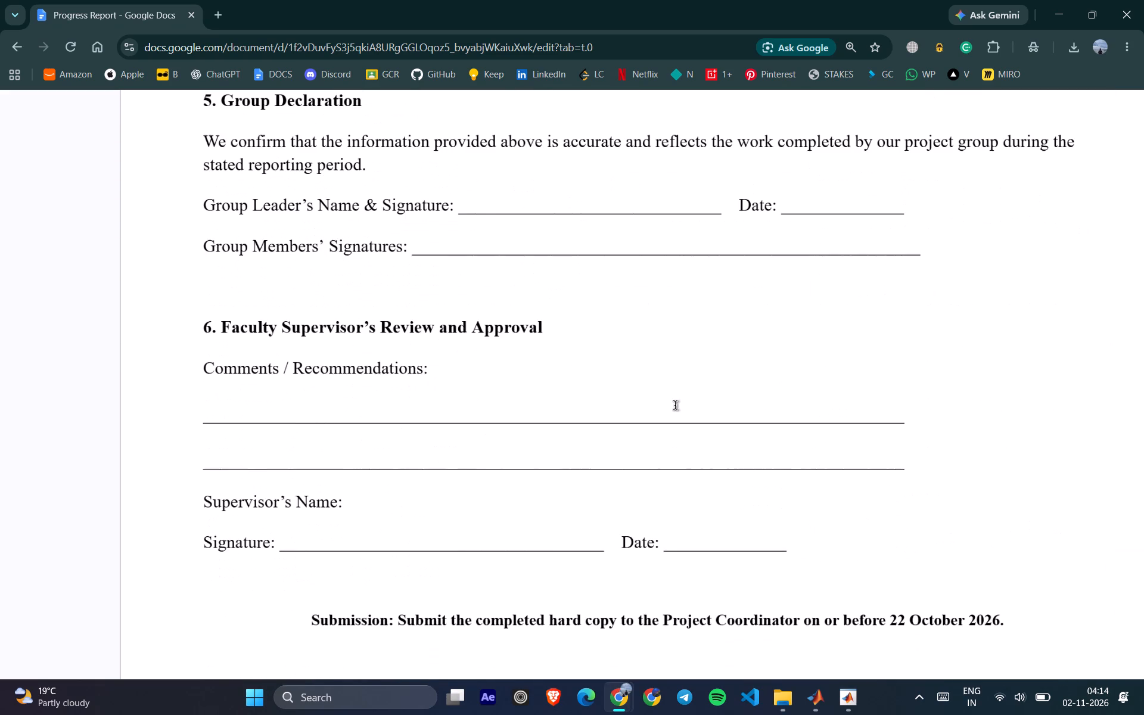
{"action": "scroll", "coordinate": [675, 405], "scroll_direction": "down", "scroll_amount": 2}
{"action": "left_click", "coordinate": [375, 503]}
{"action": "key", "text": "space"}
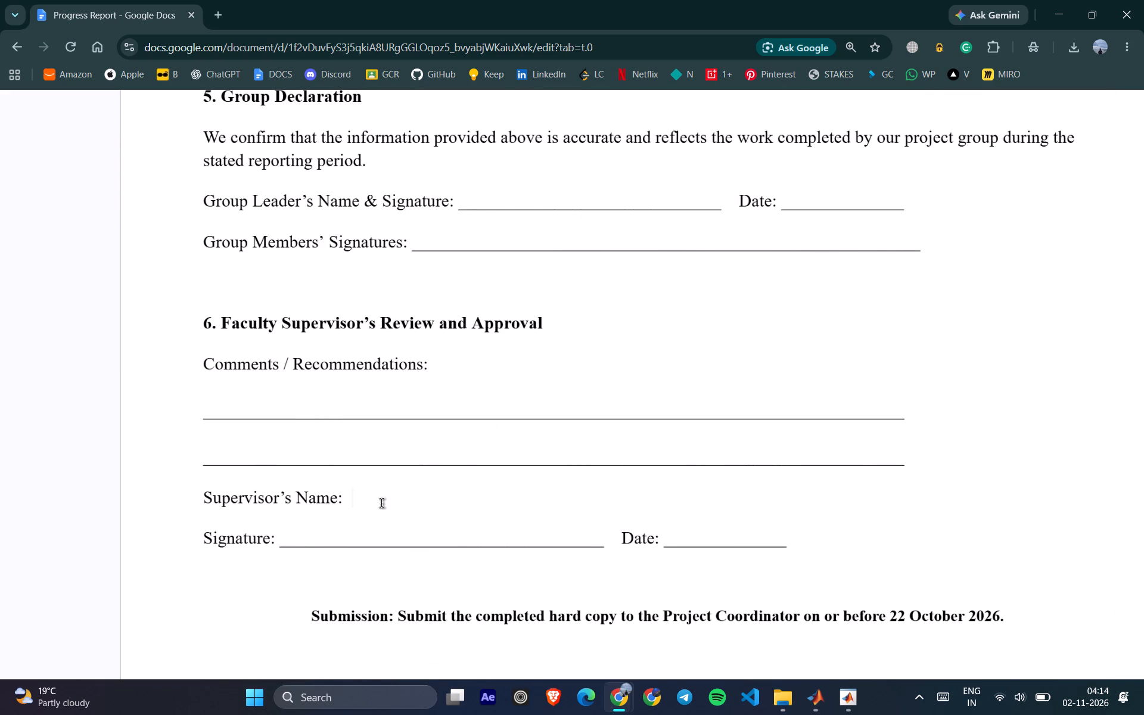
{"action": "key", "text": "BackSpace"}
{"action": "key", "text": "ctrl+v"}
Make the supervisor's name after "Supervisor's Name:" in section 6 bold.
{"action": "left_click_drag", "start_coordinate": [344, 497], "coordinate": [537, 495]}
{"action": "key", "text": "ctrl+b"}
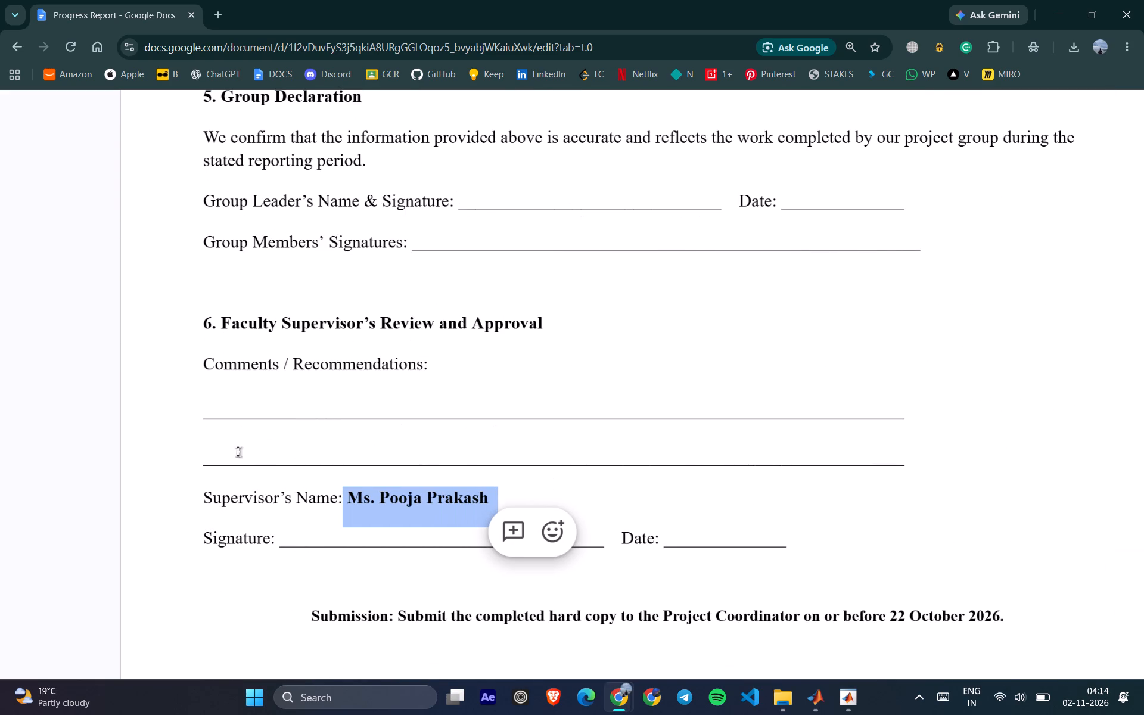
{"action": "left_click", "coordinate": [153, 421]}
Review the filled-in progress report from the supervisor approval section back up to the project details table.
{"action": "scroll", "coordinate": [163, 416], "scroll_direction": "down", "scroll_amount": 1}
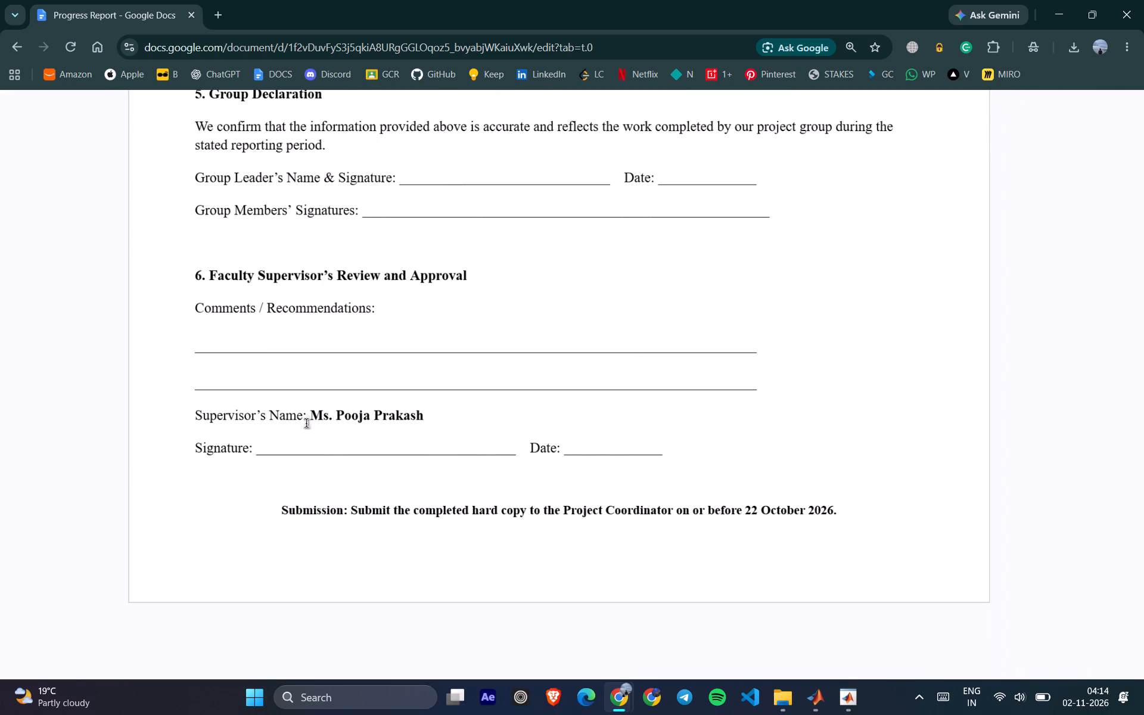
{"action": "scroll", "coordinate": [349, 500], "scroll_direction": "up", "scroll_amount": 1}
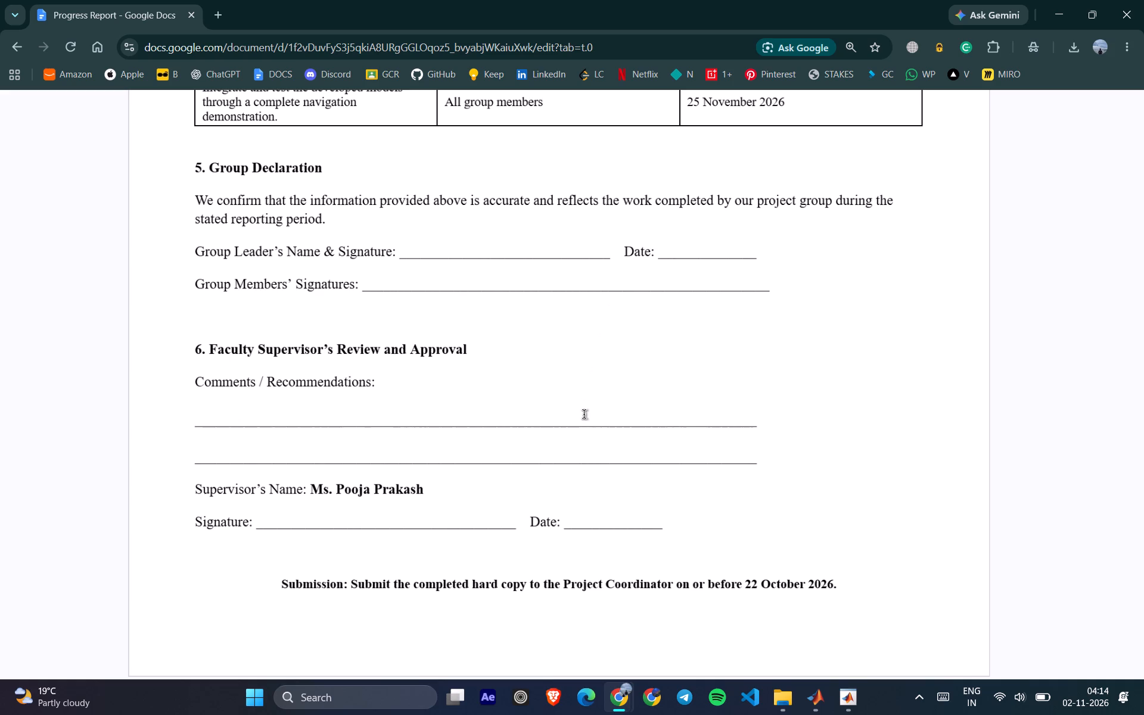
{"action": "scroll", "coordinate": [584, 414], "scroll_direction": "up", "scroll_amount": 15}
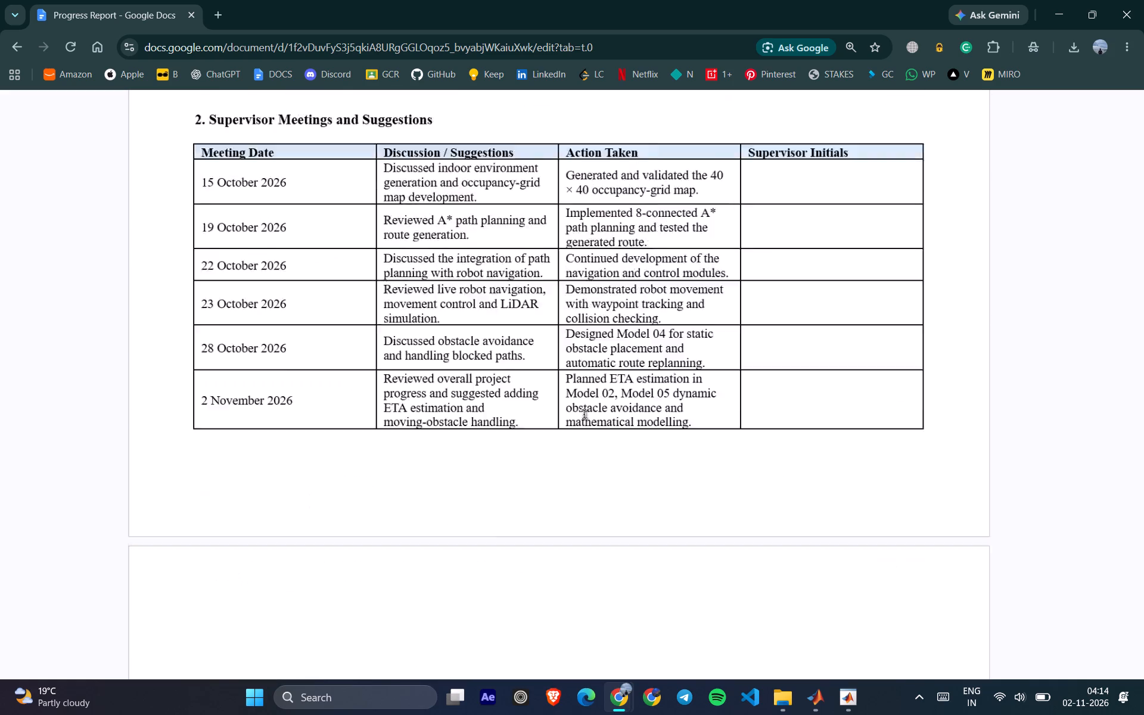
{"action": "scroll", "coordinate": [584, 414], "scroll_direction": "up", "scroll_amount": 10}
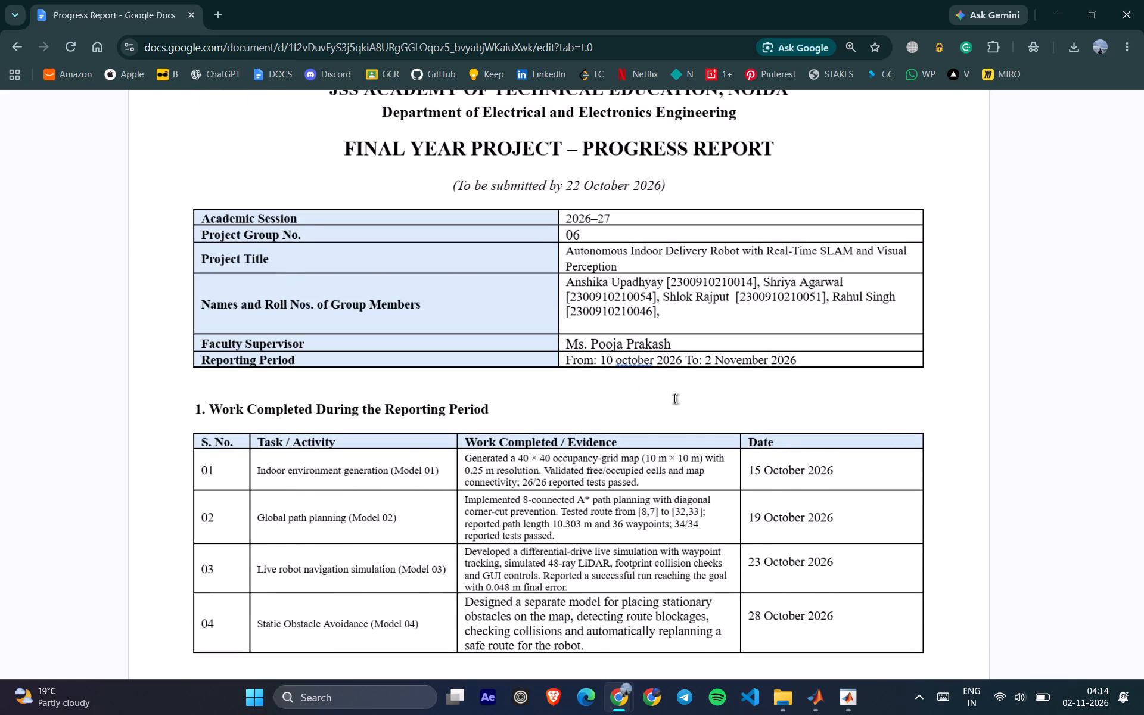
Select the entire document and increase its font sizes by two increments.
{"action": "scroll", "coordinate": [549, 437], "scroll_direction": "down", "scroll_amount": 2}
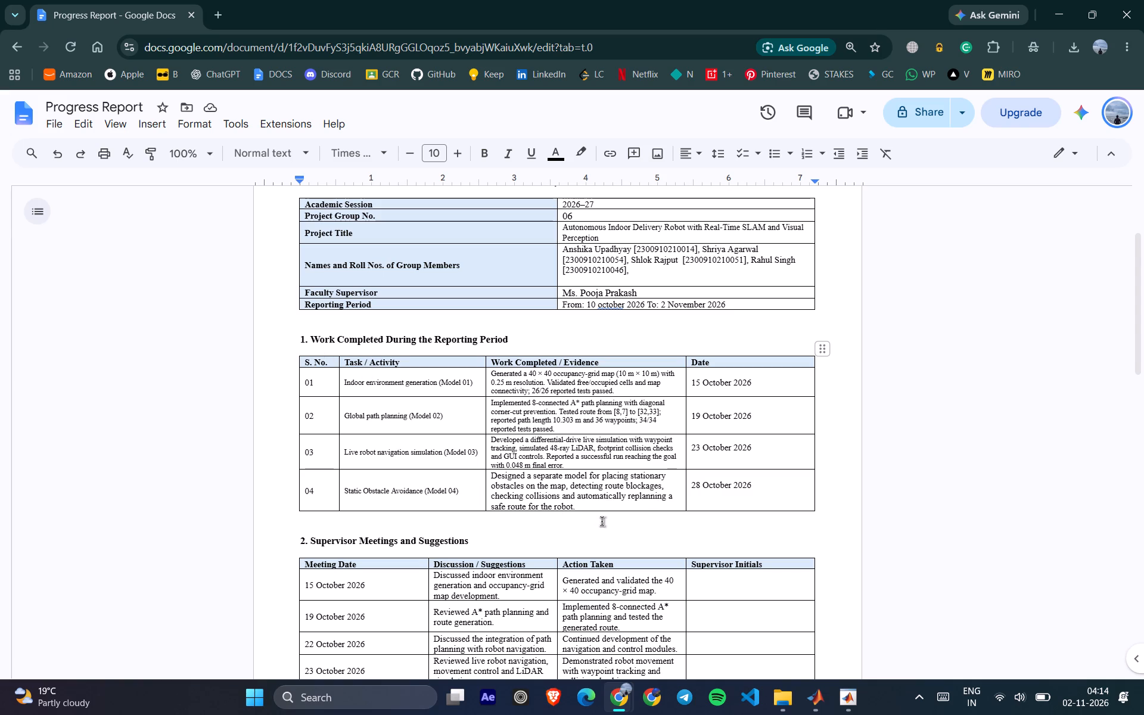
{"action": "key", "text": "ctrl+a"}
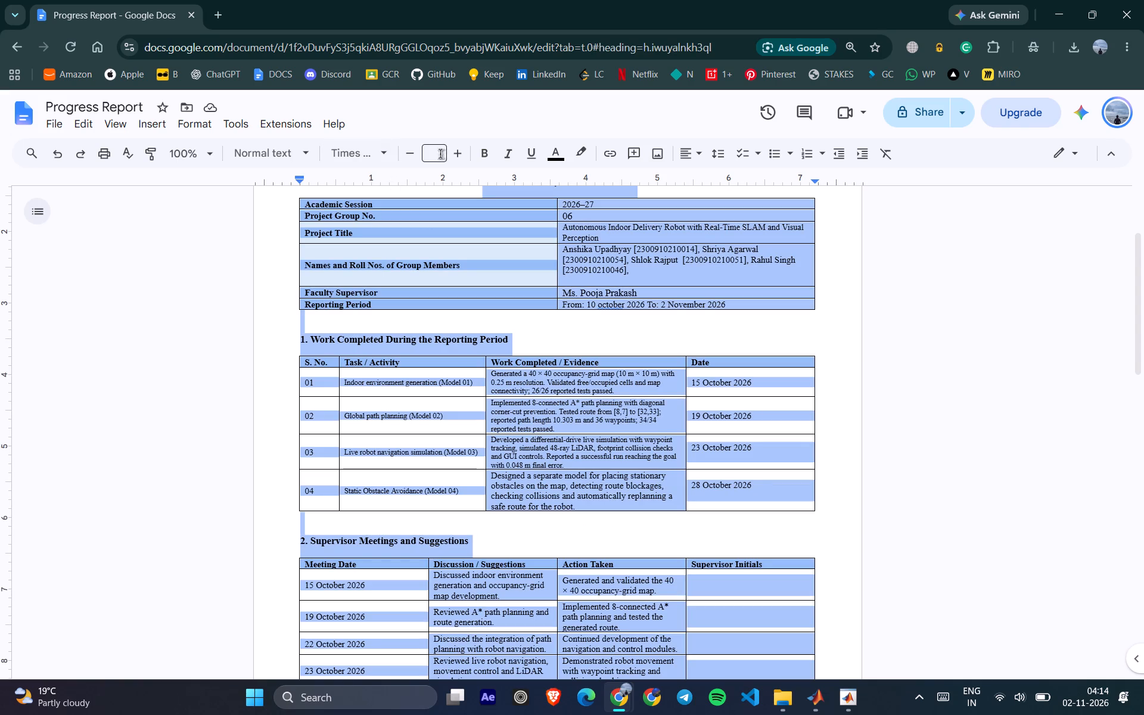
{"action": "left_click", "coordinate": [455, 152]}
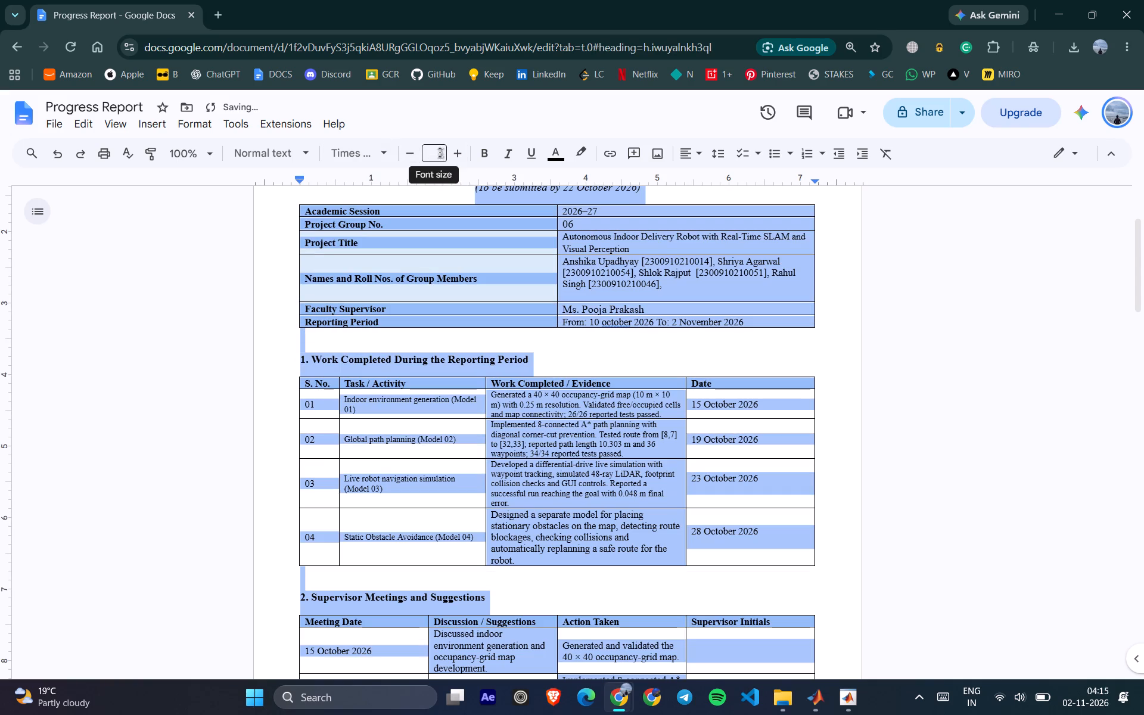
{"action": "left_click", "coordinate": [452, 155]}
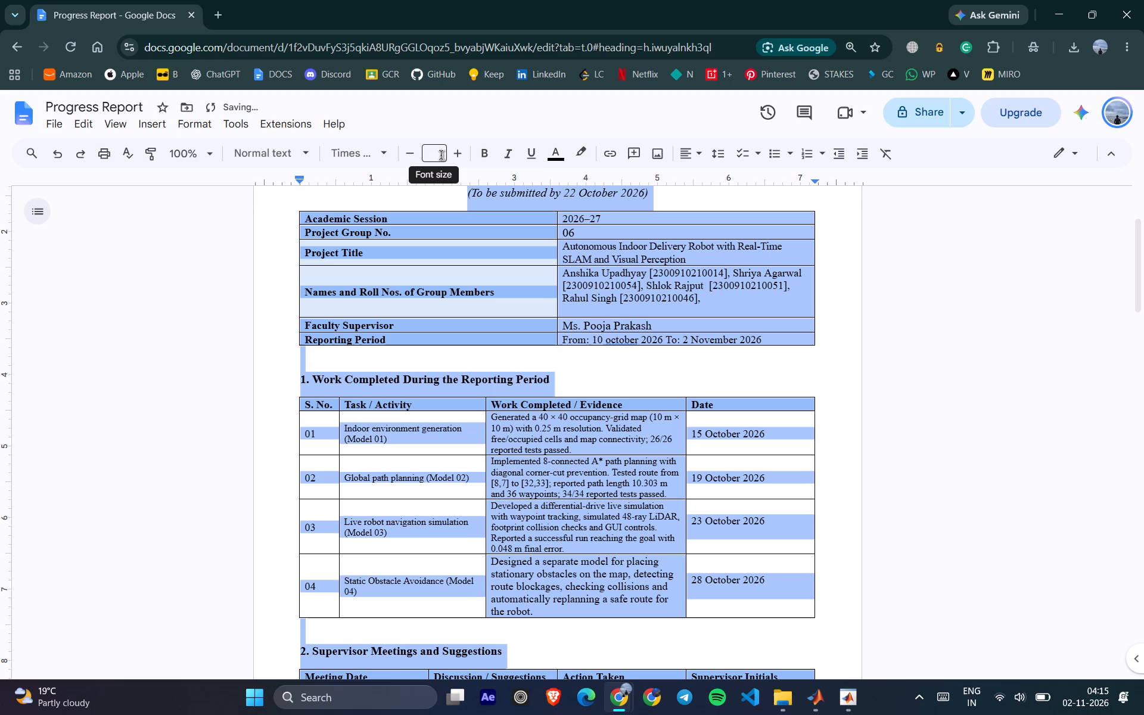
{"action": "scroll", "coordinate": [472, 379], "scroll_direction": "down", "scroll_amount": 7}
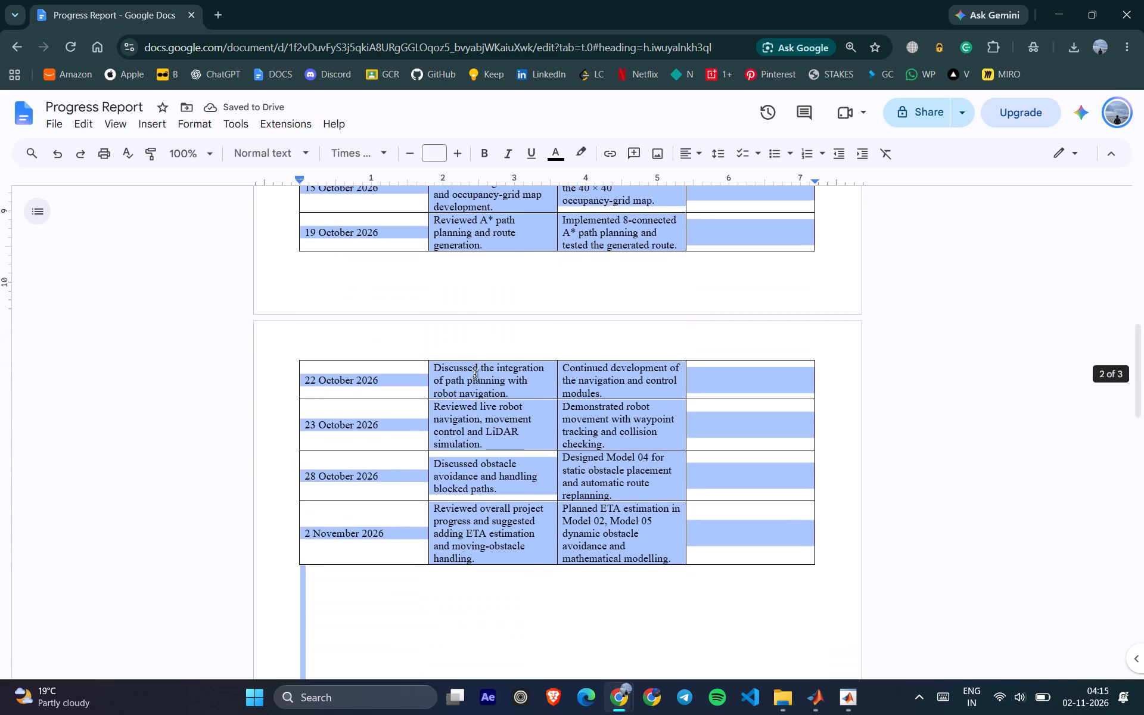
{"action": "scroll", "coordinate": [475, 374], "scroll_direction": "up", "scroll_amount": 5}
Set the font size of the entire document's text to 10.
{"action": "left_click", "coordinate": [429, 150]}
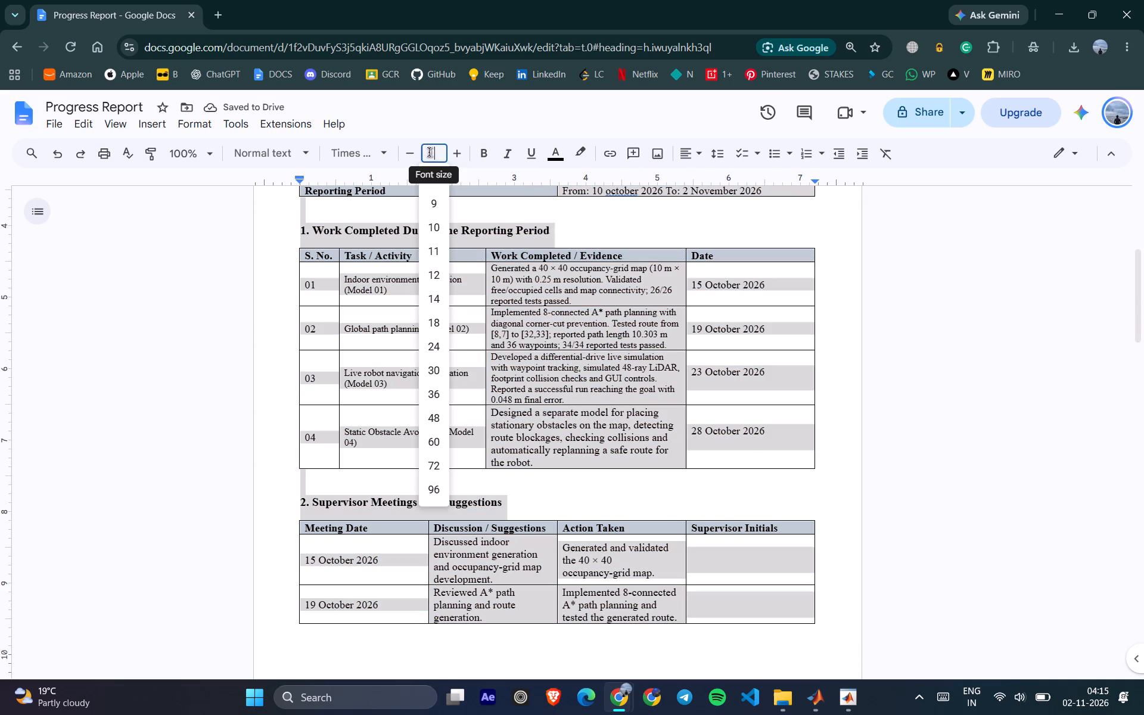
{"action": "left_click", "coordinate": [433, 231]}
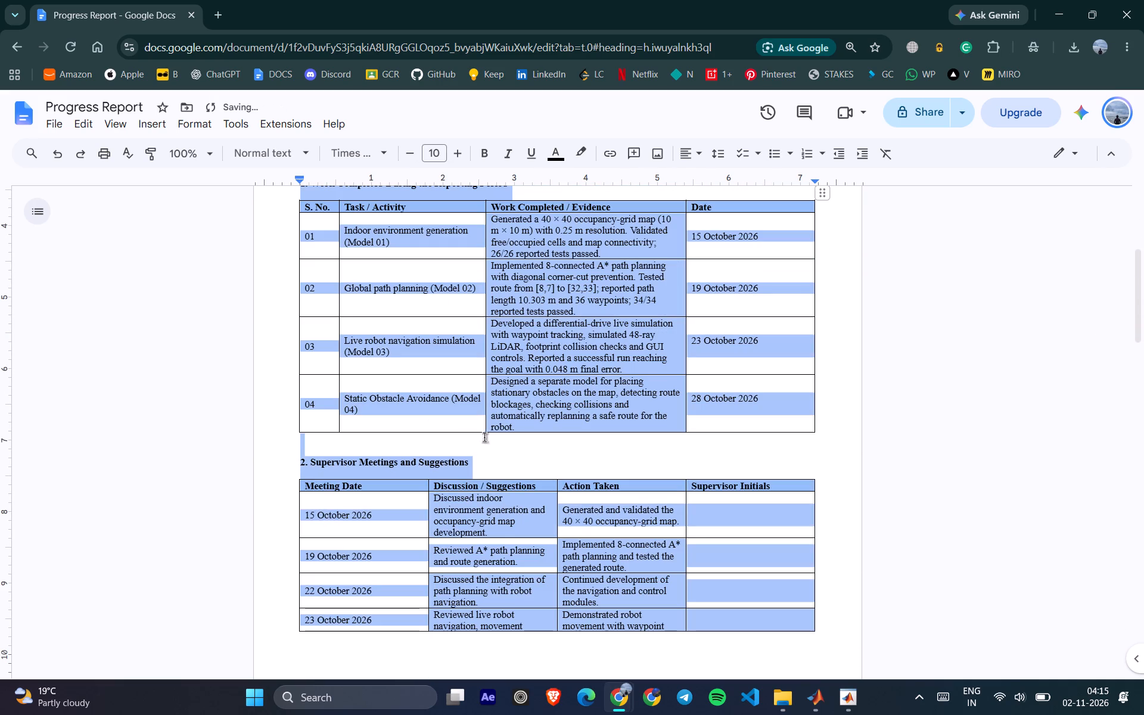
{"action": "scroll", "coordinate": [492, 418], "scroll_direction": "down", "scroll_amount": 8}
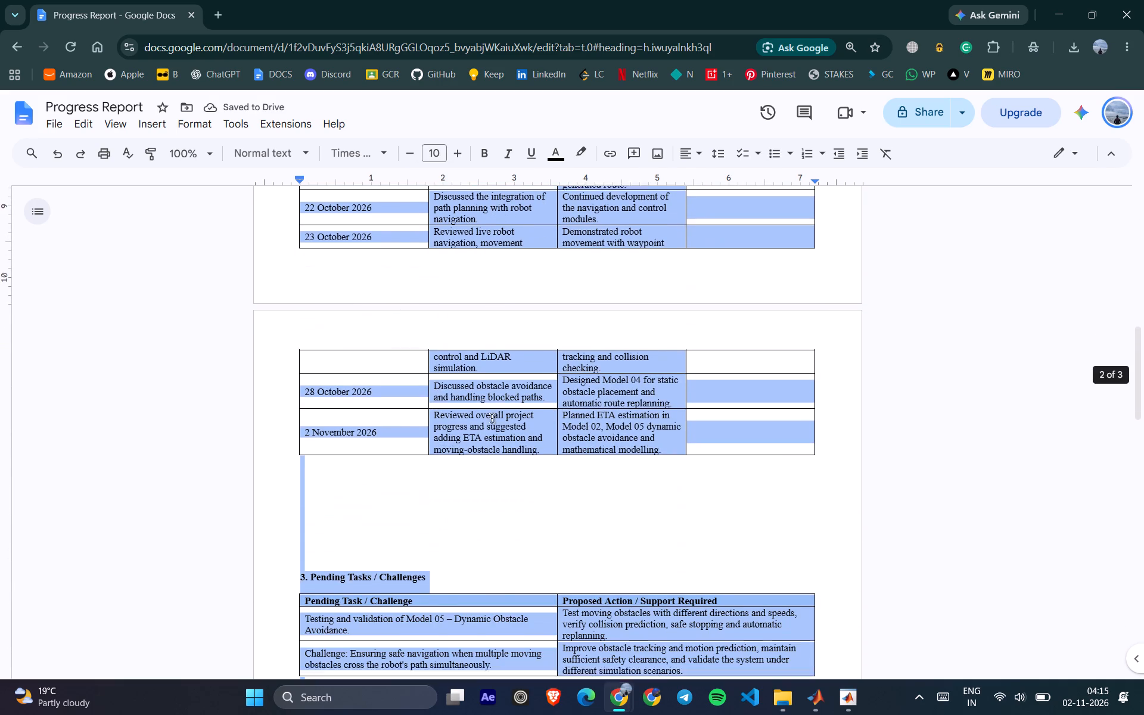
{"action": "scroll", "coordinate": [492, 418], "scroll_direction": "down", "scroll_amount": 11}
{"action": "scroll", "coordinate": [492, 419], "scroll_direction": "up", "scroll_amount": 9}
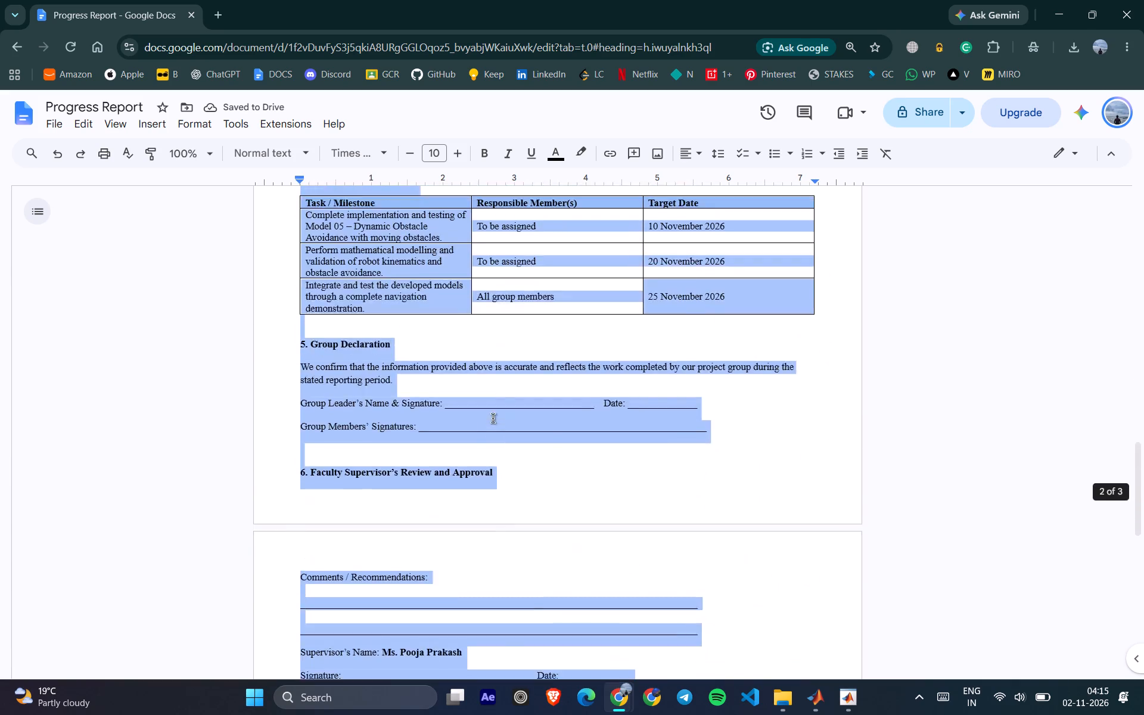
{"action": "scroll", "coordinate": [493, 418], "scroll_direction": "up", "scroll_amount": 12}
Reduce the font size of the entire document's text to 9.
{"action": "left_click", "coordinate": [406, 156]}
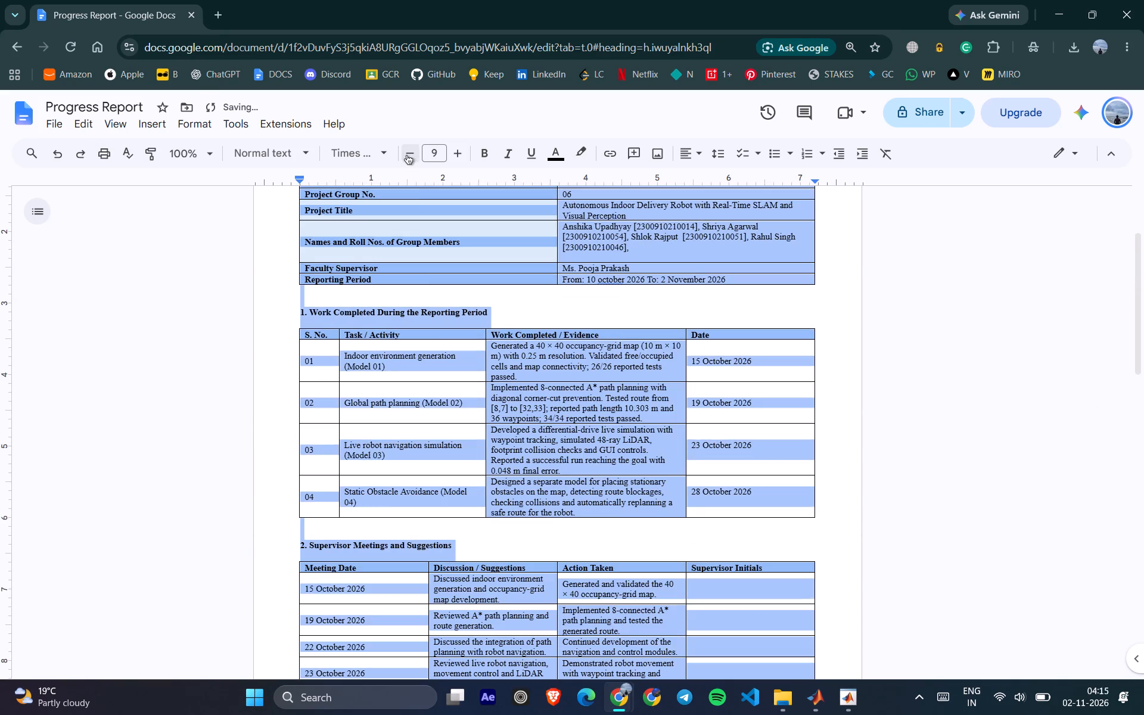
{"action": "scroll", "coordinate": [439, 365], "scroll_direction": "down", "scroll_amount": 19}
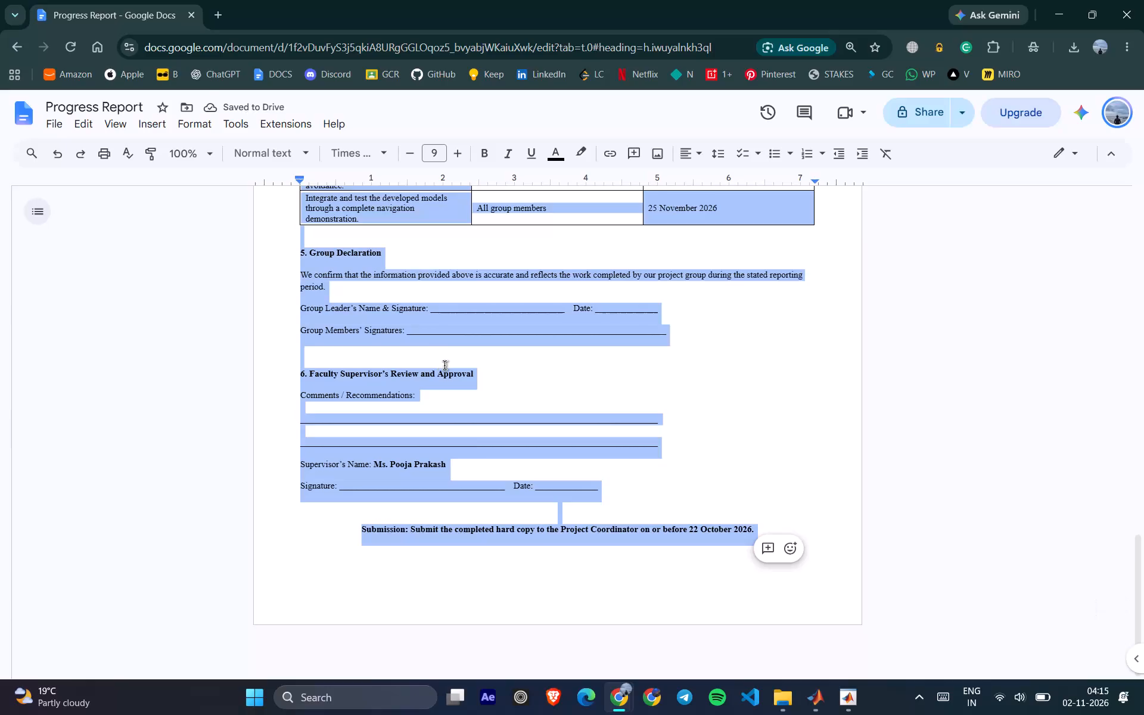
{"action": "scroll", "coordinate": [444, 365], "scroll_direction": "up", "scroll_amount": 2}
{"action": "scroll", "coordinate": [444, 365], "scroll_direction": "down", "scroll_amount": 2}
{"action": "scroll", "coordinate": [444, 365], "scroll_direction": "up", "scroll_amount": 3}
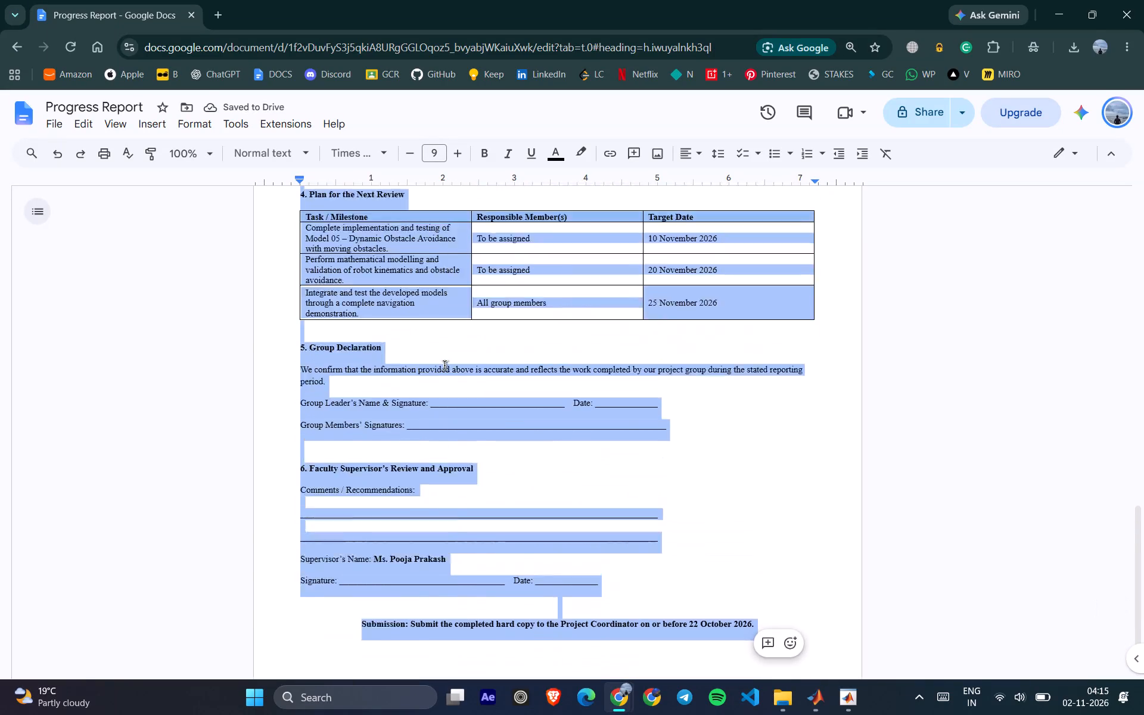
{"action": "scroll", "coordinate": [444, 365], "scroll_direction": "up", "scroll_amount": 6}
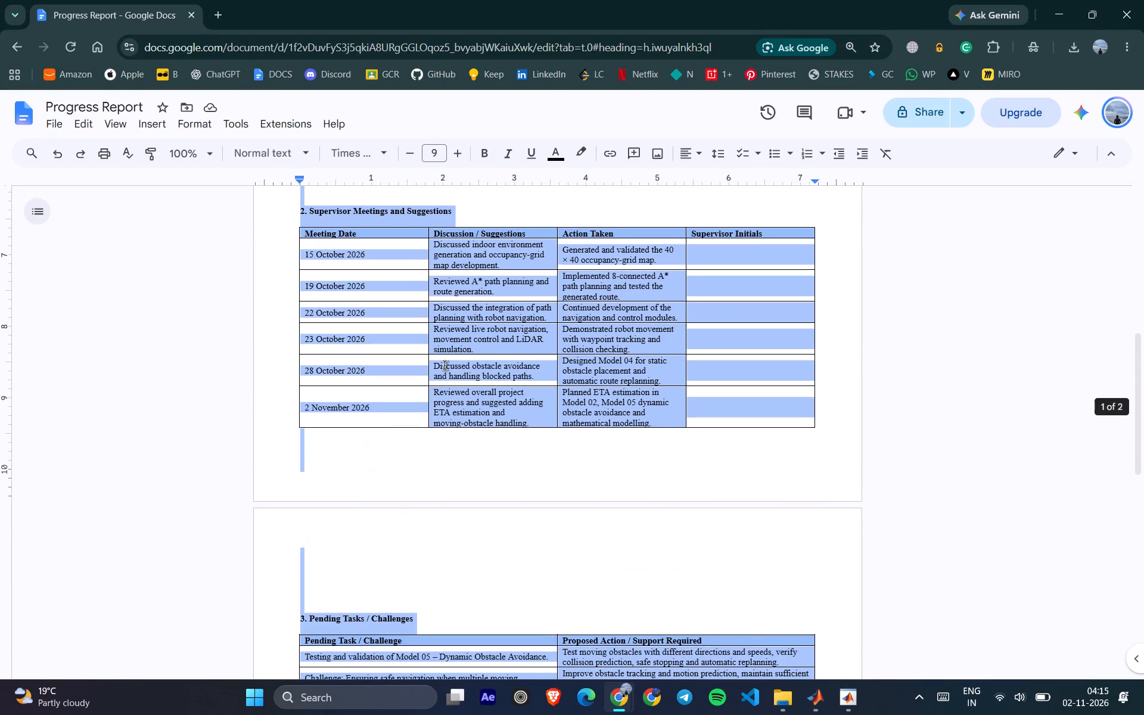
Justify the text of the entire document.
{"action": "scroll", "coordinate": [444, 365], "scroll_direction": "down", "scroll_amount": 3}
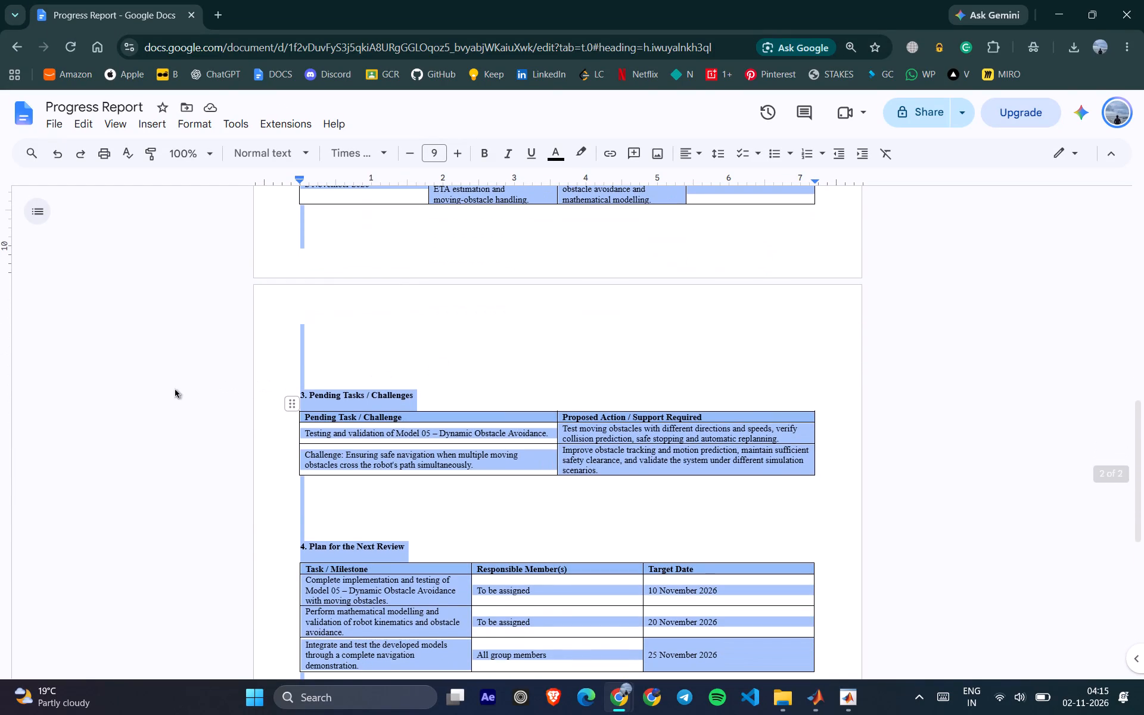
{"action": "left_click", "coordinate": [172, 390]}
{"action": "scroll", "coordinate": [237, 393], "scroll_direction": "up", "scroll_amount": 8}
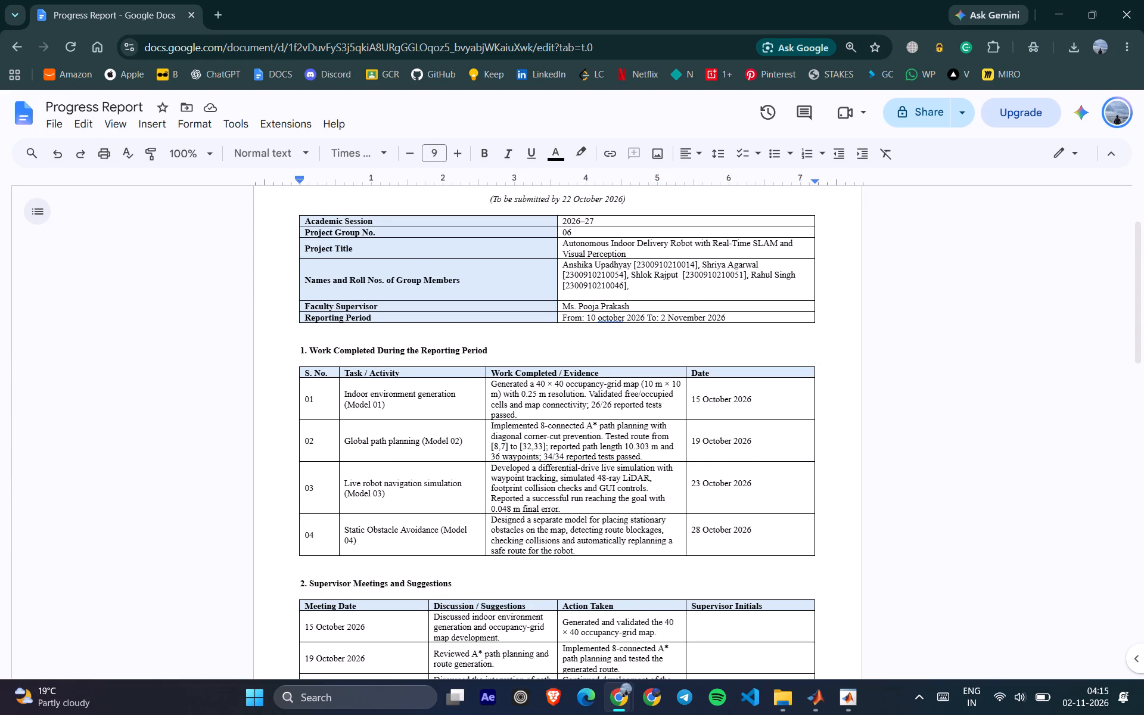
{"action": "key", "text": "ctrl+a"}
{"action": "left_click", "coordinate": [695, 153]}
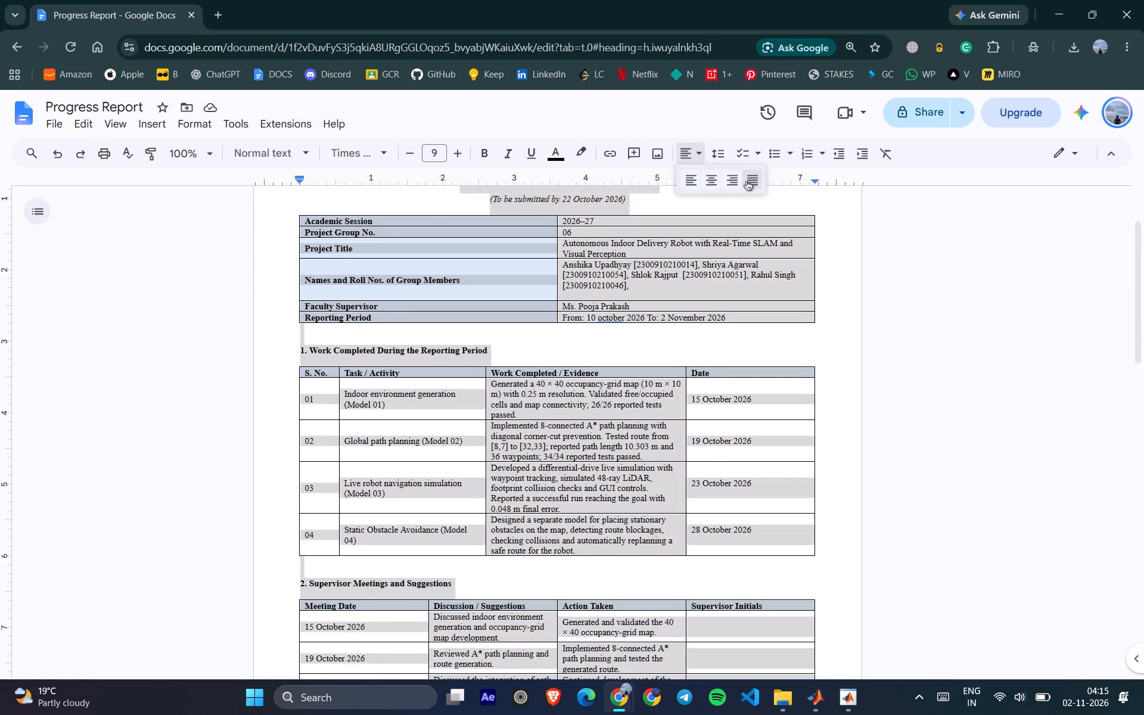
{"action": "left_click", "coordinate": [746, 182]}
{"action": "left_click", "coordinate": [949, 339]}
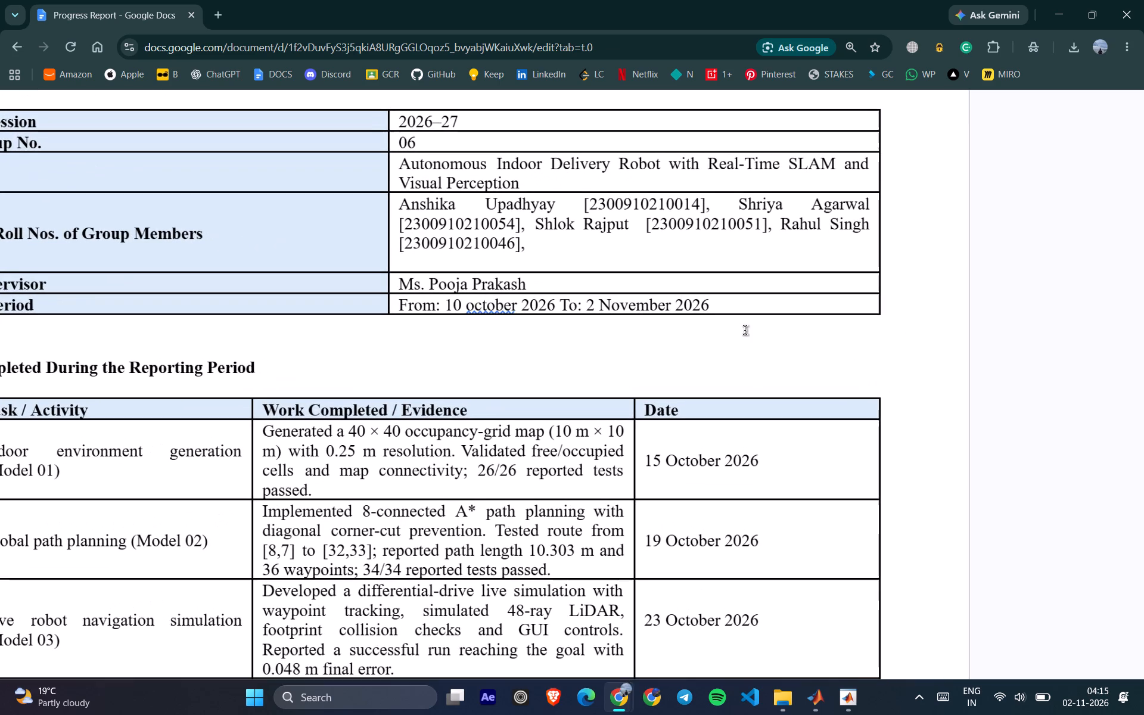
Check the section 2 meeting dates of 15, 19, 22, 23 and 28 October against the October 2026 calendar.
{"action": "scroll", "coordinate": [745, 329], "scroll_direction": "up", "scroll_amount": 1}
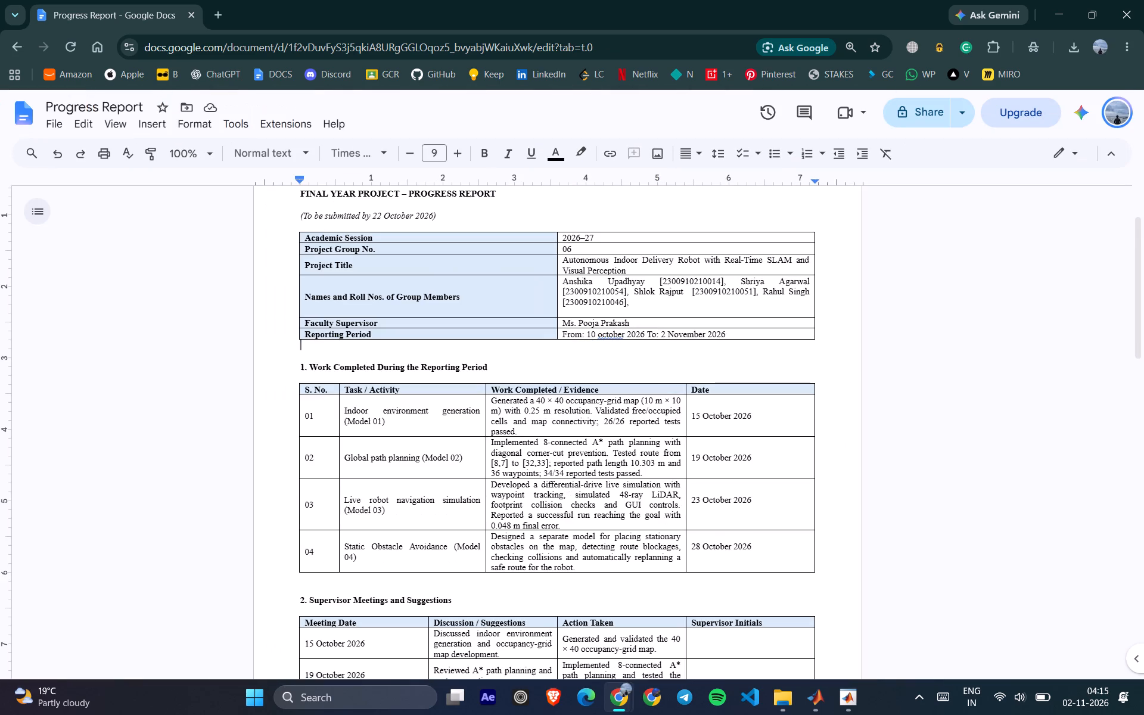
{"action": "scroll", "coordinate": [746, 329], "scroll_direction": "down", "scroll_amount": 2}
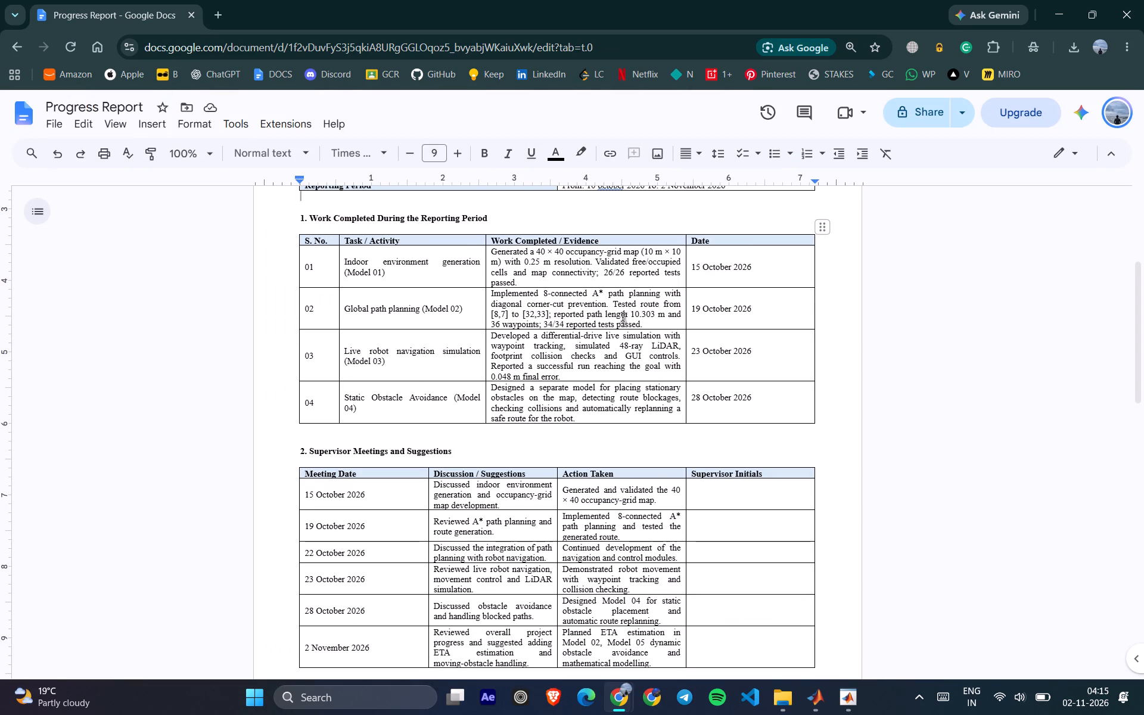
{"action": "scroll", "coordinate": [712, 350], "scroll_direction": "down", "scroll_amount": 1}
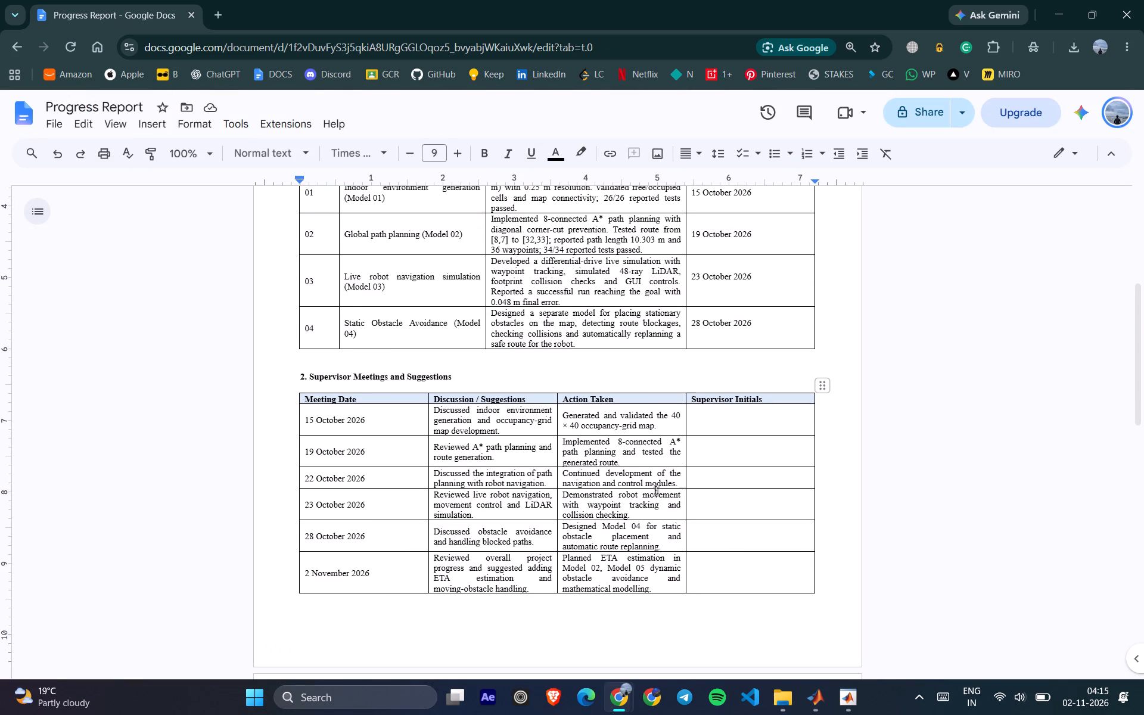
{"action": "scroll", "coordinate": [613, 512], "scroll_direction": "down", "scroll_amount": 2}
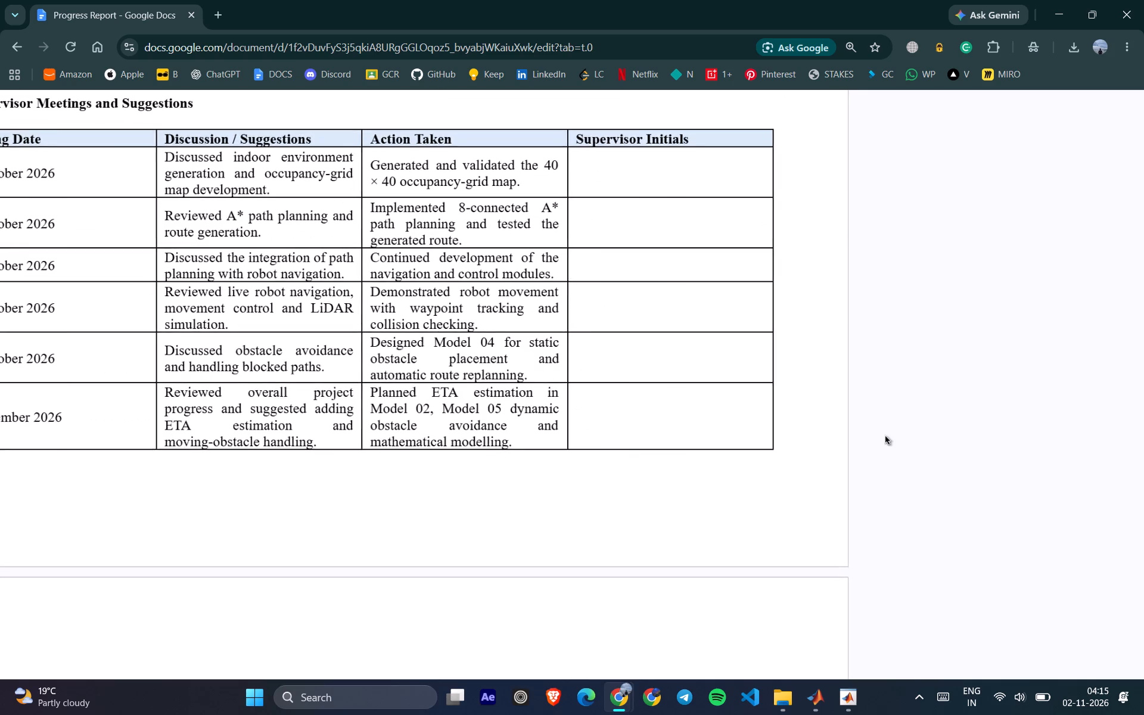
{"action": "scroll", "coordinate": [885, 436], "scroll_direction": "right", "scroll_amount": 2}
{"action": "scroll", "coordinate": [885, 436], "scroll_direction": "up", "scroll_amount": 2}
{"action": "scroll", "coordinate": [885, 436], "scroll_direction": "right", "scroll_amount": 1}
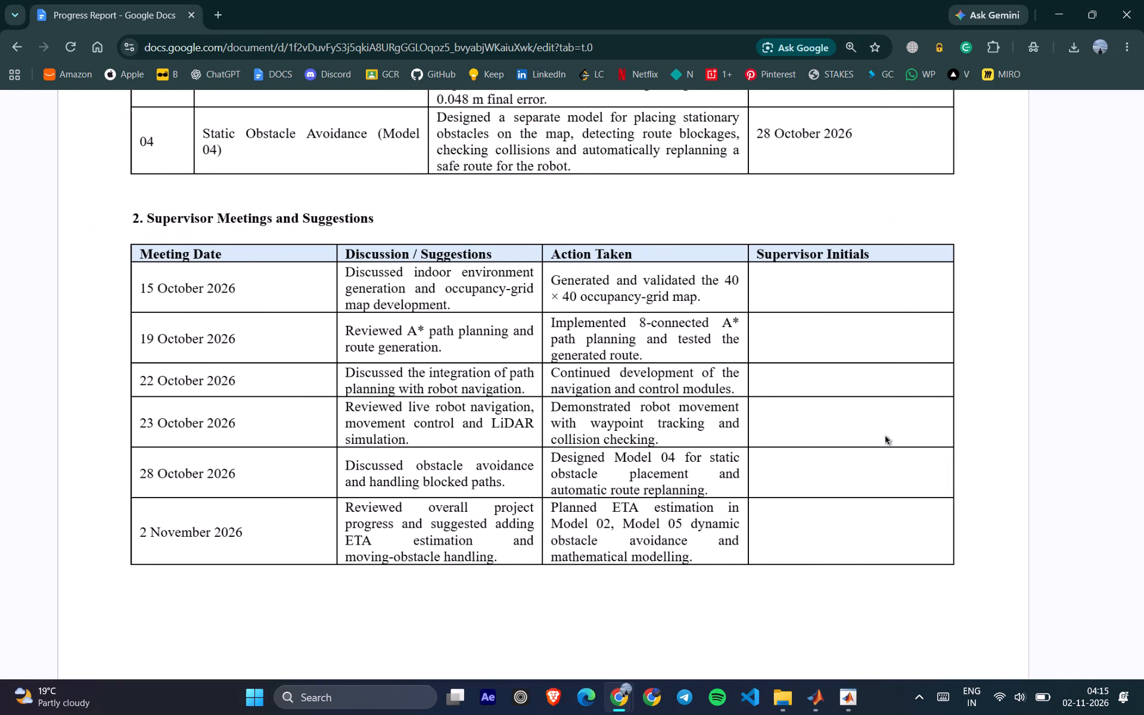
{"action": "left_click", "coordinate": [1111, 711]}
{"action": "left_click", "coordinate": [1095, 391]}
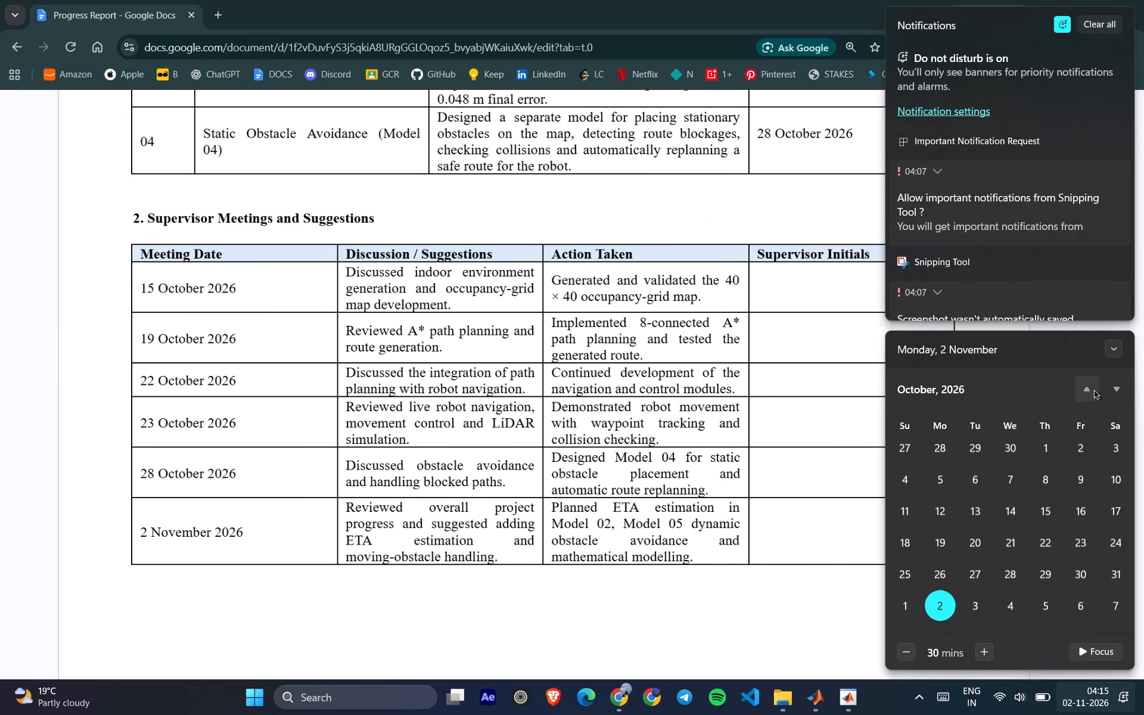
{"action": "left_click", "coordinate": [1038, 523]}
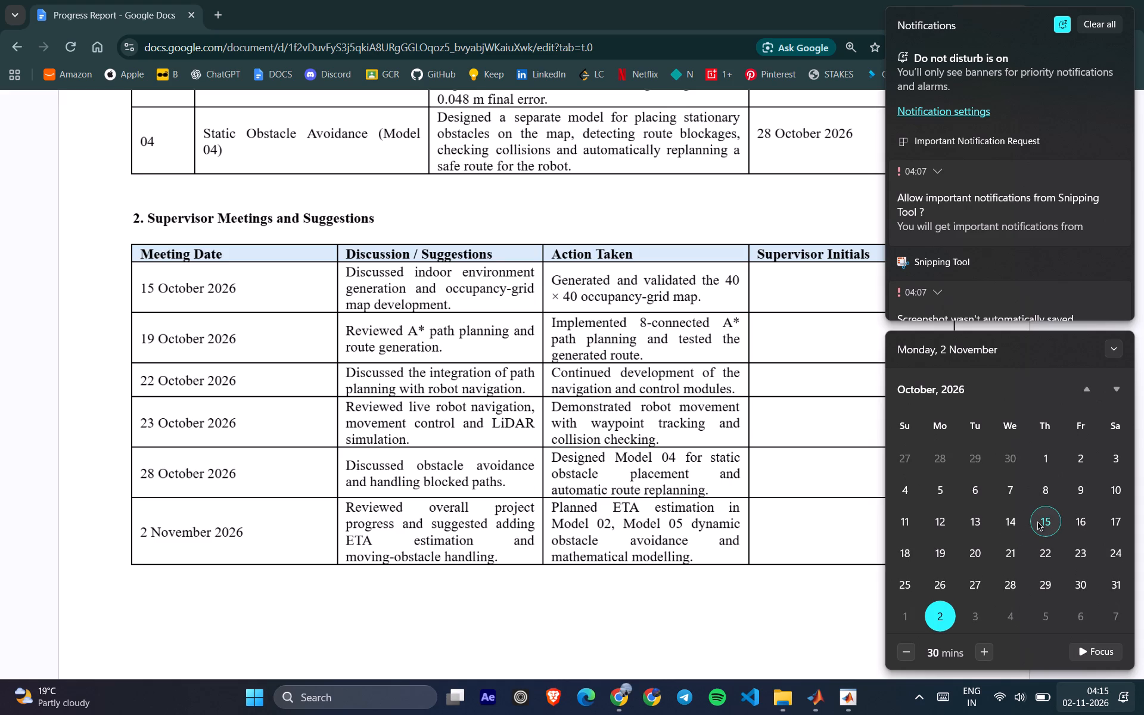
{"action": "left_click", "coordinate": [944, 551]}
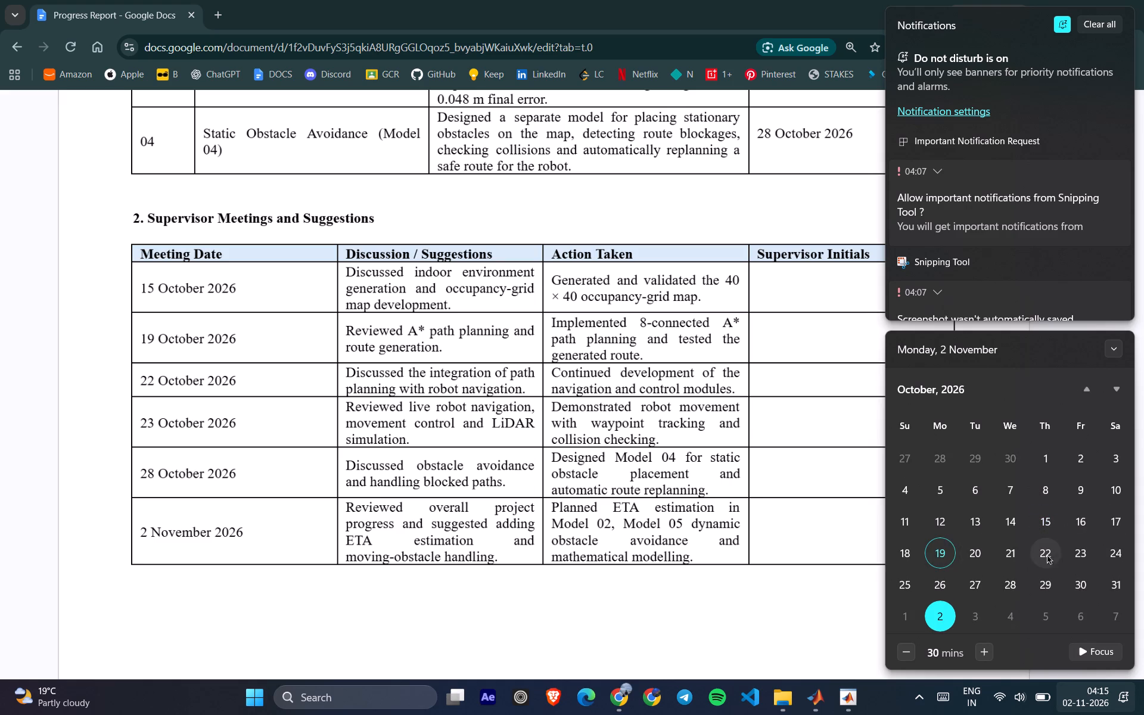
{"action": "left_click", "coordinate": [1051, 556]}
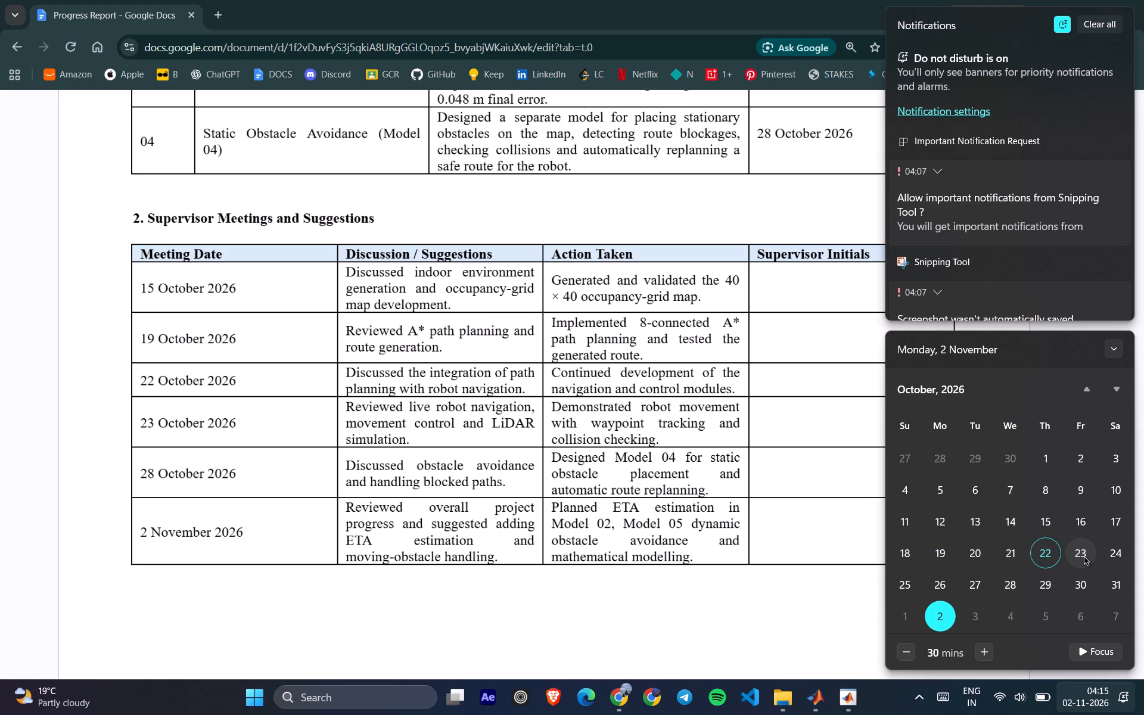
{"action": "left_click", "coordinate": [1084, 557]}
{"action": "left_click", "coordinate": [1021, 580]}
{"action": "left_click", "coordinate": [1093, 707]}
Review the justified report from the supervisor meetings table through section 6 and back to the project details table.
{"action": "scroll", "coordinate": [492, 539], "scroll_direction": "down", "scroll_amount": 2}
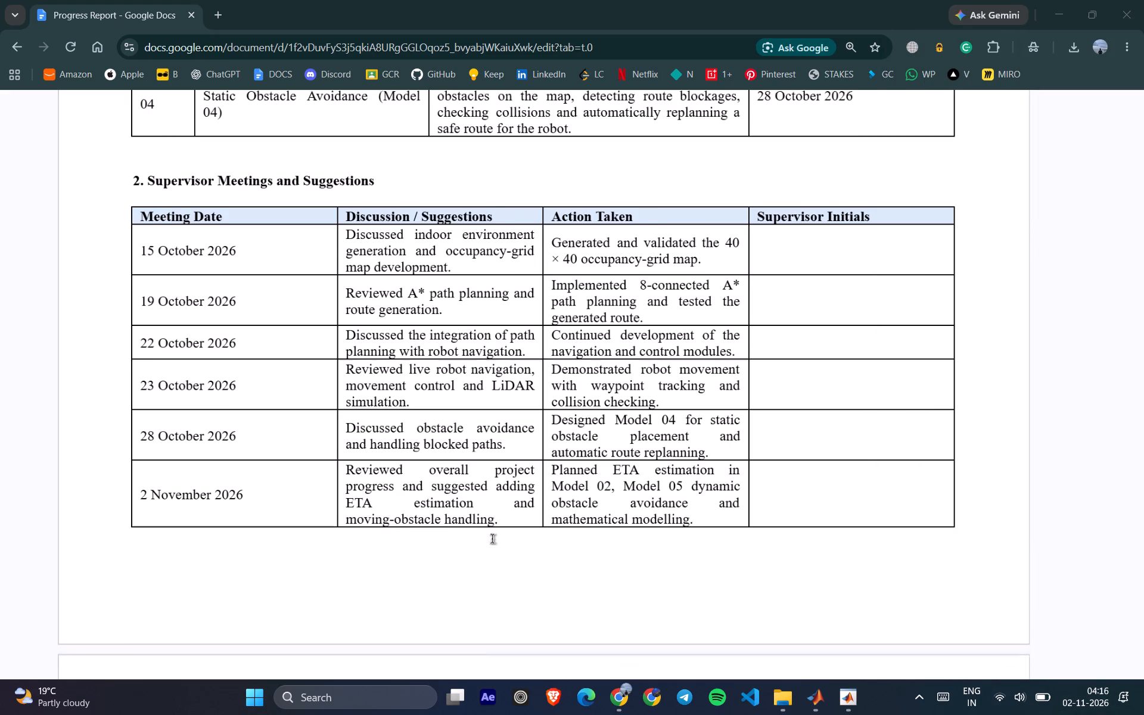
{"action": "scroll", "coordinate": [499, 528], "scroll_direction": "down", "scroll_amount": 7}
{"action": "scroll", "coordinate": [433, 459], "scroll_direction": "down", "scroll_amount": 4}
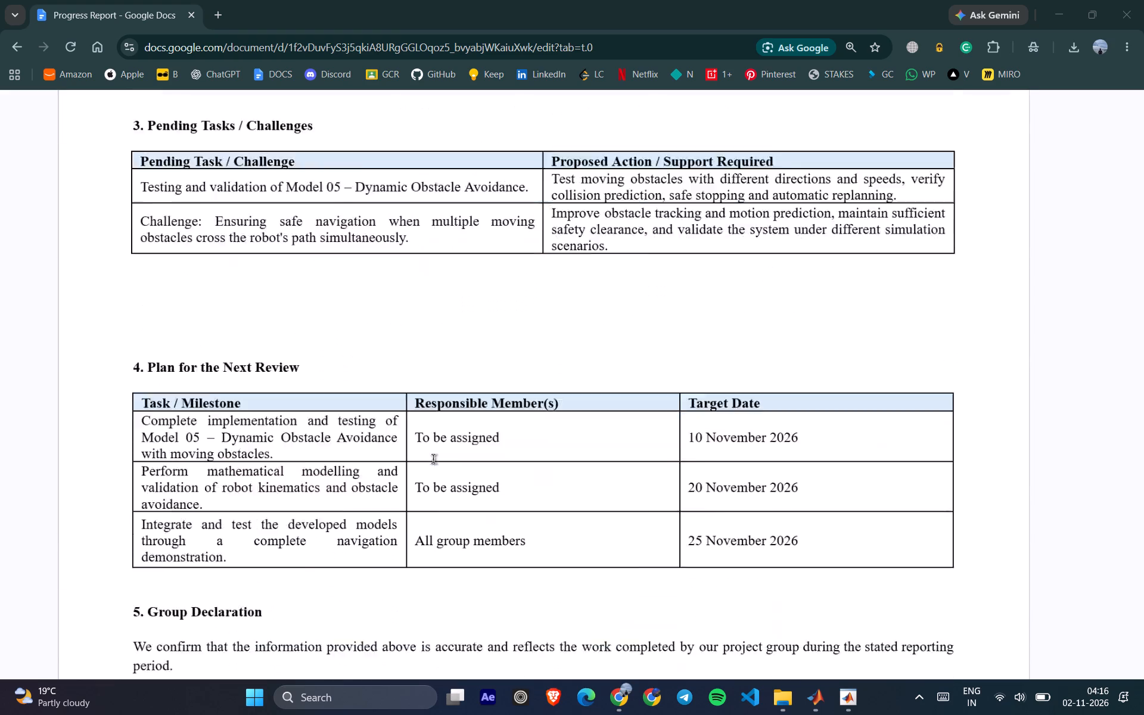
{"action": "scroll", "coordinate": [433, 459], "scroll_direction": "down", "scroll_amount": 2}
{"action": "scroll", "coordinate": [478, 430], "scroll_direction": "down", "scroll_amount": 4}
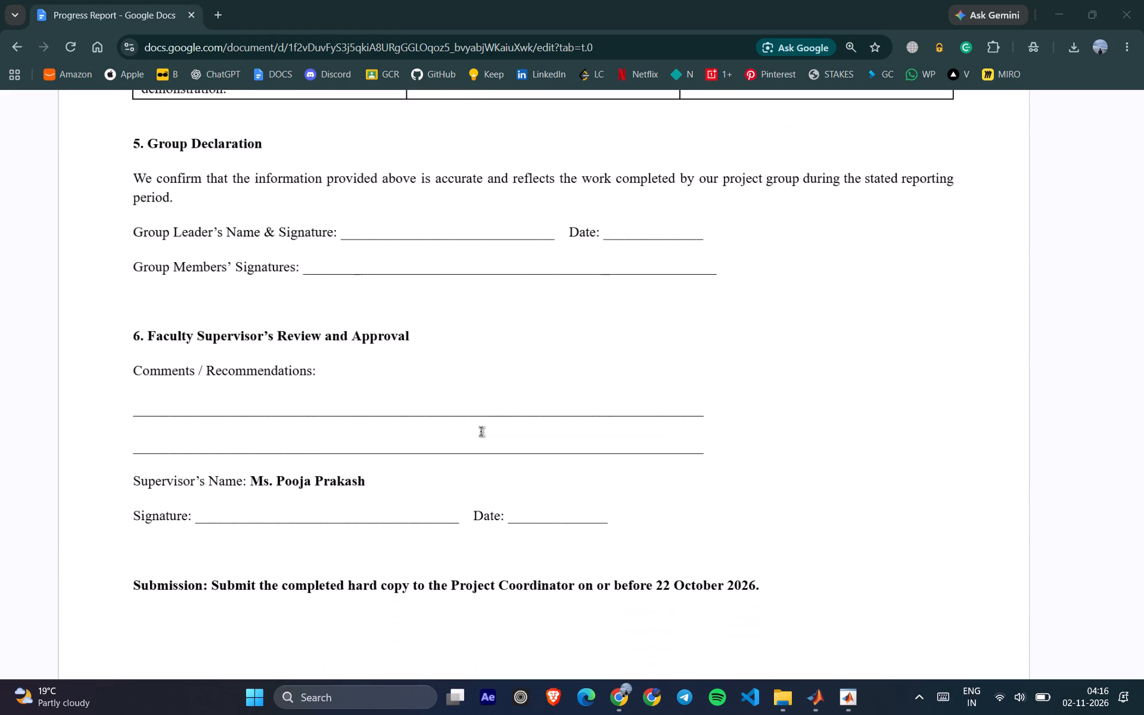
{"action": "scroll", "coordinate": [481, 431], "scroll_direction": "up", "scroll_amount": 1}
{"action": "scroll", "coordinate": [487, 427], "scroll_direction": "down", "scroll_amount": 5}
{"action": "scroll", "coordinate": [487, 427], "scroll_direction": "up", "scroll_amount": 4}
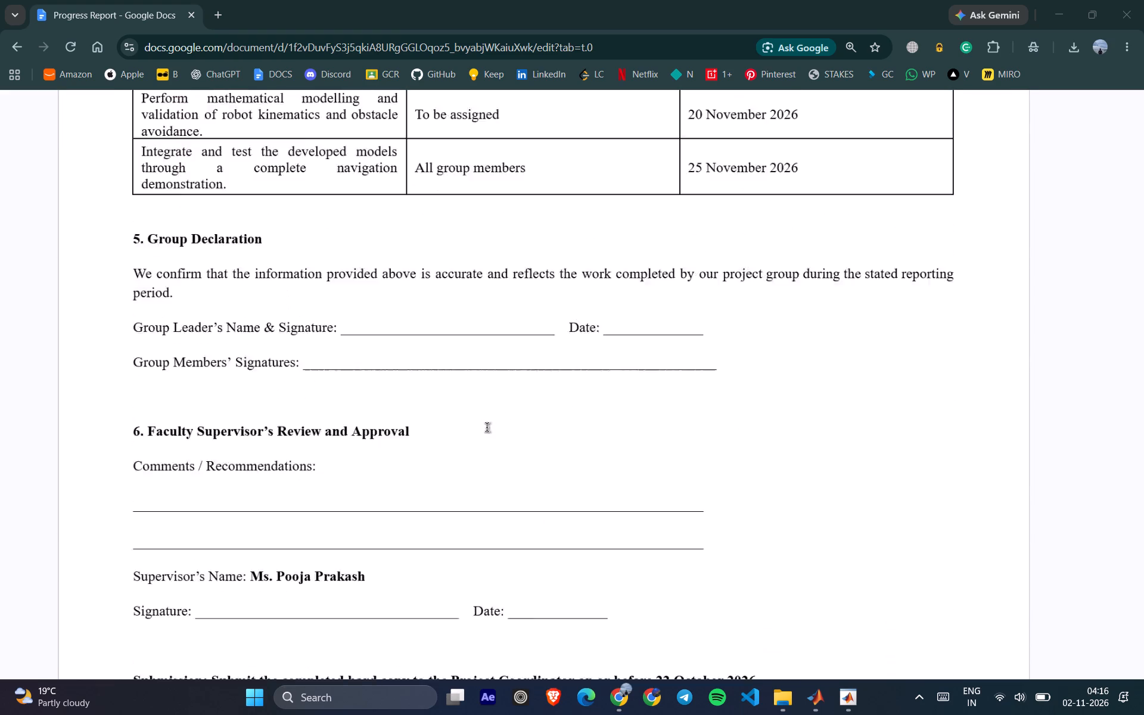
{"action": "scroll", "coordinate": [487, 427], "scroll_direction": "up", "scroll_amount": 9}
{"action": "scroll", "coordinate": [487, 425], "scroll_direction": "up", "scroll_amount": 18}
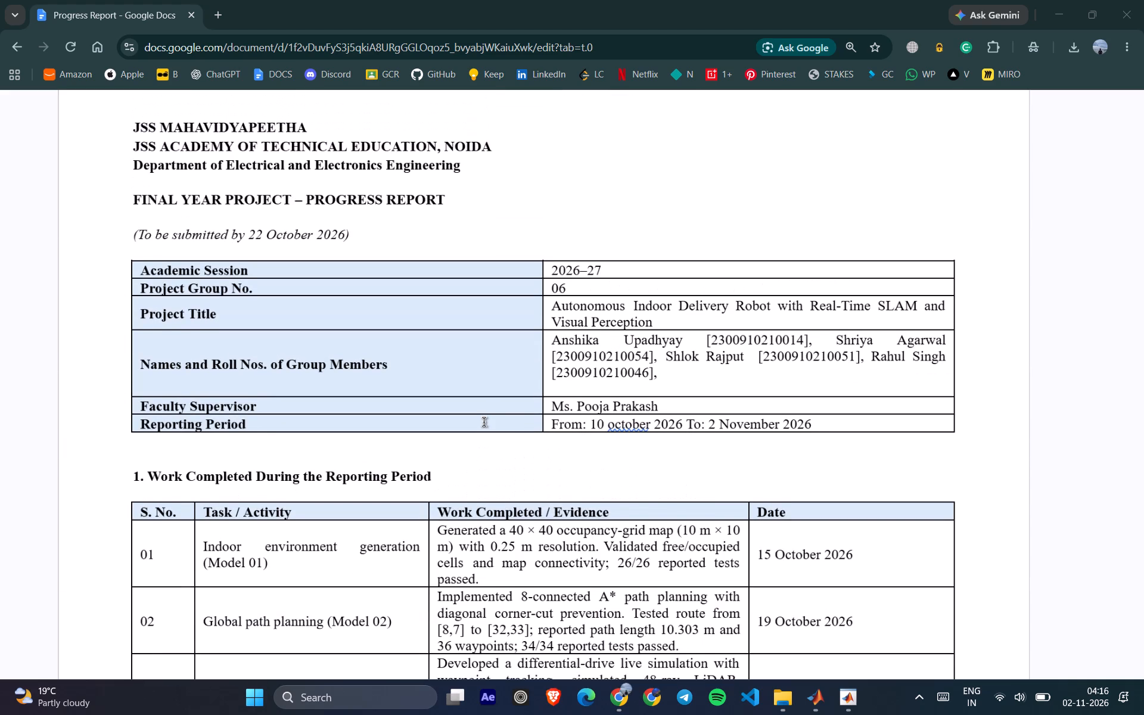
{"action": "scroll", "coordinate": [484, 422], "scroll_direction": "down", "scroll_amount": 1}
{"action": "scroll", "coordinate": [458, 383], "scroll_direction": "up", "scroll_amount": 2}
{"action": "scroll", "coordinate": [486, 418], "scroll_direction": "down", "scroll_amount": 1}
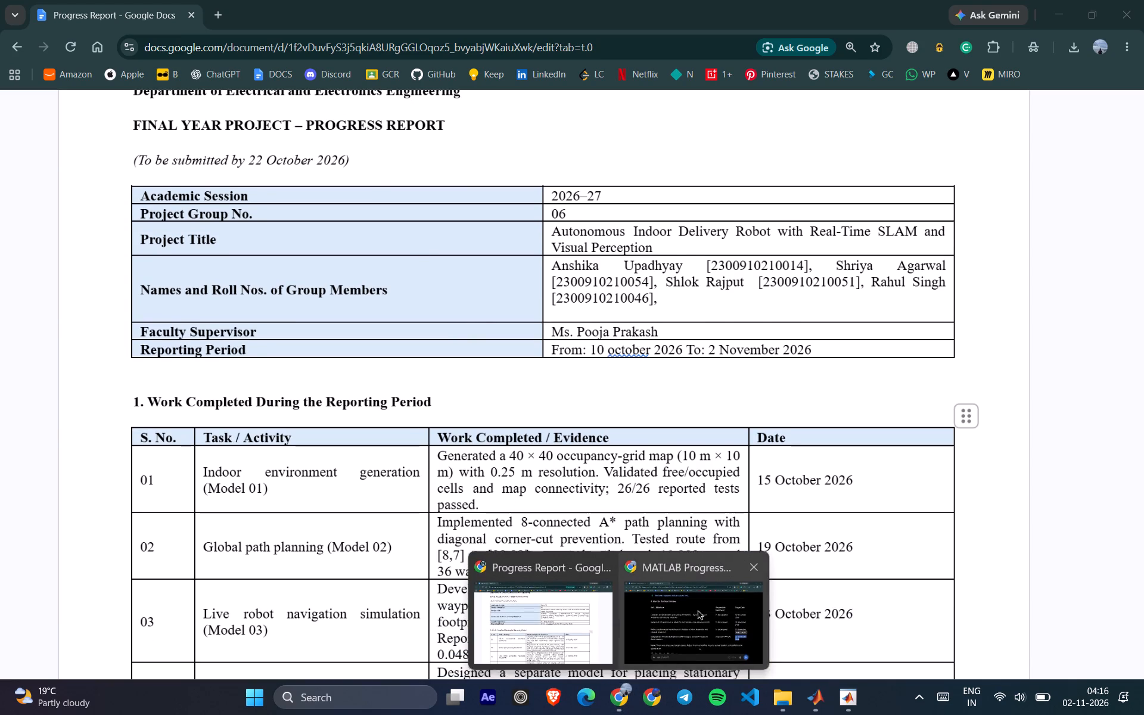
Close the ChatGPT conversation and the Final_Year_Project_Progress_Report draft in the other browser window.
{"action": "left_click", "coordinate": [698, 611]}
{"action": "middle_click", "coordinate": [291, 0]}
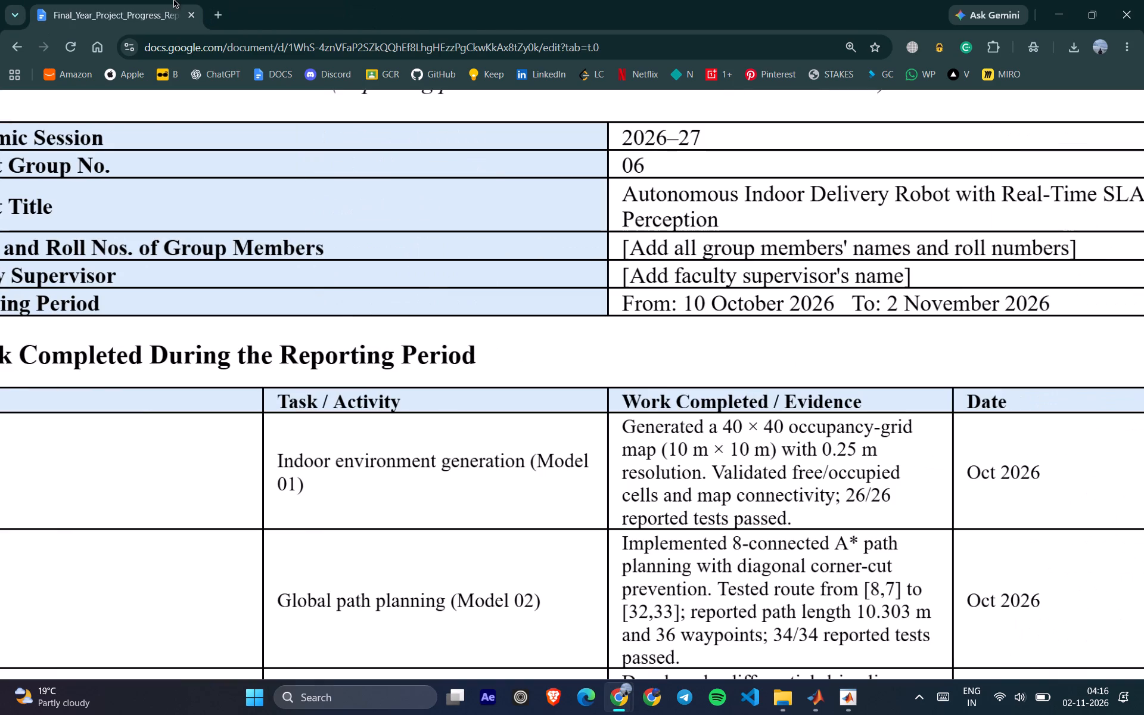
{"action": "middle_click", "coordinate": [137, 0]}
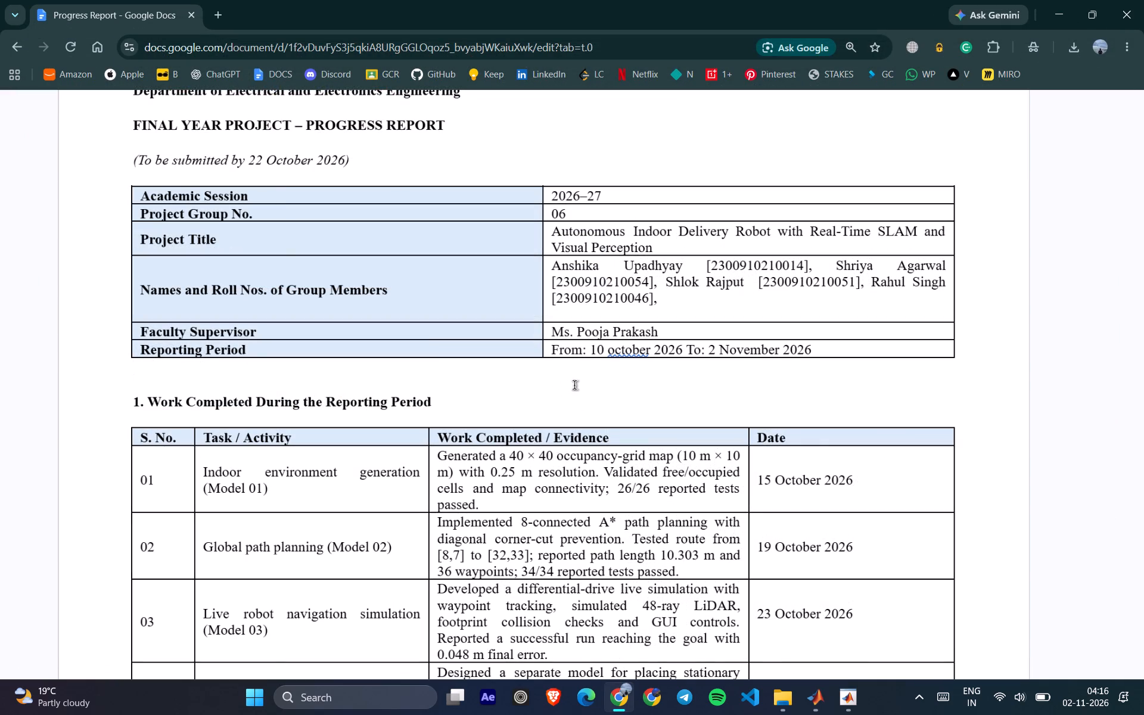
Correct "october" to "October" in the Reporting Period row of the project details table.
{"action": "scroll", "coordinate": [574, 385], "scroll_direction": "down", "scroll_amount": 2}
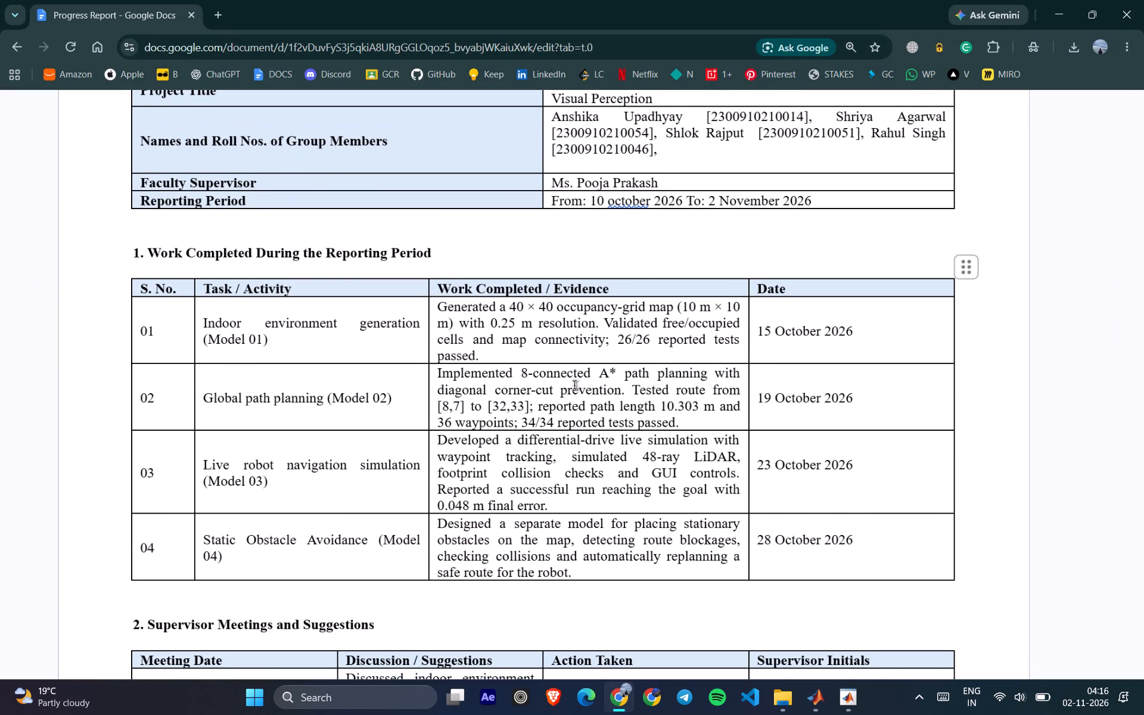
{"action": "left_click", "coordinate": [614, 203]}
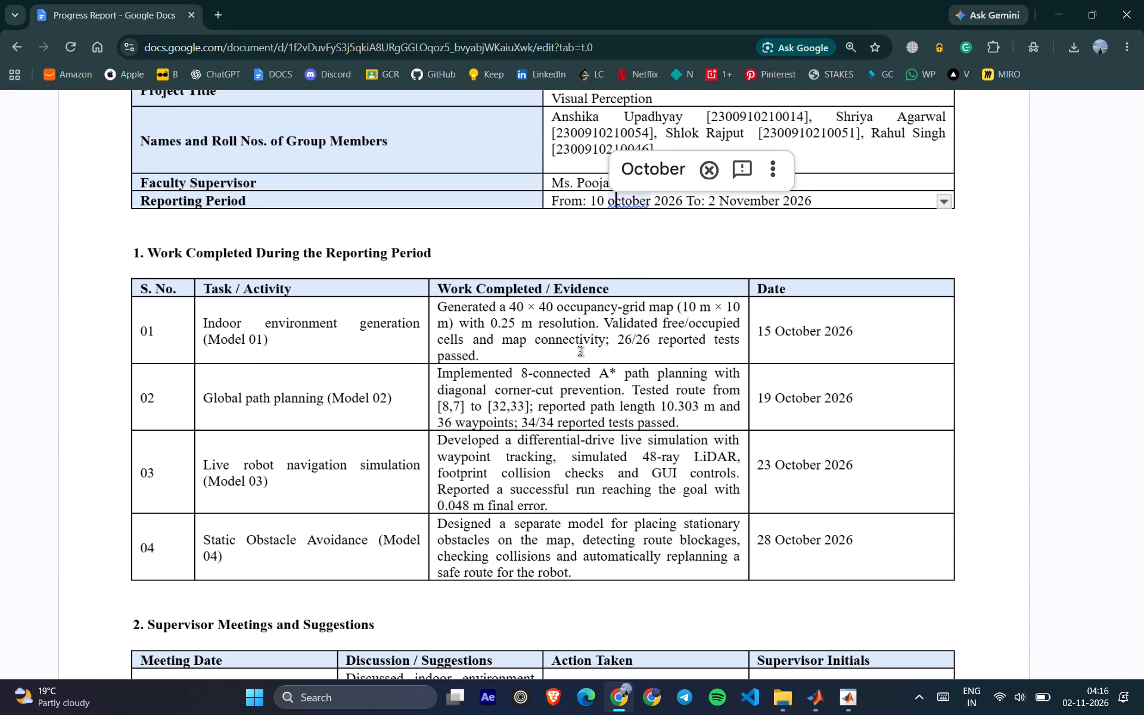
{"action": "left_click", "coordinate": [643, 179]}
Review the report from section 1 down to the responsible members in section 4, and return to the group members' names.
{"action": "scroll", "coordinate": [81, 444], "scroll_direction": "down", "scroll_amount": 1}
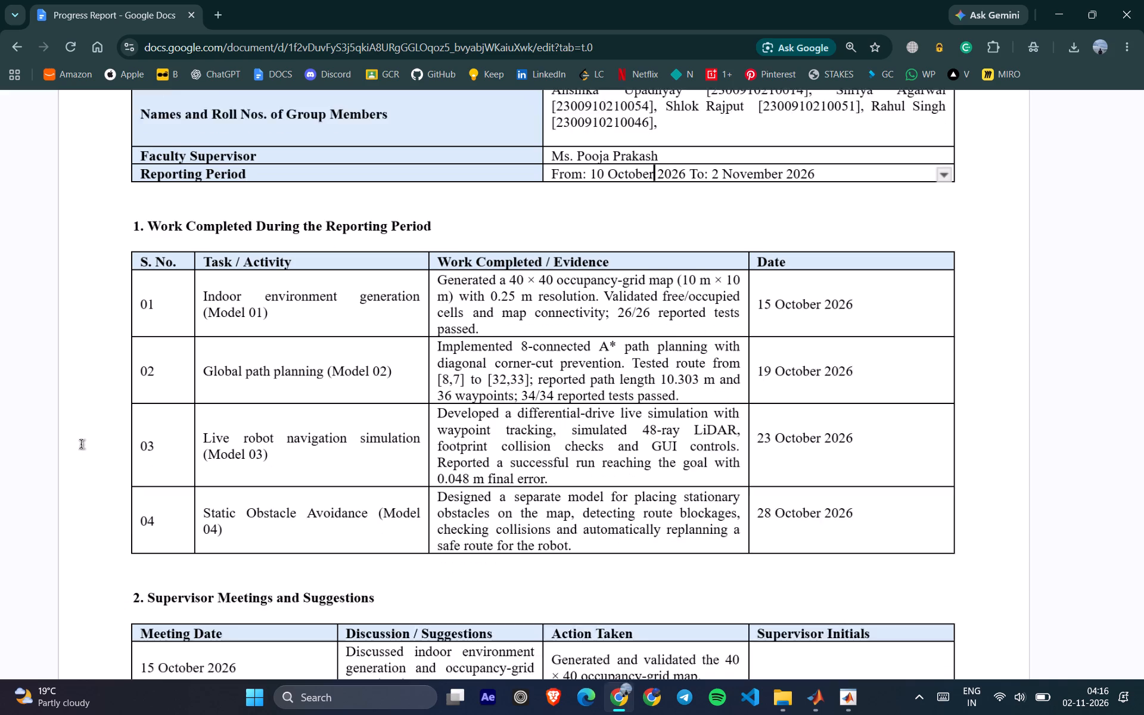
{"action": "scroll", "coordinate": [83, 420], "scroll_direction": "down", "scroll_amount": 1}
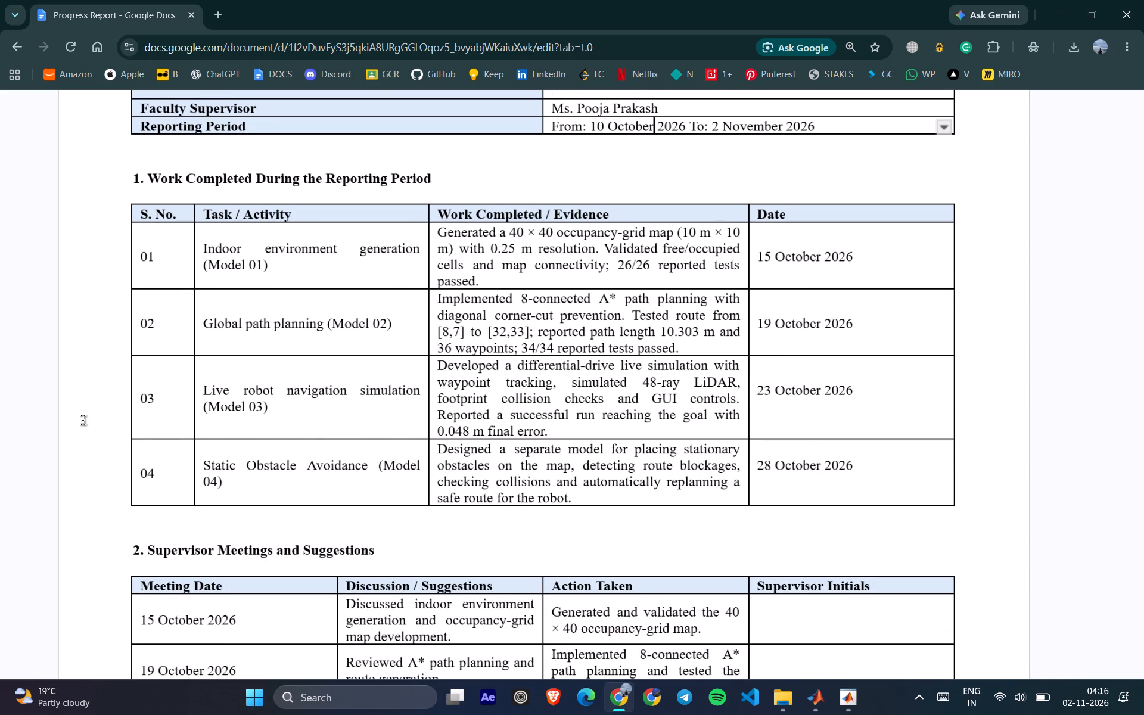
{"action": "scroll", "coordinate": [83, 420], "scroll_direction": "down", "scroll_amount": 4}
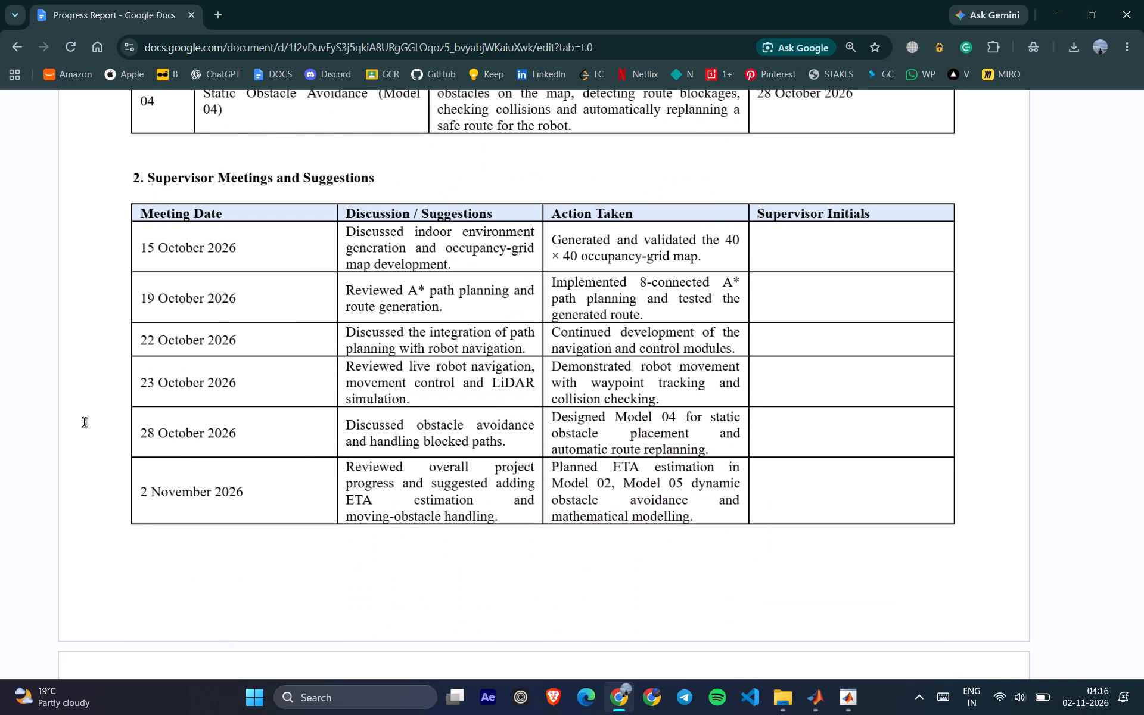
{"action": "scroll", "coordinate": [105, 419], "scroll_direction": "down", "scroll_amount": 8}
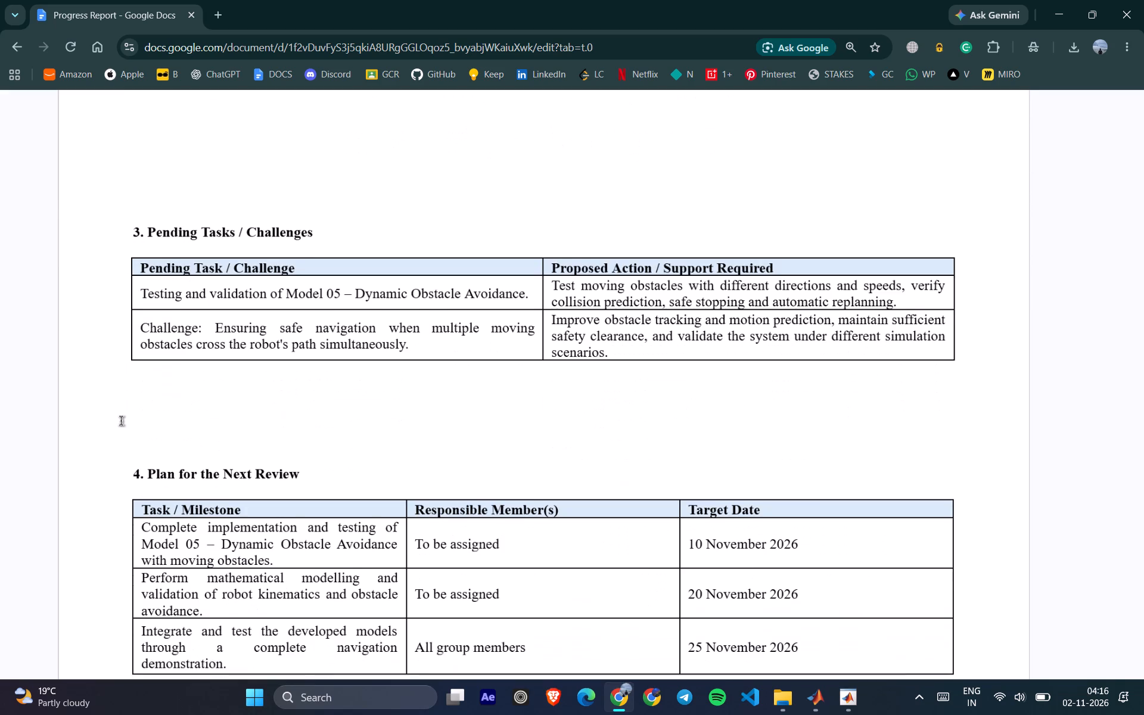
{"action": "scroll", "coordinate": [121, 421], "scroll_direction": "down", "scroll_amount": 4}
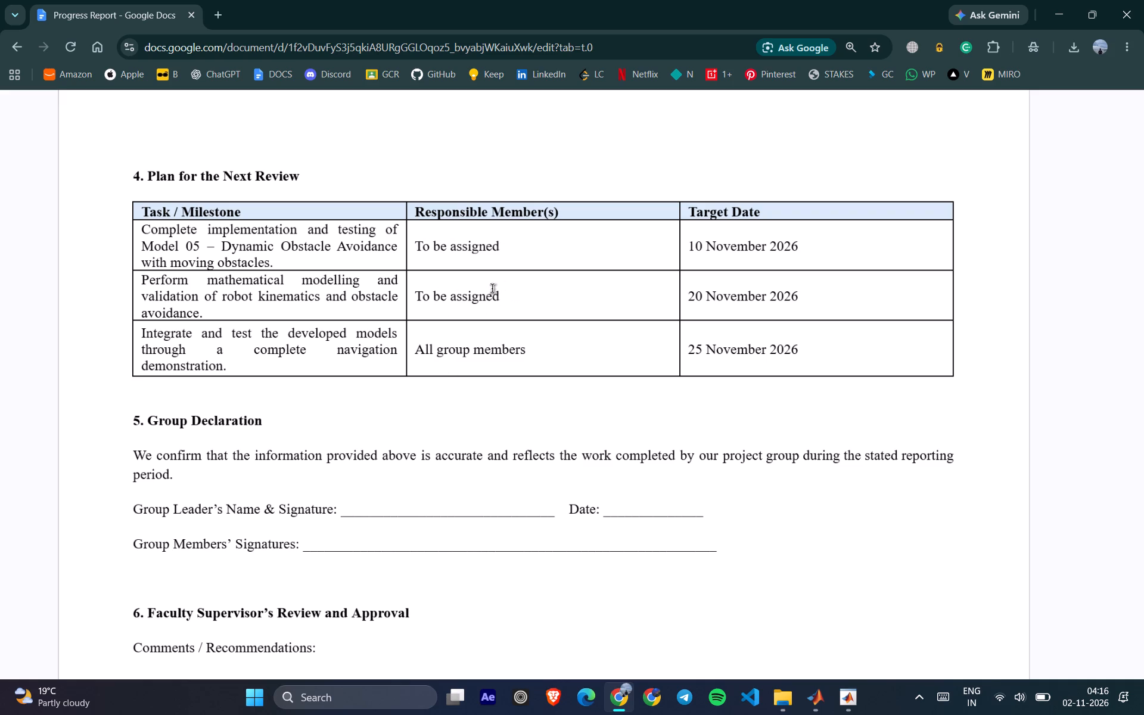
{"action": "scroll", "coordinate": [492, 288], "scroll_direction": "up", "scroll_amount": 3}
{"action": "scroll", "coordinate": [493, 421], "scroll_direction": "up", "scroll_amount": 5}
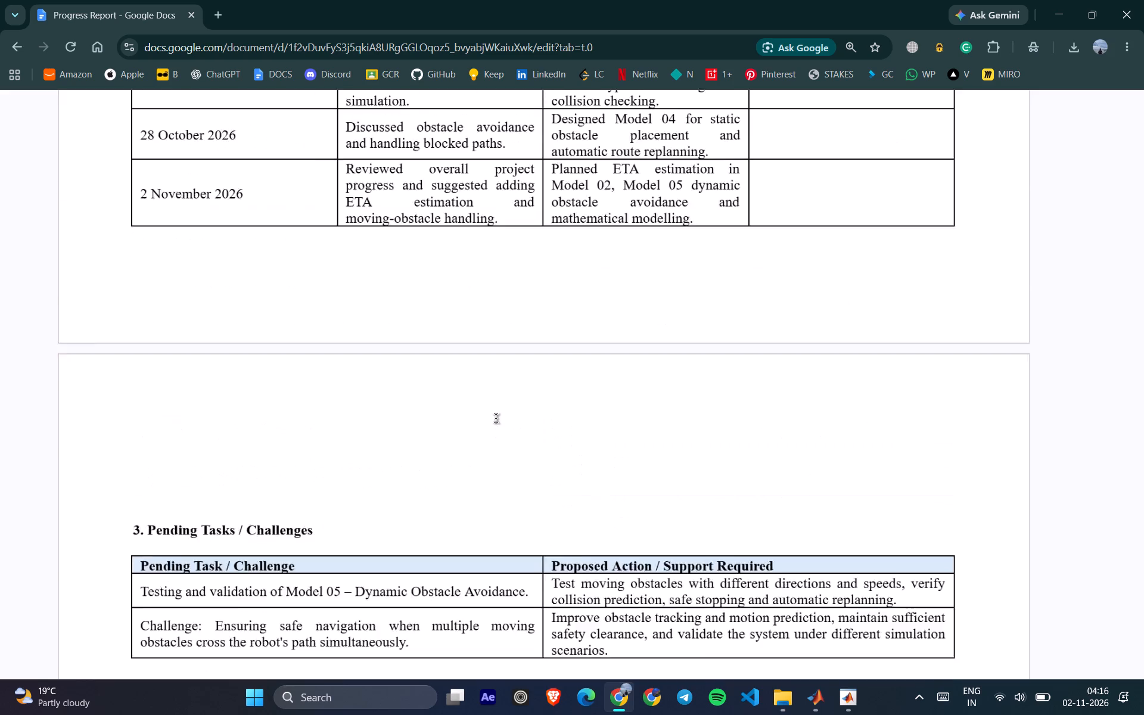
{"action": "scroll", "coordinate": [496, 418], "scroll_direction": "up", "scroll_amount": 14}
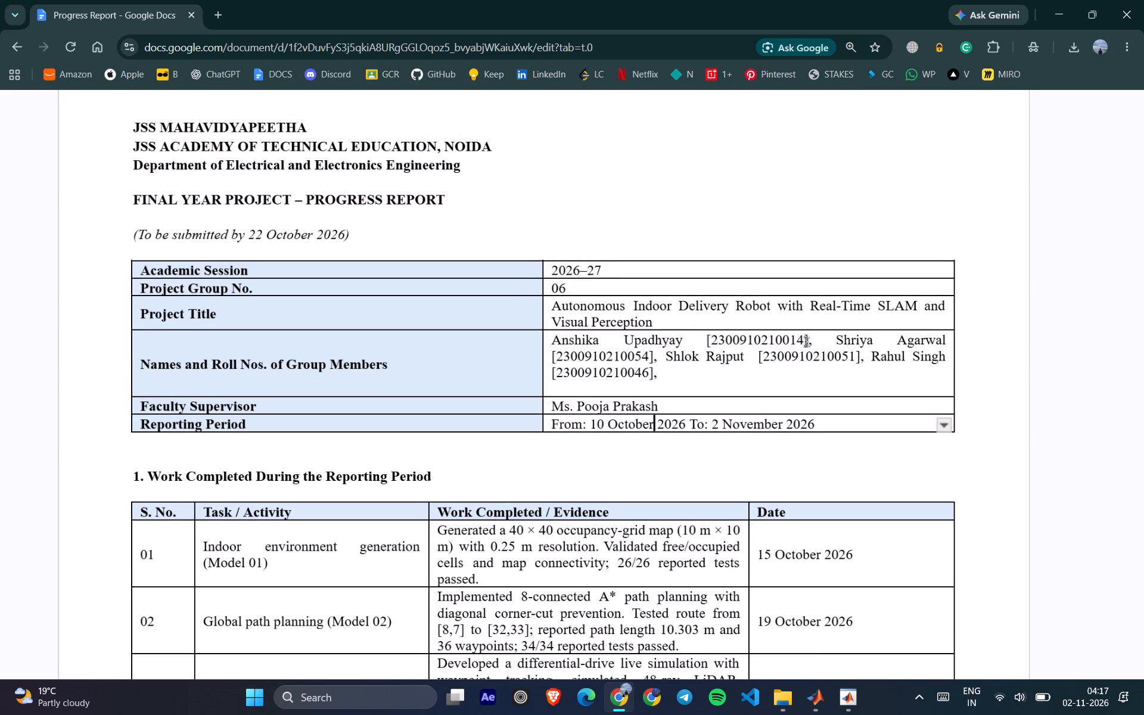
Replace "To be assigned" for the Model 05 milestone in section 4 with the third-listed group member's name, copied from the project details table, followed by a comma.
{"action": "left_click_drag", "start_coordinate": [666, 356], "coordinate": [739, 357]}
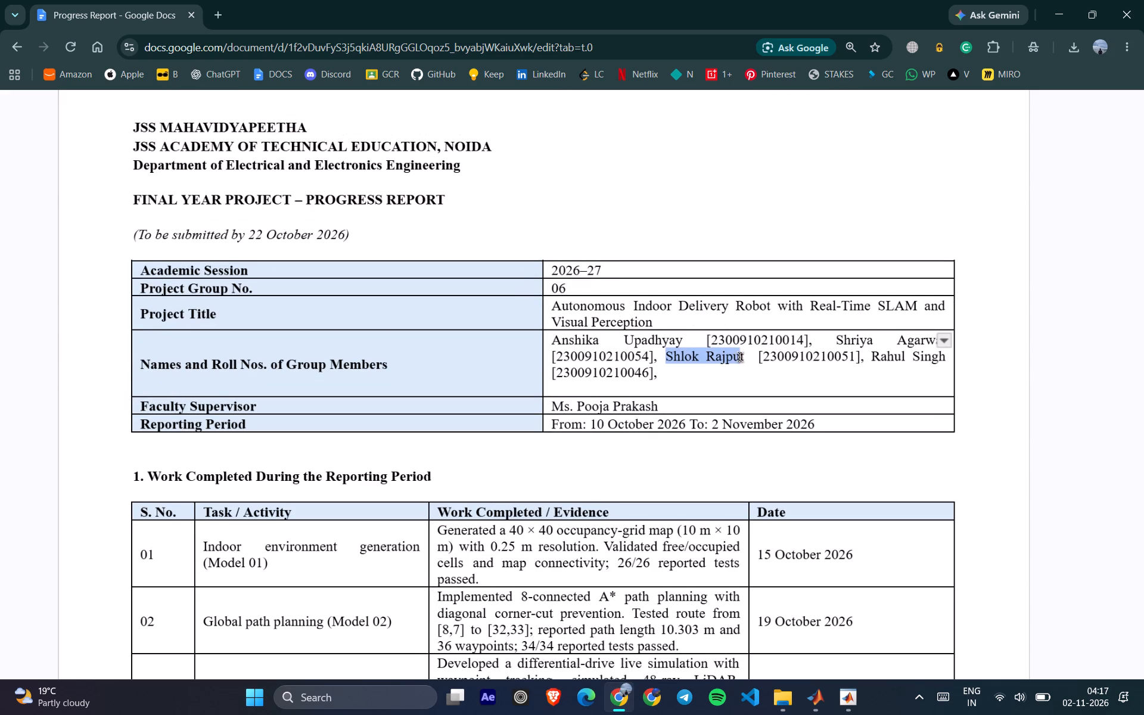
{"action": "left_click_drag", "start_coordinate": [739, 357], "coordinate": [742, 357]}
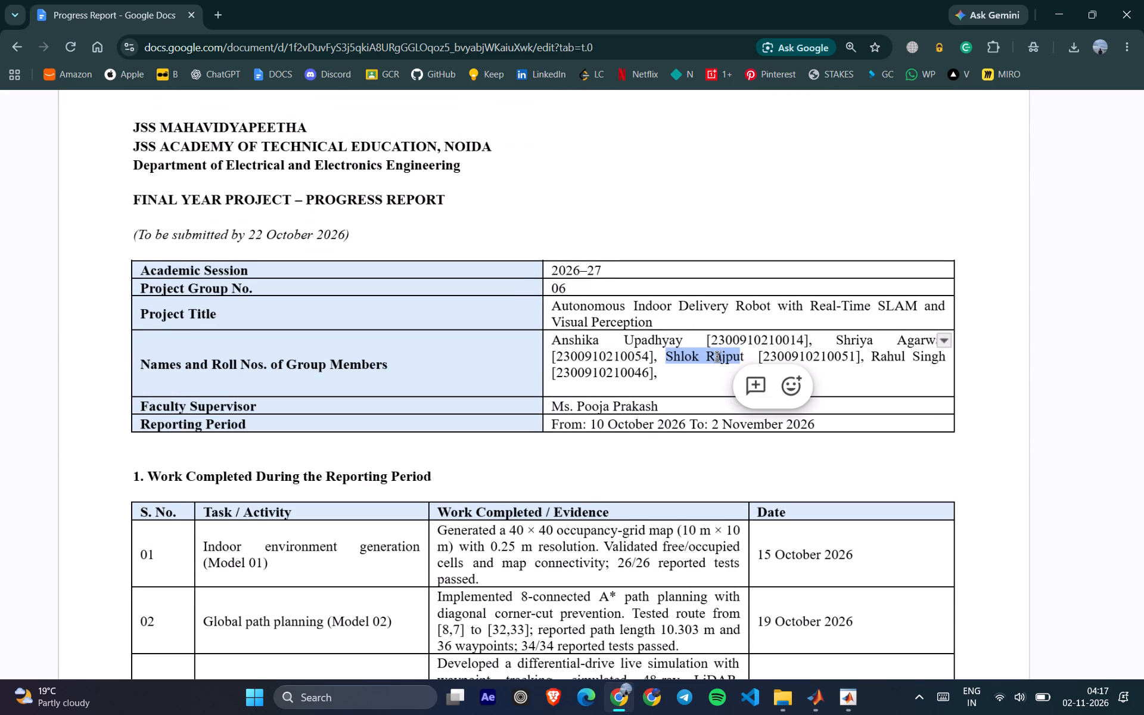
{"action": "left_click", "coordinate": [717, 356]}
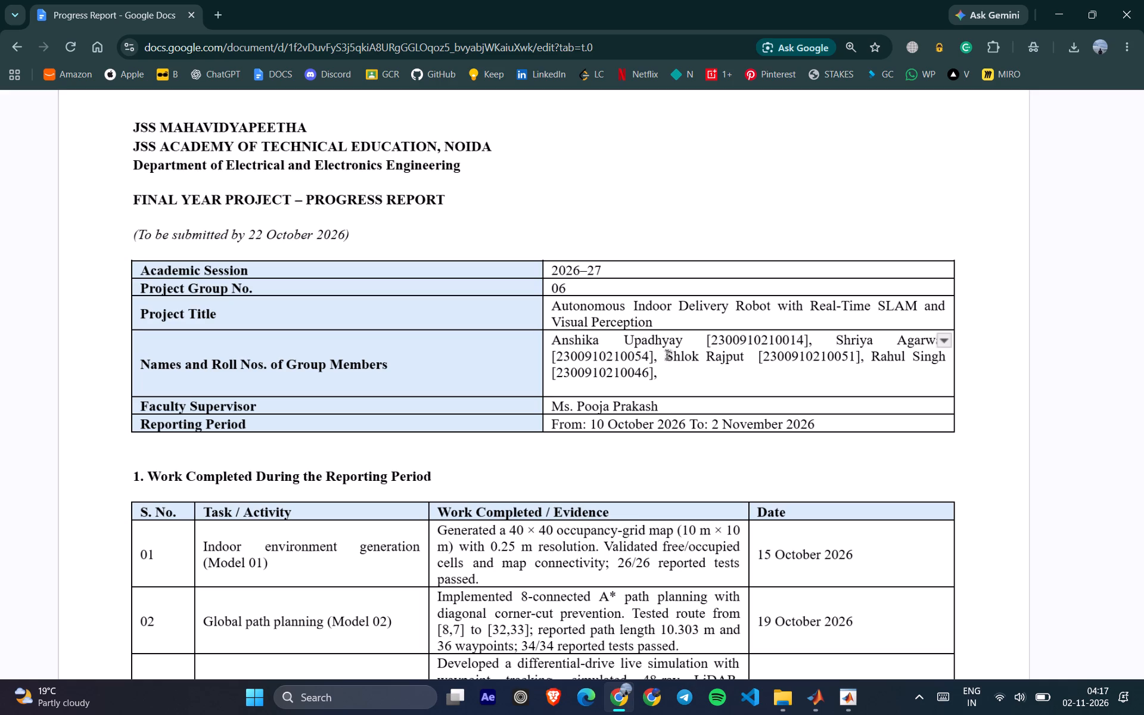
{"action": "left_click_drag", "start_coordinate": [667, 355], "coordinate": [746, 356]}
{"action": "key", "text": "ctrl+c"}
{"action": "scroll", "coordinate": [665, 381], "scroll_direction": "down", "scroll_amount": 5}
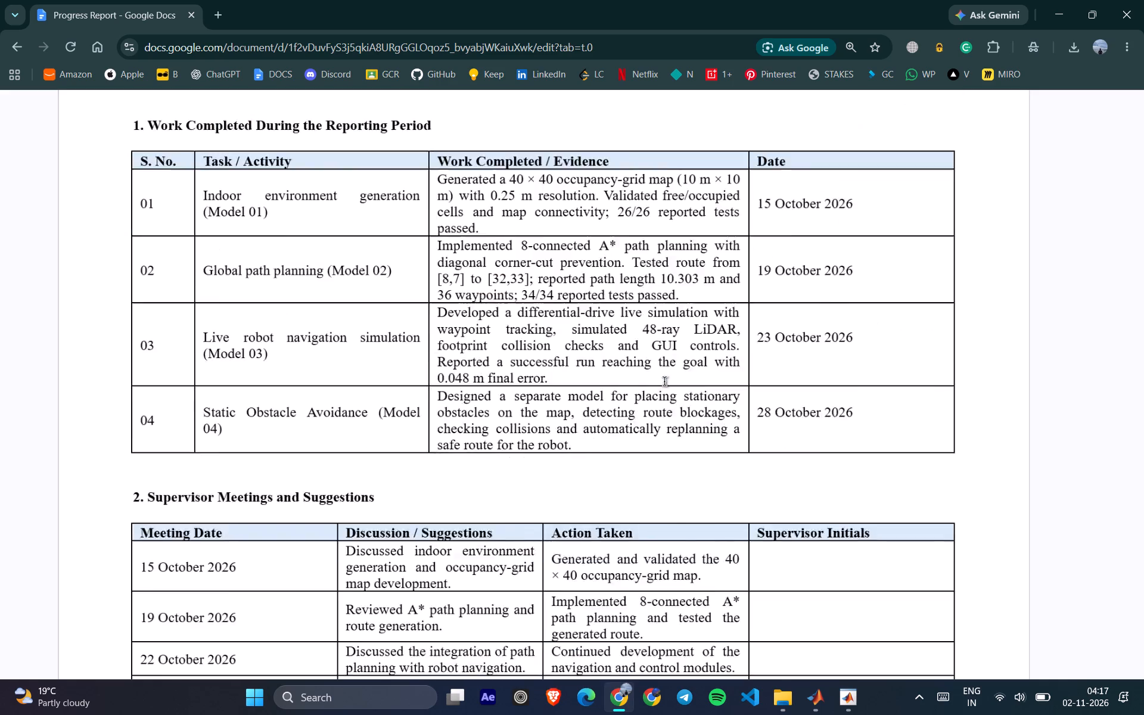
{"action": "scroll", "coordinate": [664, 381], "scroll_direction": "down", "scroll_amount": 17}
{"action": "scroll", "coordinate": [602, 381], "scroll_direction": "up", "scroll_amount": 3}
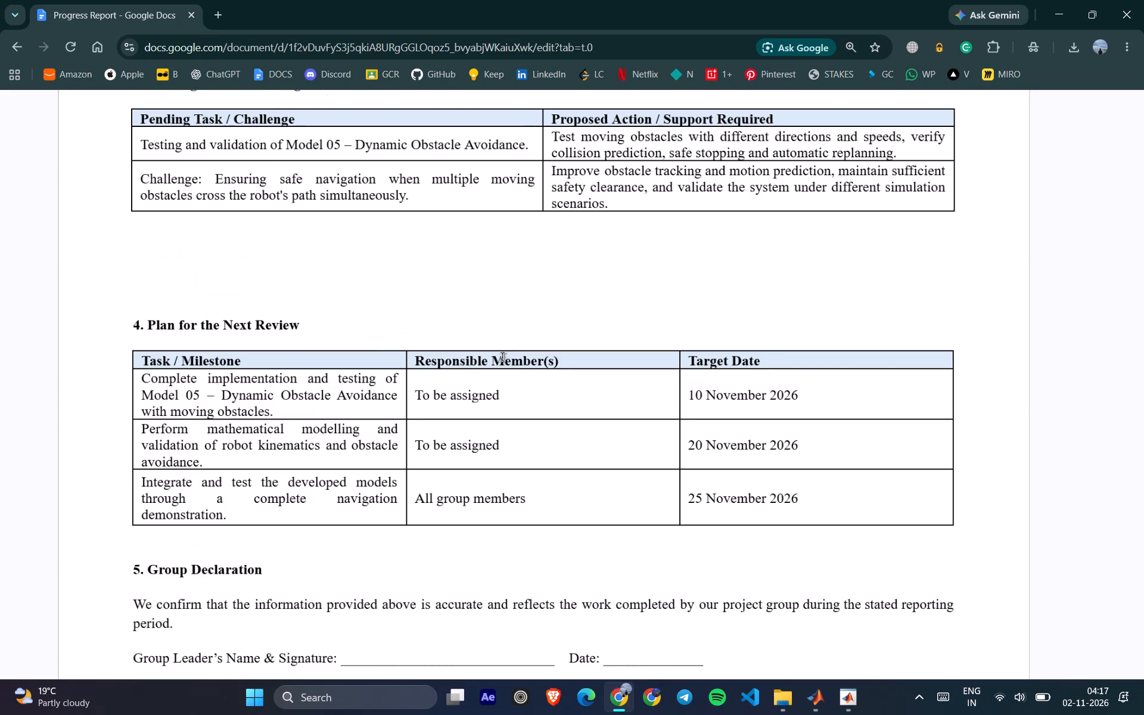
{"action": "left_click_drag", "start_coordinate": [502, 393], "coordinate": [418, 393]}
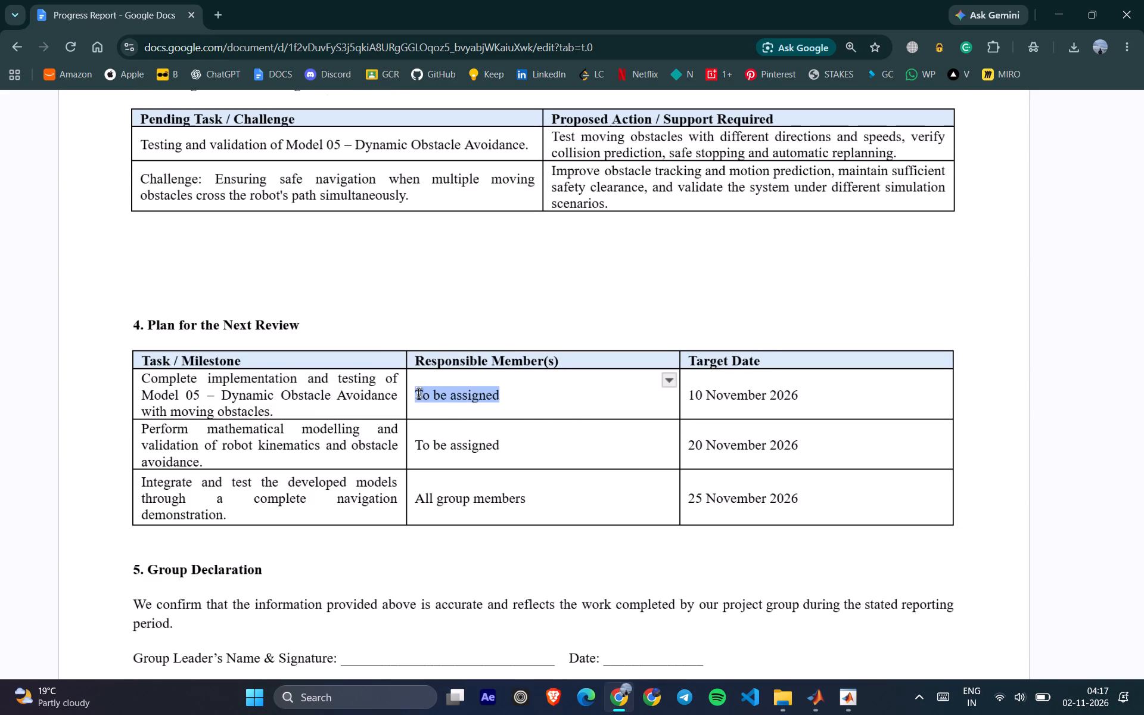
{"action": "key", "text": "ctrl+v"}
{"action": "key", "text": "space"}
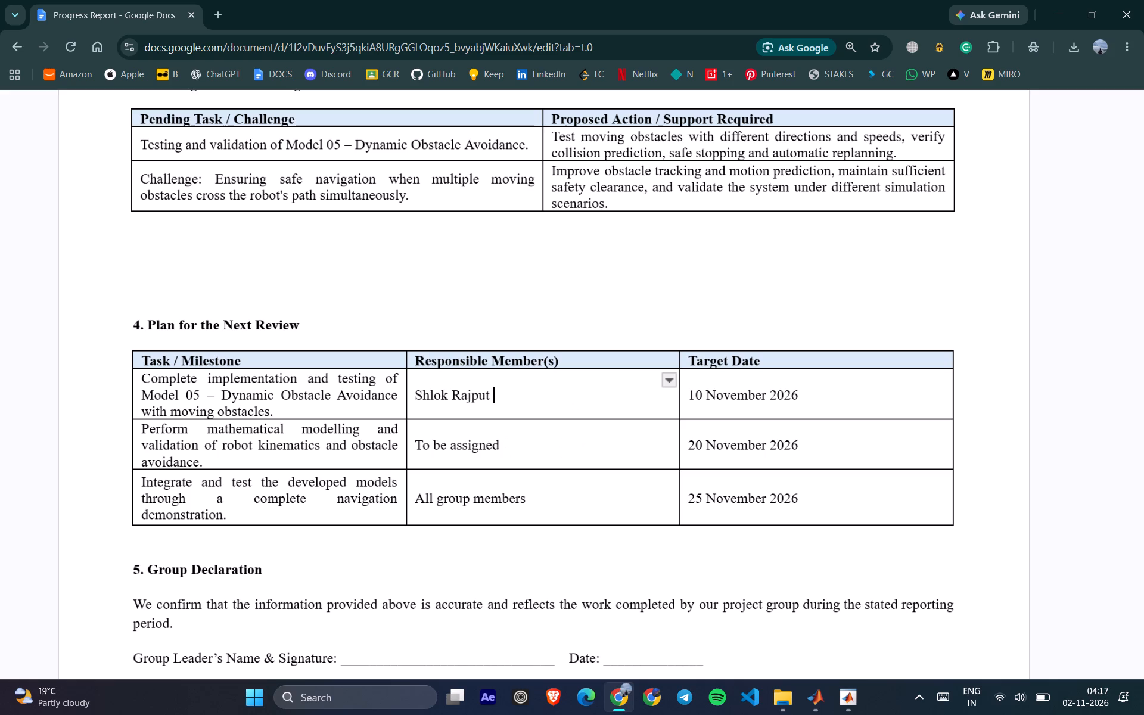
{"action": "key", "text": "BackSpace"}
{"action": "key", "text": "space"}
{"action": "key", "text": "BackSpace"}
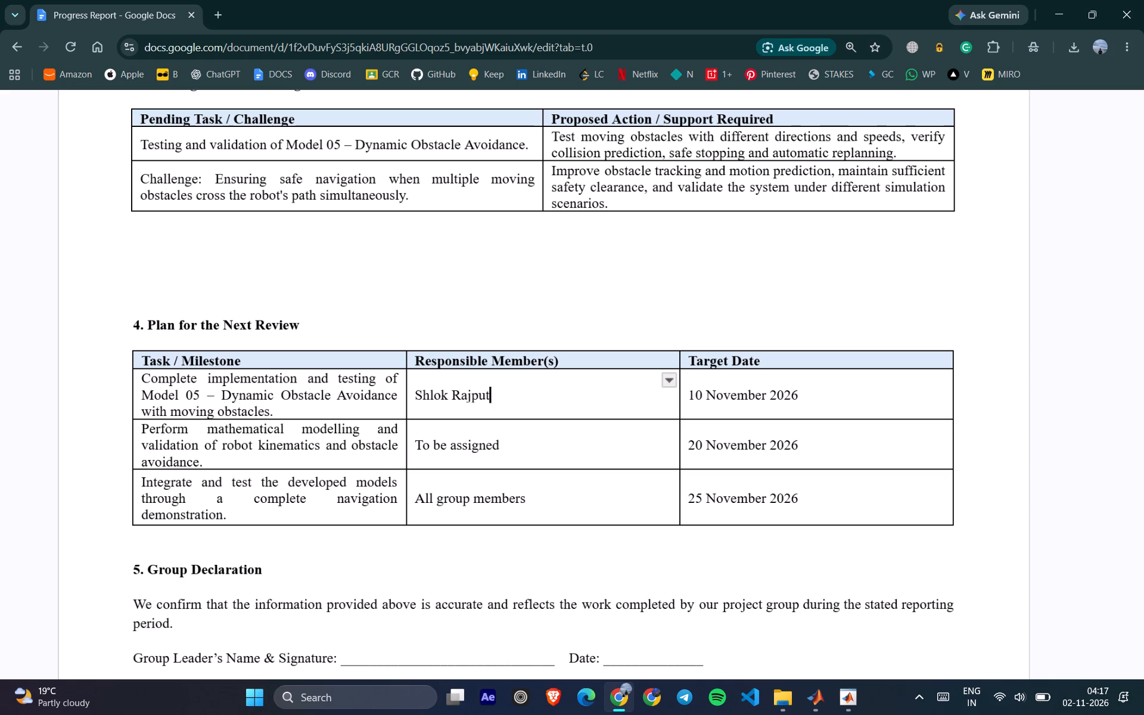
{"action": "key", "text": "space"}
{"action": "type", "text": ","}
{"action": "key", "text": "space"}
Copy the fourth-listed group member's name from the project details table and add it as second responsible member for the Model 05 milestone.
{"action": "scroll", "coordinate": [559, 396], "scroll_direction": "up", "scroll_amount": 2}
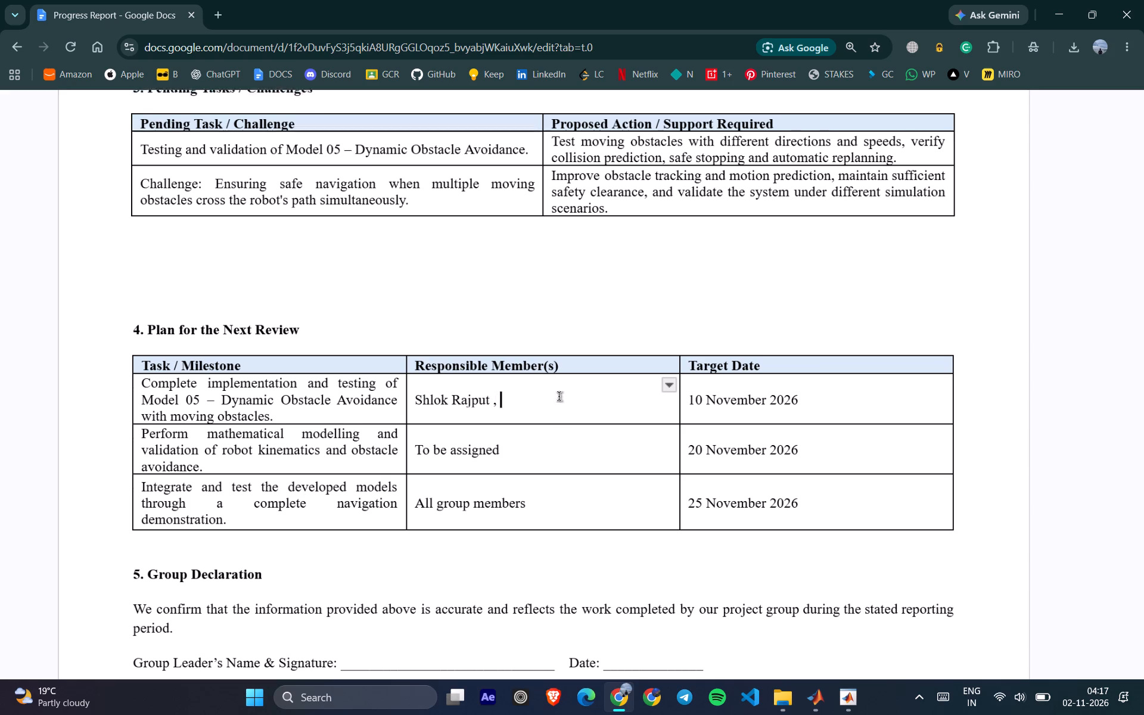
{"action": "scroll", "coordinate": [559, 396], "scroll_direction": "up", "scroll_amount": 12}
{"action": "scroll", "coordinate": [735, 372], "scroll_direction": "up", "scroll_amount": 4}
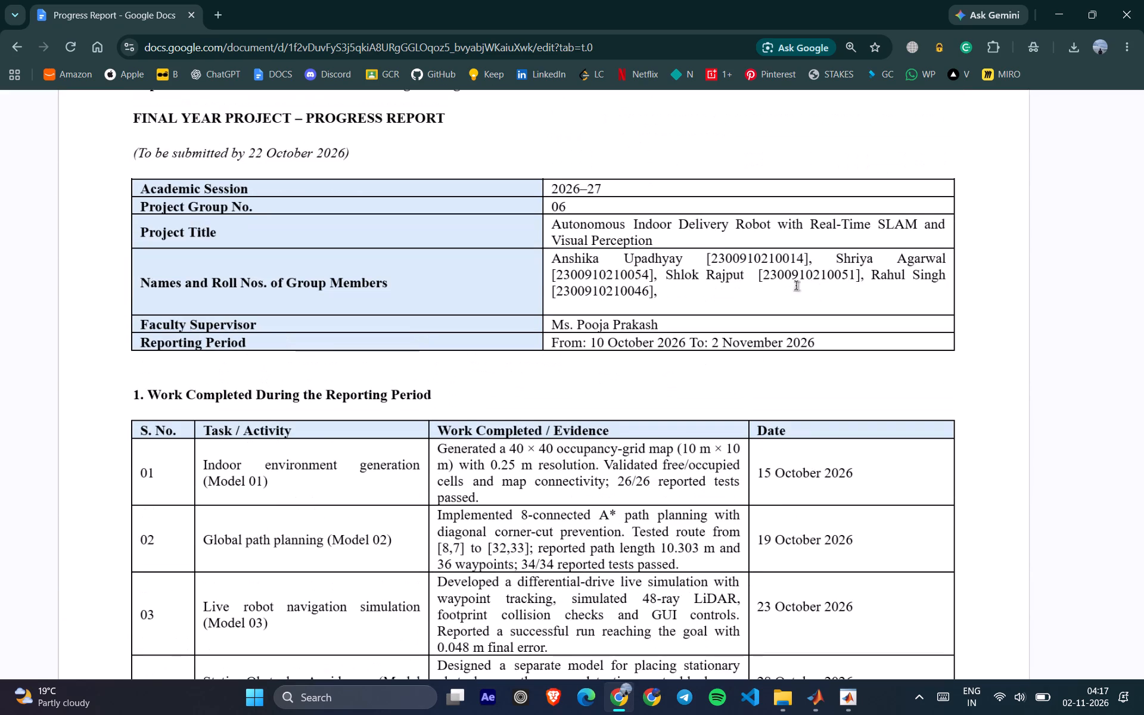
{"action": "left_click_drag", "start_coordinate": [871, 280], "coordinate": [944, 280]}
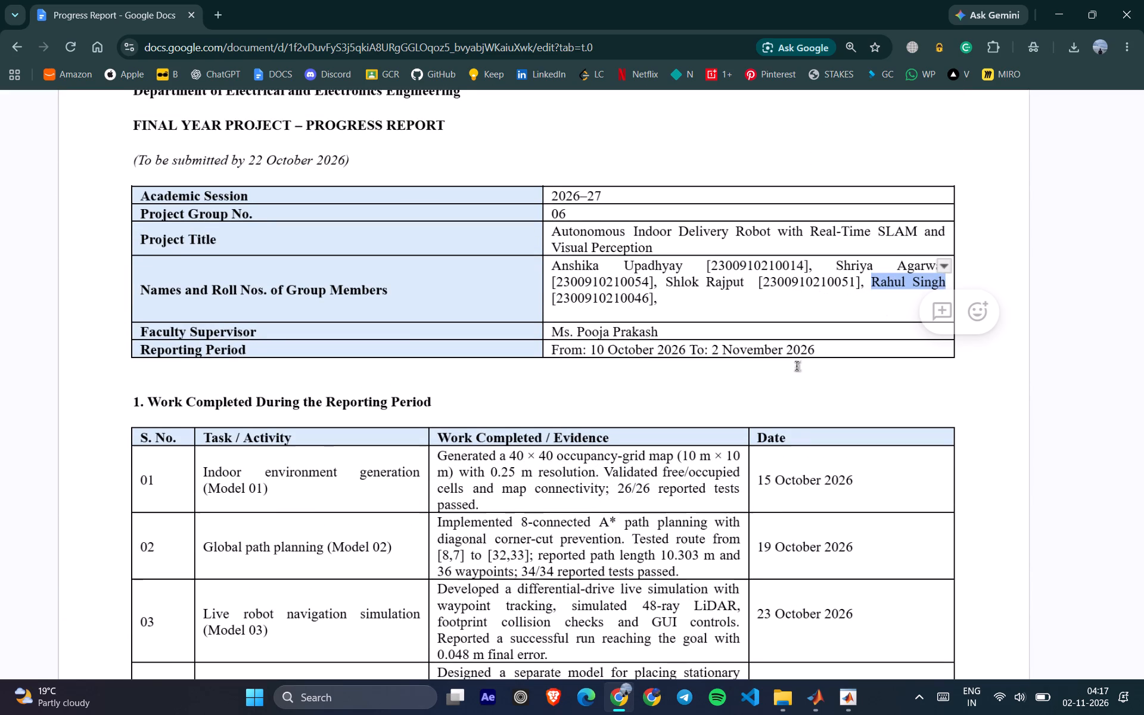
{"action": "key", "text": "ctrl+c"}
{"action": "scroll", "coordinate": [531, 434], "scroll_direction": "down", "scroll_amount": 20}
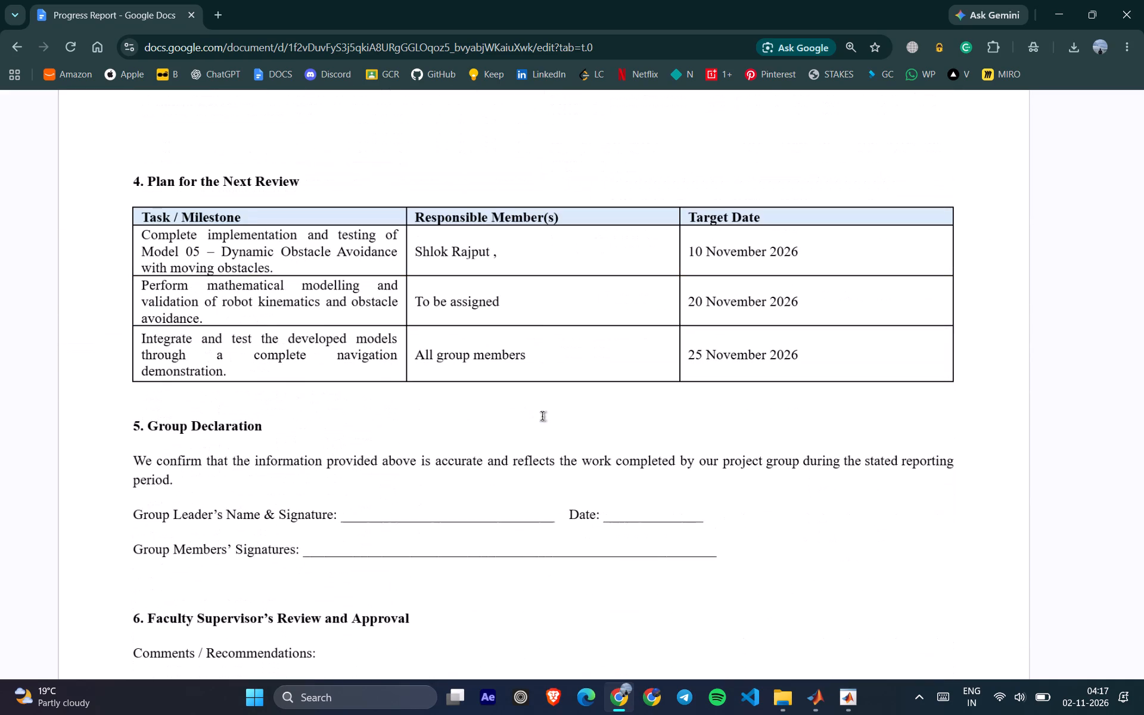
{"action": "left_click", "coordinate": [524, 249]}
{"action": "key", "text": "BackSpace"}
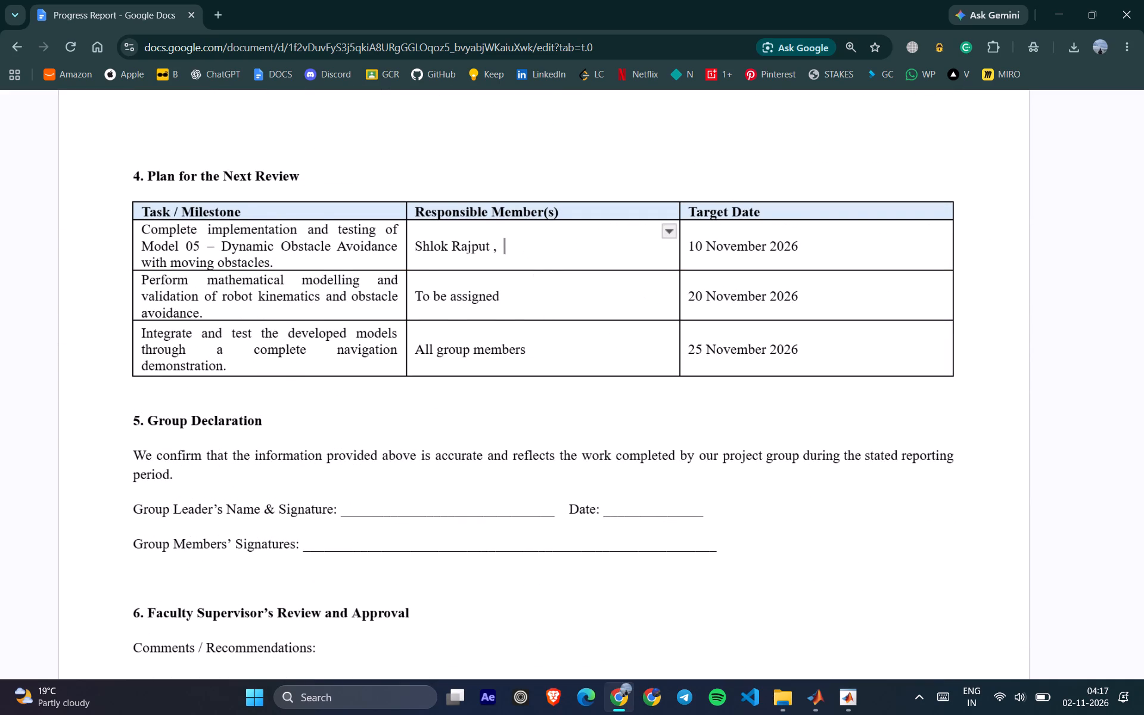
{"action": "key", "text": "ctrl+v"}
Replace "To be assigned" for the mathematical modelling milestone with the first-listed group member's name, copied from the project details table, followed by a comma.
{"action": "scroll", "coordinate": [565, 304], "scroll_direction": "up", "scroll_amount": 3}
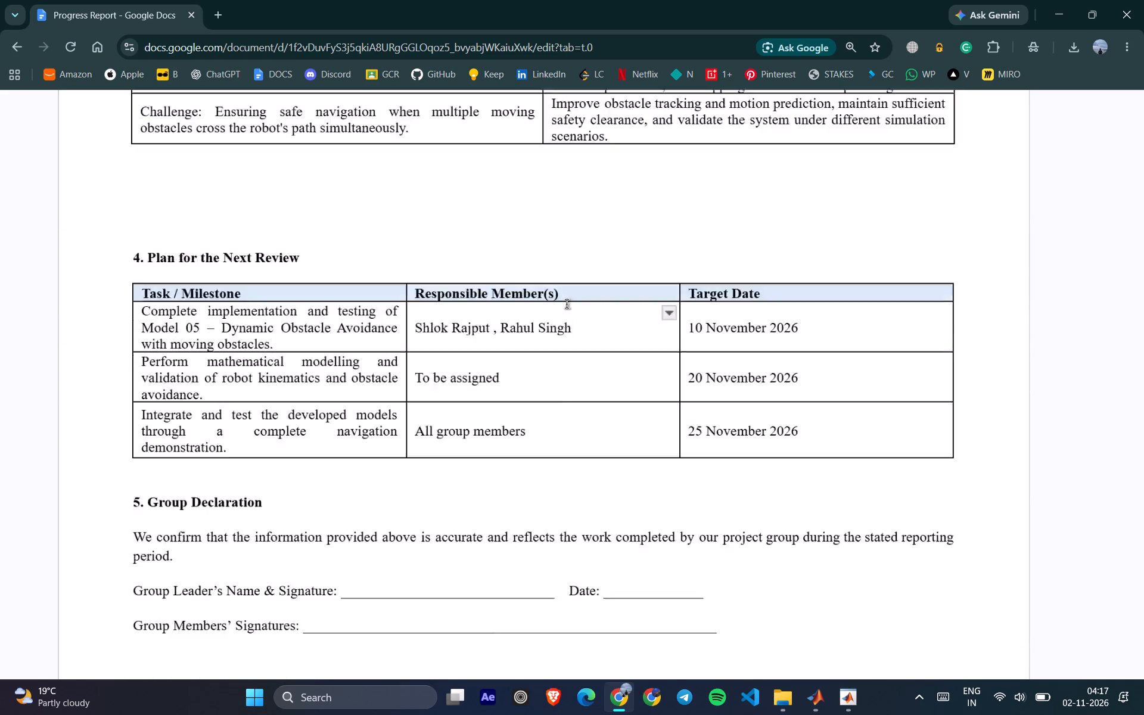
{"action": "scroll", "coordinate": [567, 304], "scroll_direction": "up", "scroll_amount": 15}
{"action": "scroll", "coordinate": [809, 294], "scroll_direction": "up", "scroll_amount": 2}
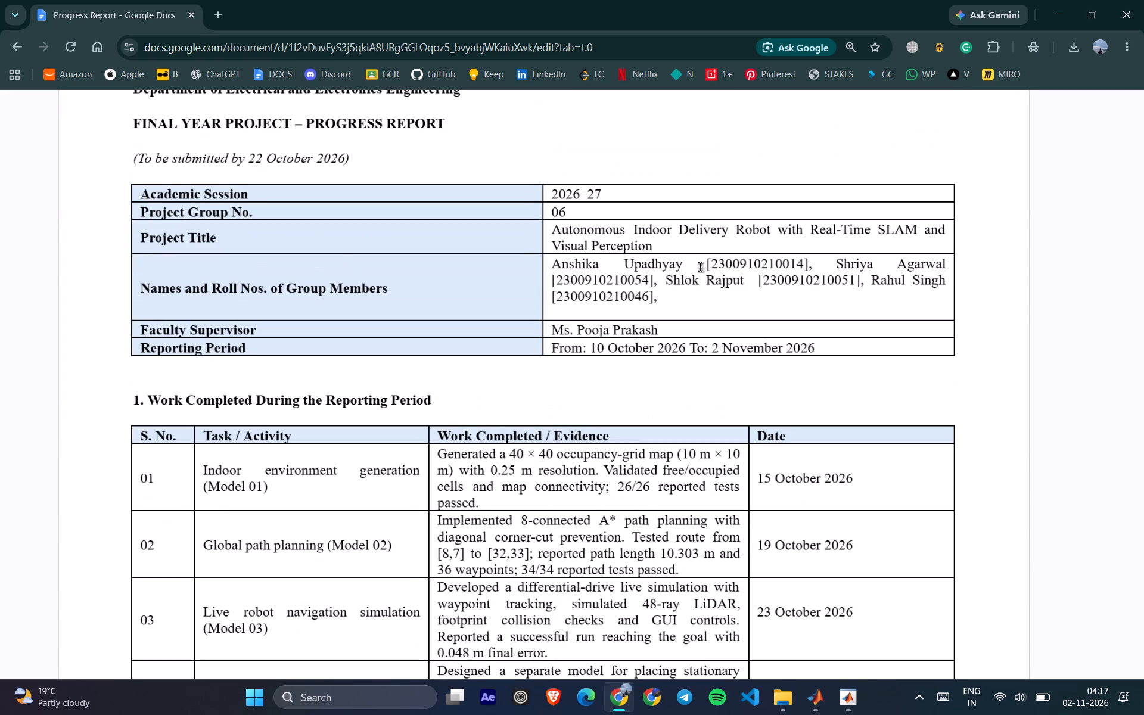
{"action": "left_click_drag", "start_coordinate": [684, 264], "coordinate": [553, 264]}
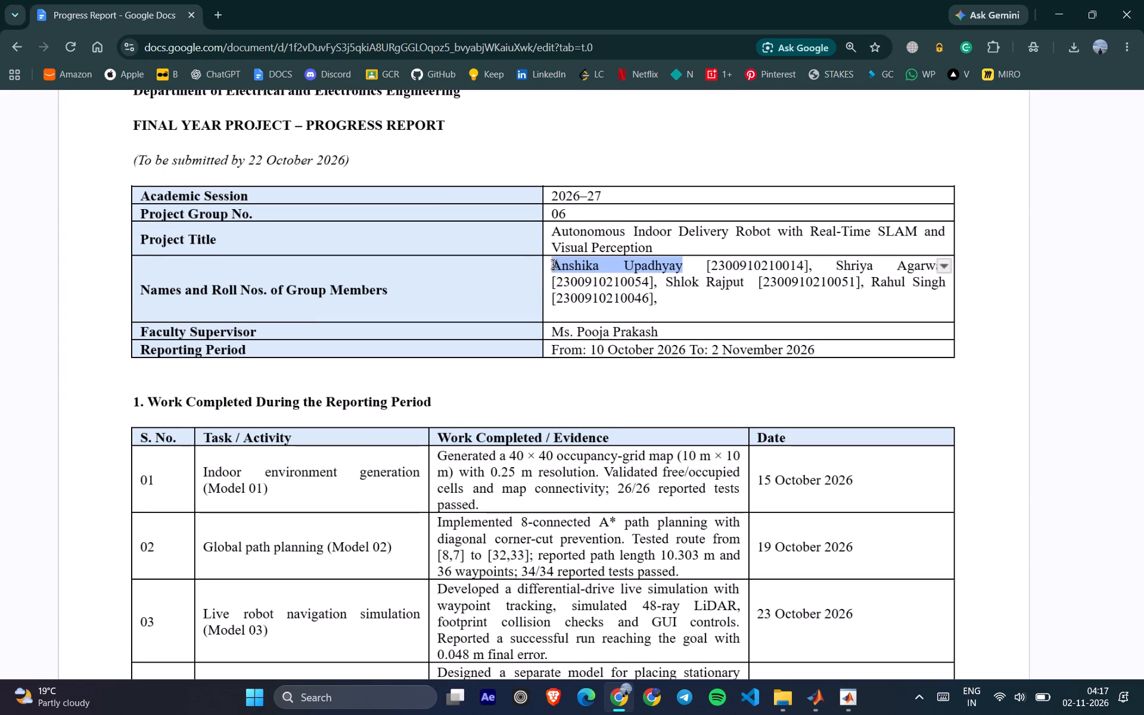
{"action": "left_click_drag", "start_coordinate": [553, 264], "coordinate": [552, 264]}
{"action": "key", "text": "ctrl+c"}
{"action": "scroll", "coordinate": [660, 362], "scroll_direction": "down", "scroll_amount": 18}
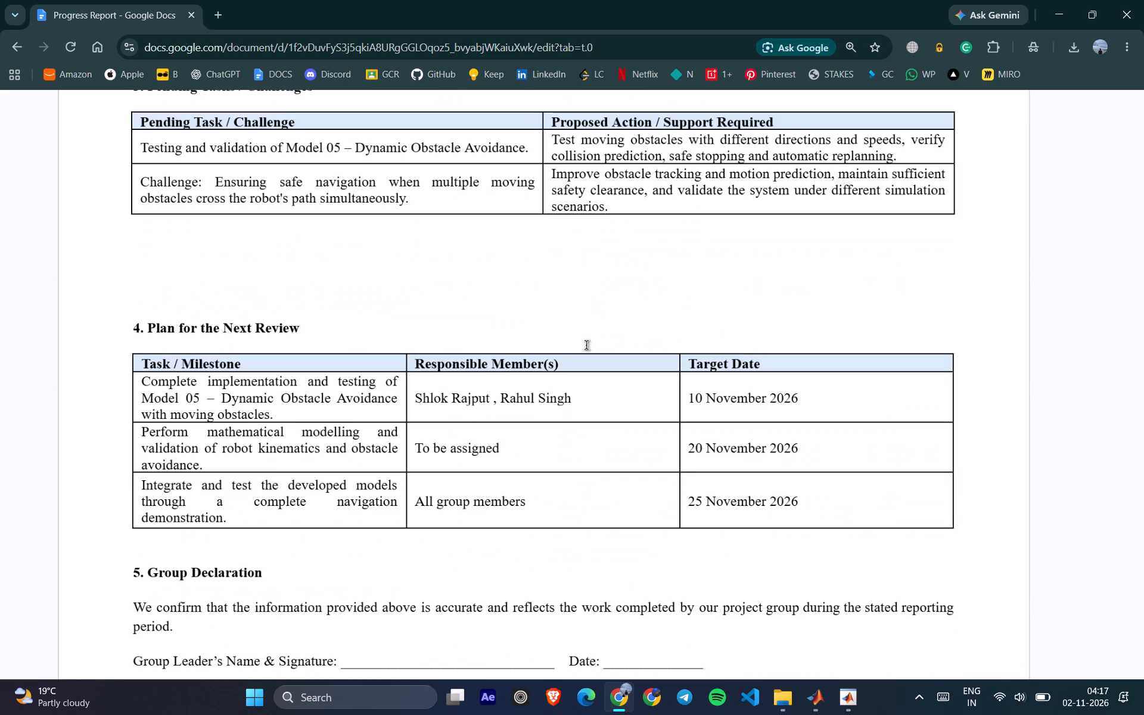
{"action": "left_click_drag", "start_coordinate": [416, 440], "coordinate": [498, 442]}
{"action": "key", "text": "ctrl+v"}
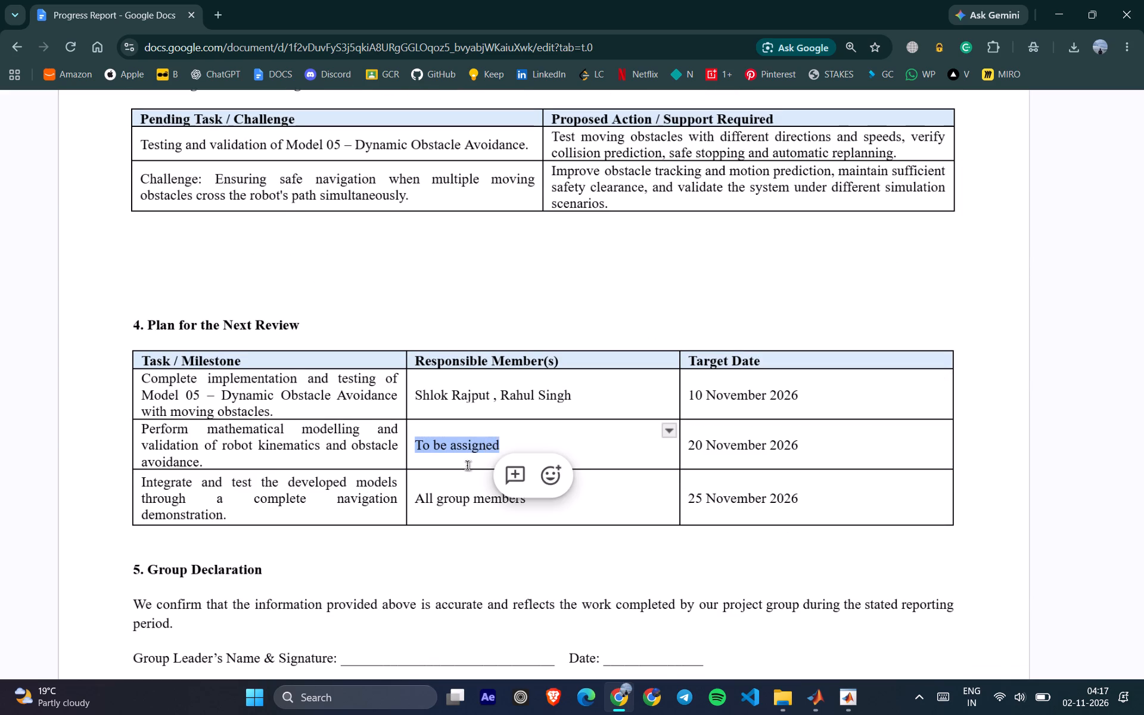
{"action": "key", "text": "space"}
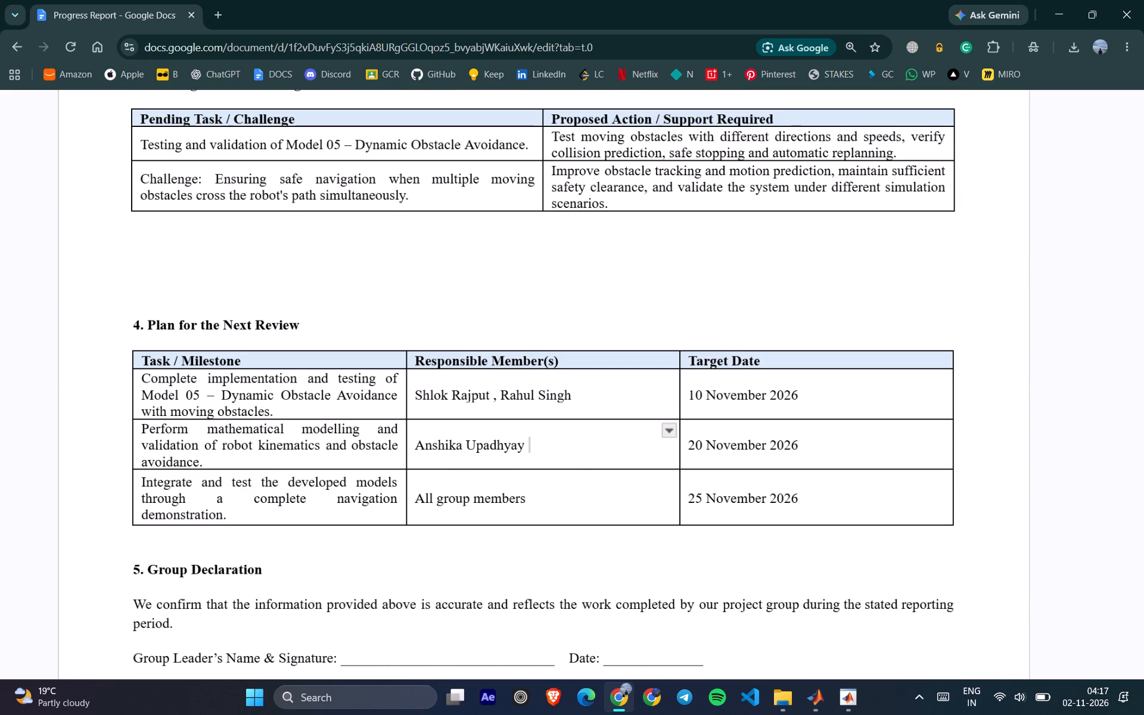
{"action": "type", "text": ","}
{"action": "key", "text": "space"}
Copy the second-listed group member's name from the project details table and add it as second responsible member for the mathematical modelling milestone.
{"action": "scroll", "coordinate": [584, 386], "scroll_direction": "up", "scroll_amount": 19}
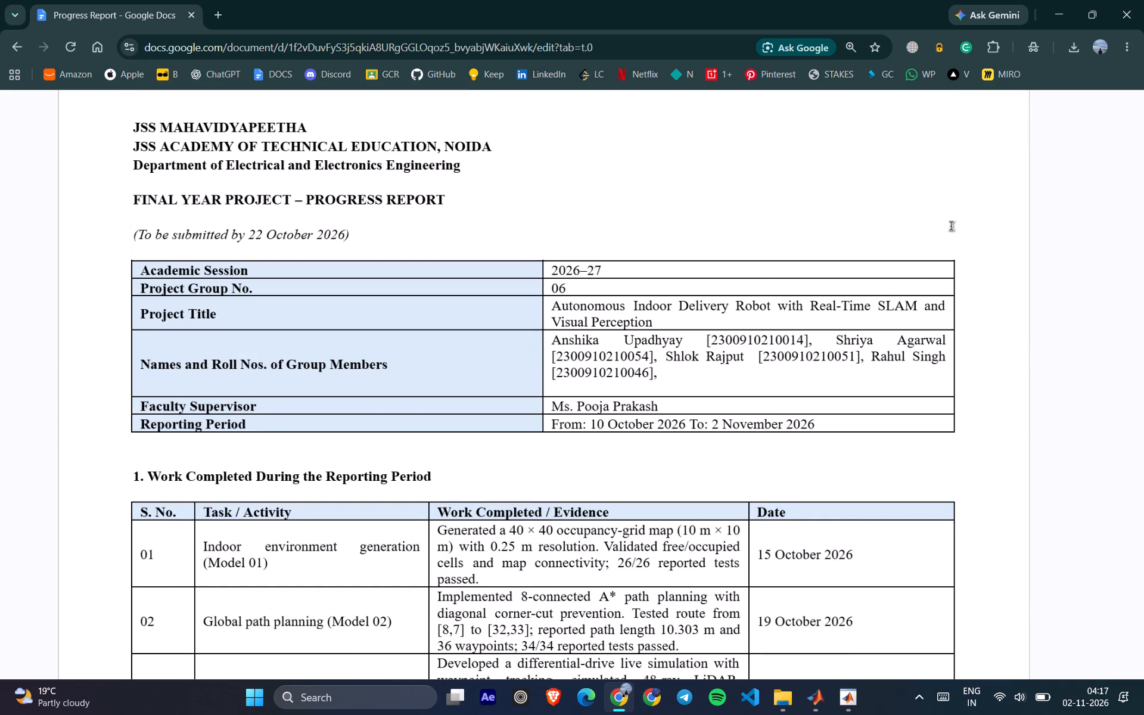
{"action": "left_click_drag", "start_coordinate": [837, 340], "coordinate": [936, 340]}
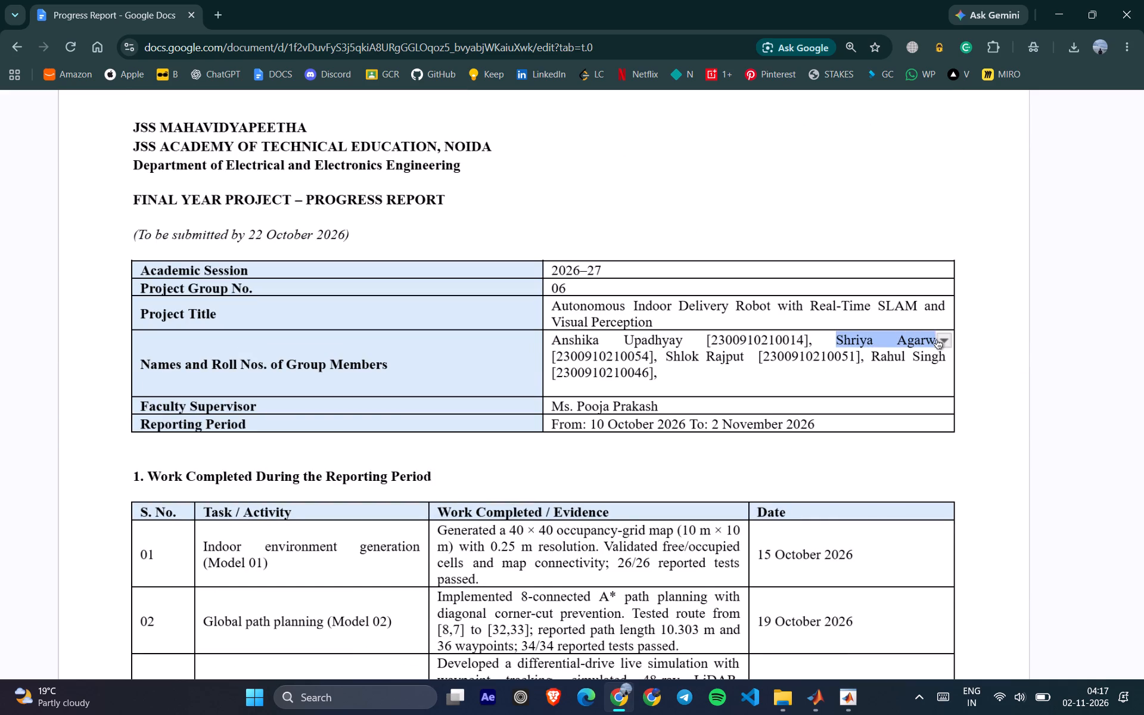
{"action": "left_click_drag", "start_coordinate": [936, 340], "coordinate": [947, 340]}
{"action": "key", "text": "ctrl+c"}
{"action": "scroll", "coordinate": [592, 386], "scroll_direction": "down", "scroll_amount": 18}
{"action": "scroll", "coordinate": [583, 338], "scroll_direction": "down", "scroll_amount": 5}
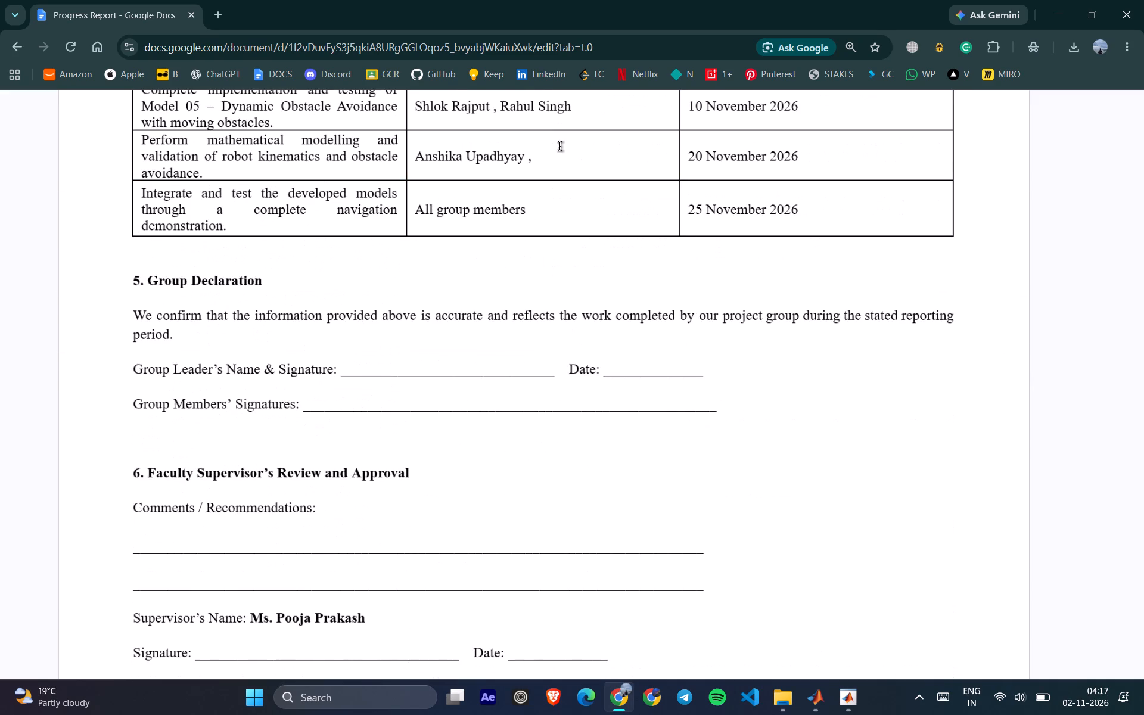
{"action": "left_click", "coordinate": [559, 146]}
{"action": "key", "text": "ctrl+v"}
Review the report from the section 4 assignments to the submission note, and return to the supervisor meetings table.
{"action": "scroll", "coordinate": [587, 274], "scroll_direction": "up", "scroll_amount": 3}
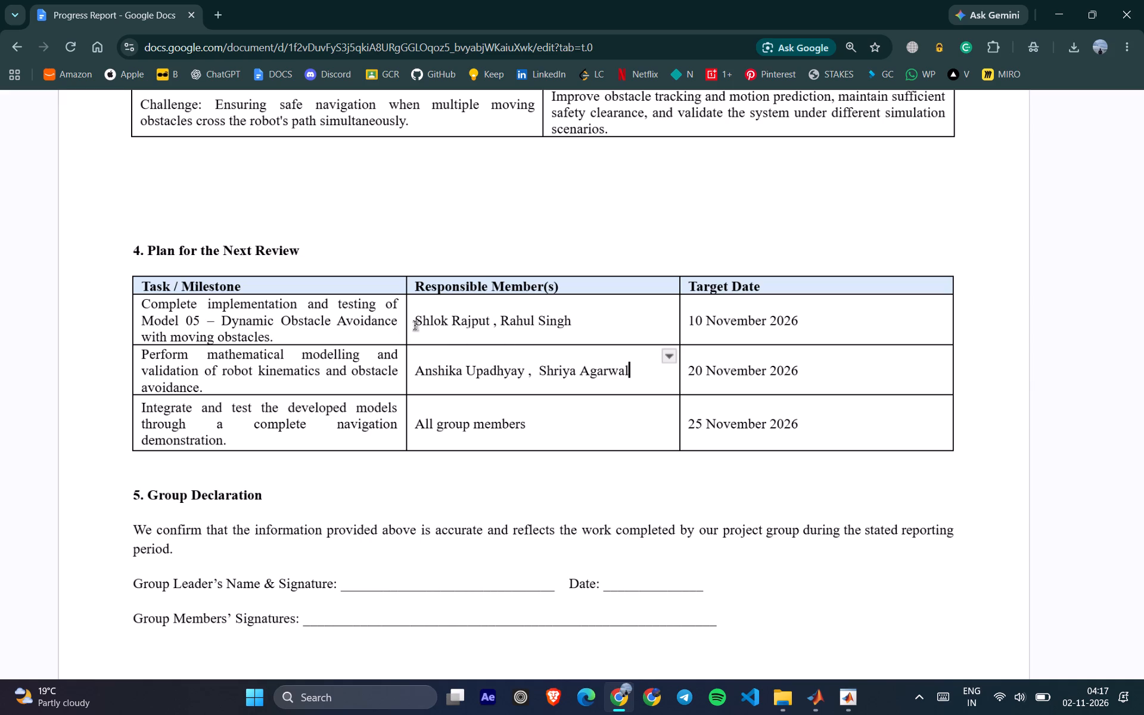
{"action": "scroll", "coordinate": [430, 346], "scroll_direction": "down", "scroll_amount": 2}
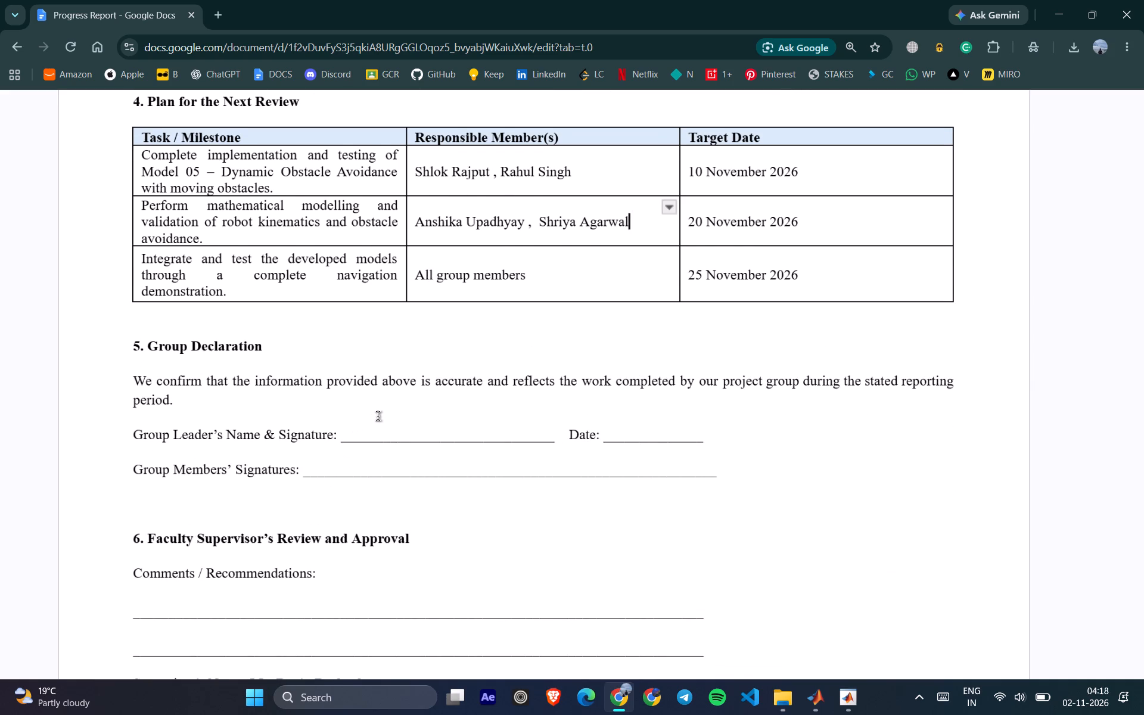
{"action": "scroll", "coordinate": [378, 416], "scroll_direction": "down", "scroll_amount": 1}
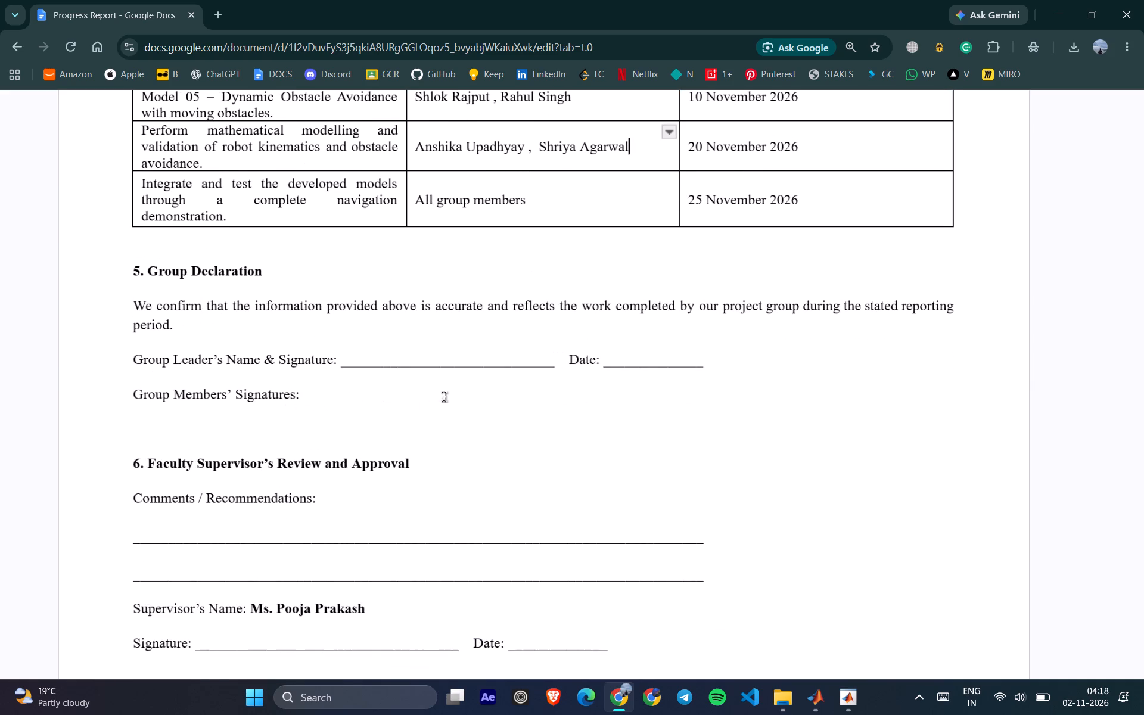
{"action": "scroll", "coordinate": [346, 422], "scroll_direction": "down", "scroll_amount": 2}
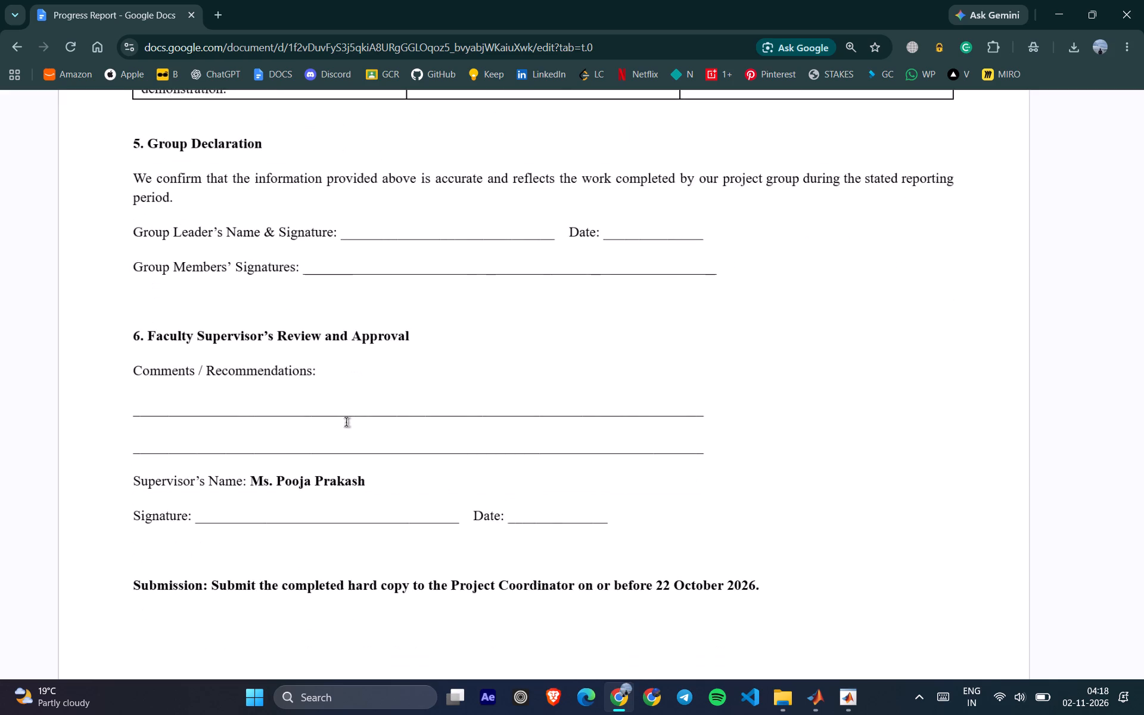
{"action": "scroll", "coordinate": [346, 422], "scroll_direction": "down", "scroll_amount": 3}
{"action": "scroll", "coordinate": [359, 421], "scroll_direction": "up", "scroll_amount": 13}
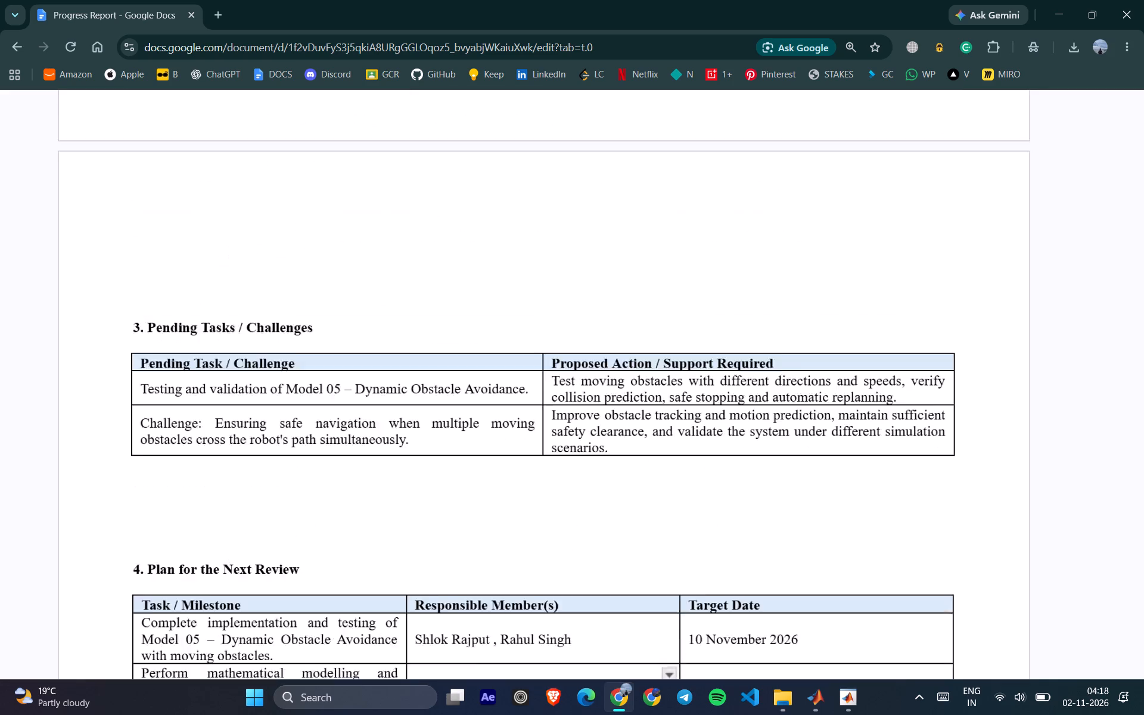
{"action": "scroll", "coordinate": [359, 421], "scroll_direction": "up", "scroll_amount": 4}
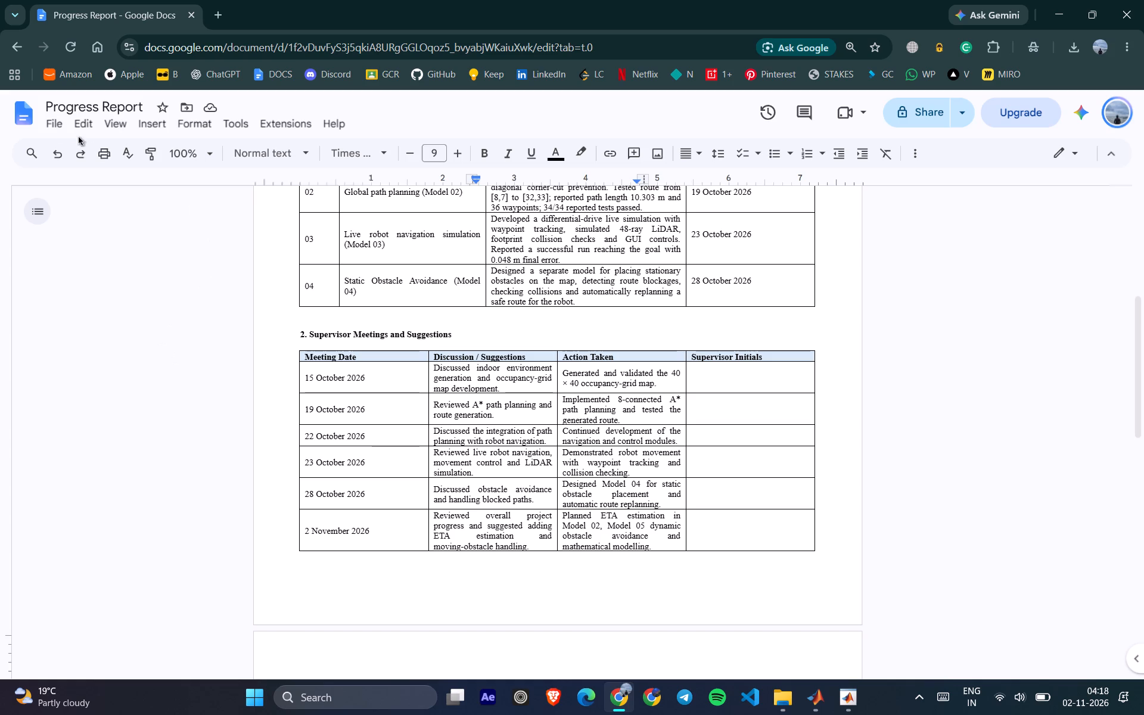
{"action": "left_click", "coordinate": [49, 121]}
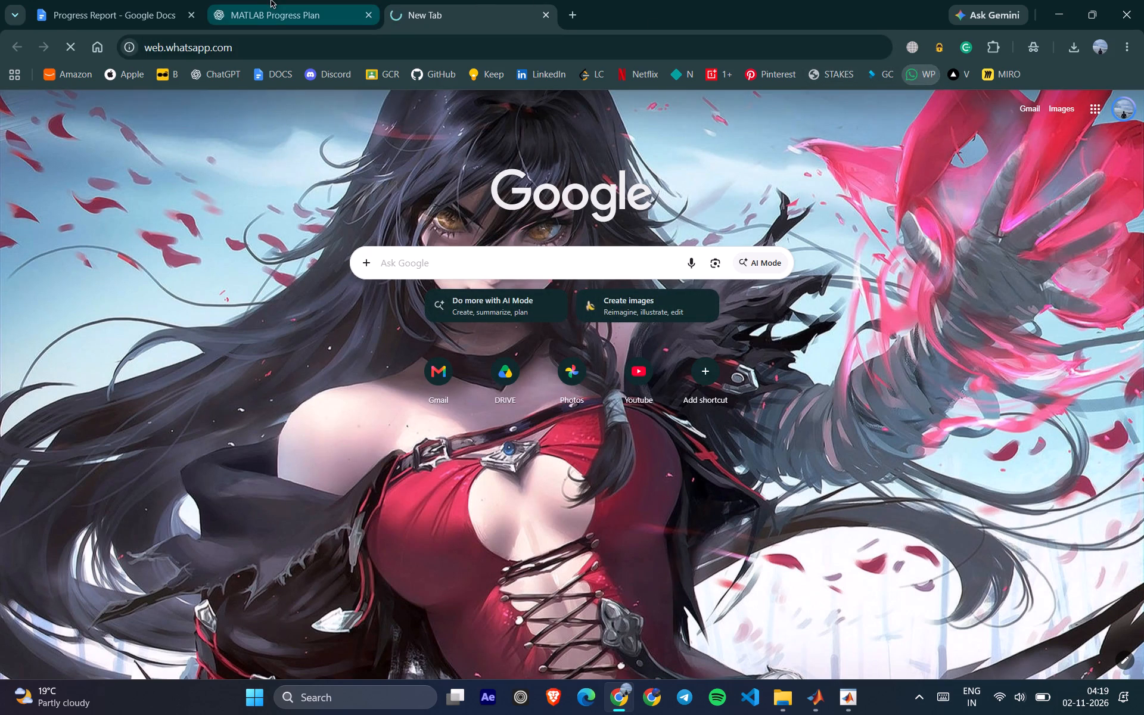
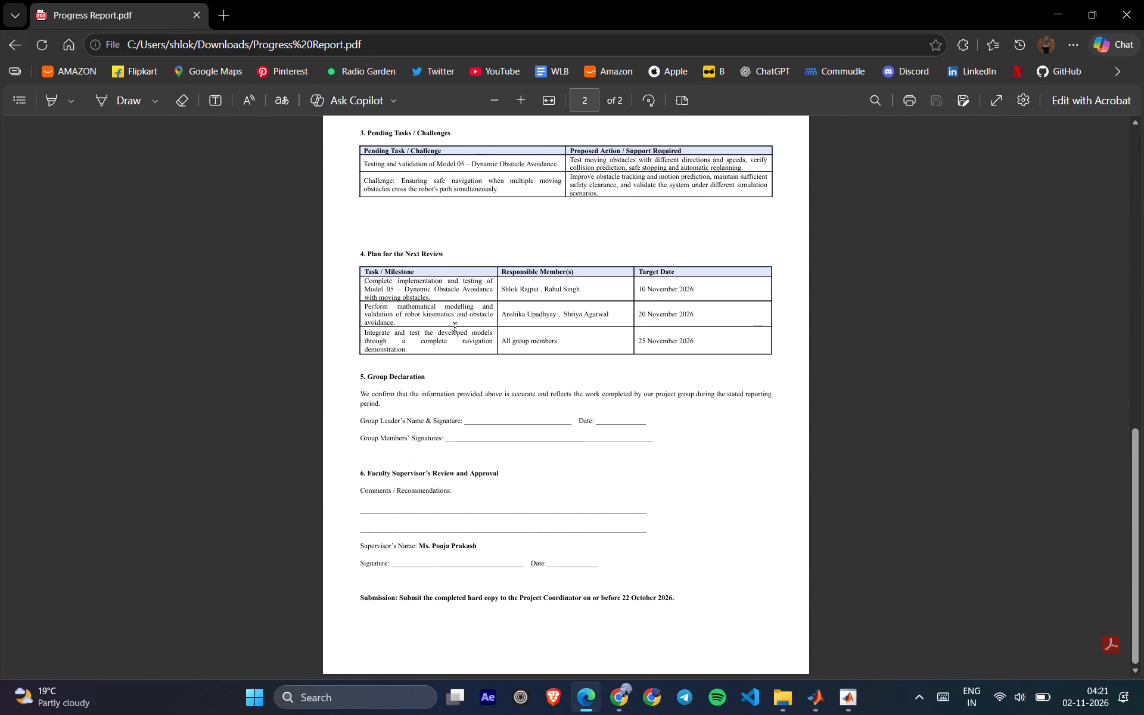
Check the first page of the downloaded Progress Report PDF, covering the project details, completed work and supervisor meetings tables.
{"action": "scroll", "coordinate": [542, 465], "scroll_direction": "up", "scroll_amount": 11}
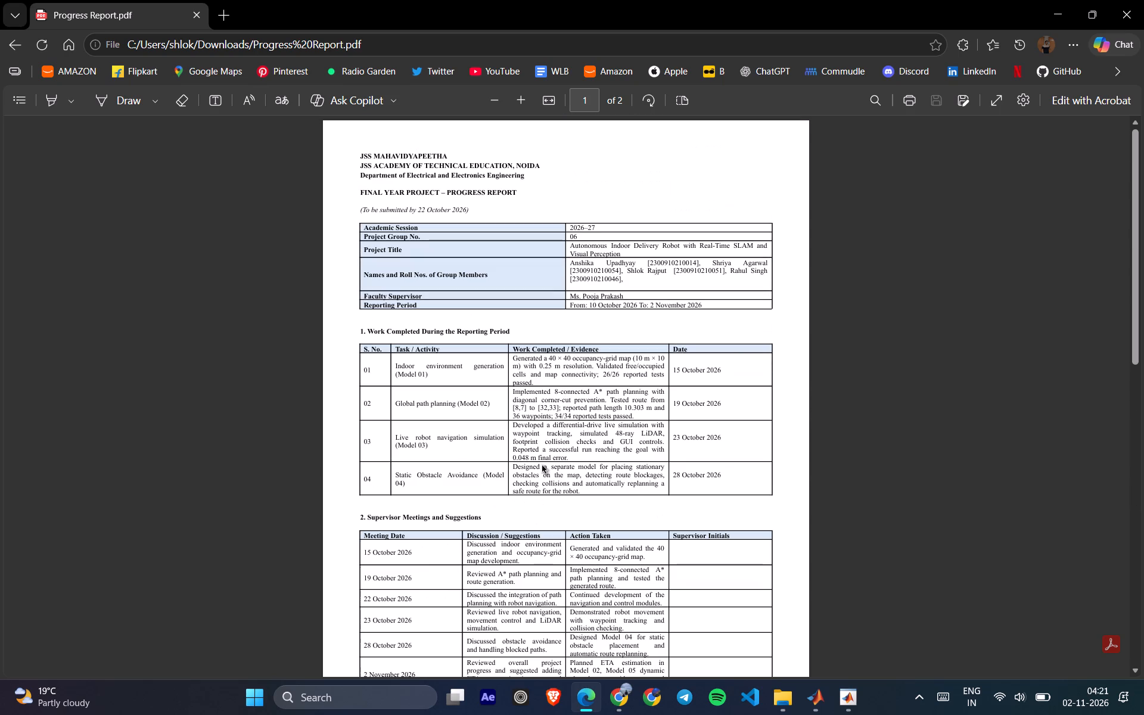
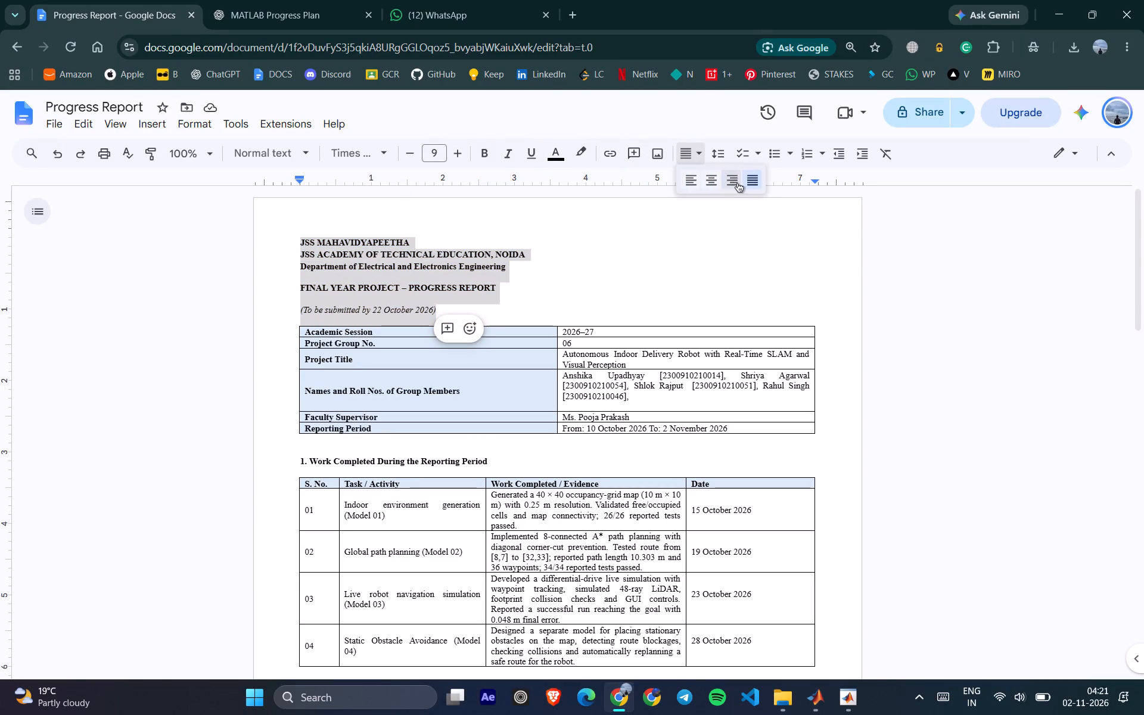
Centre-align the report's heading block, from the "JSS MAHAVIDYAPEETHA" line through the italic submission date line above the details table.
{"action": "left_click", "coordinate": [706, 178]}
{"action": "left_click", "coordinate": [938, 327]}
{"action": "left_click", "coordinate": [689, 277]}
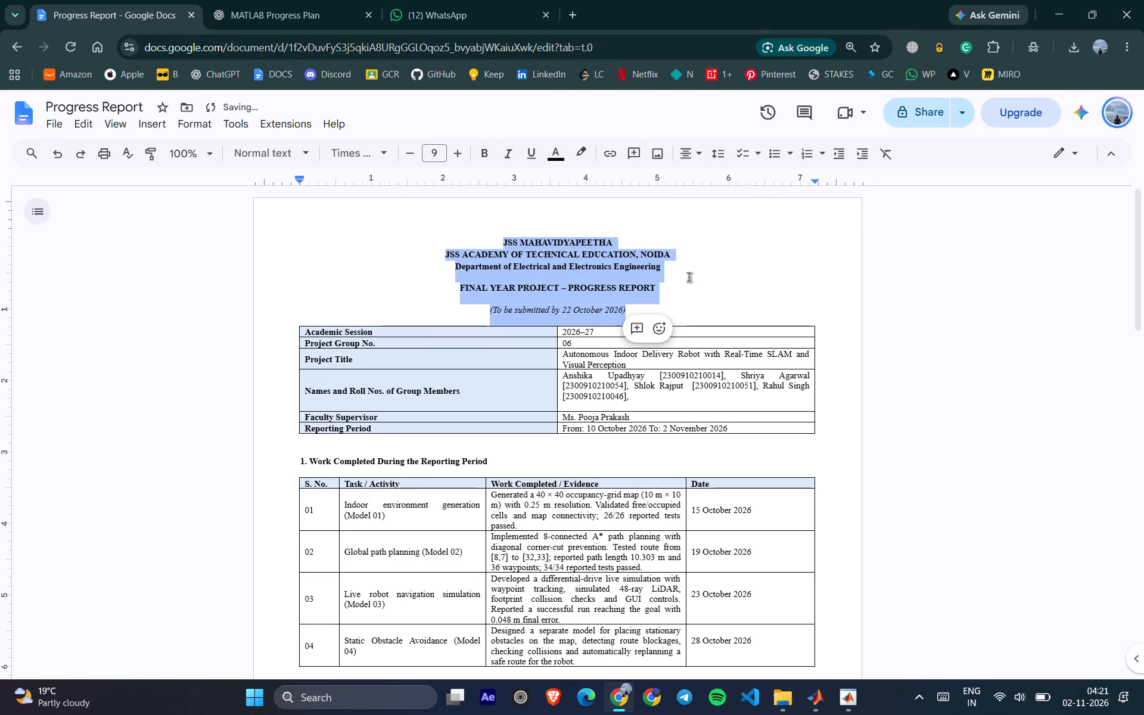
{"action": "scroll", "coordinate": [994, 386], "scroll_direction": "up", "scroll_amount": 1}
{"action": "scroll", "coordinate": [994, 386], "scroll_direction": "down", "scroll_amount": 6}
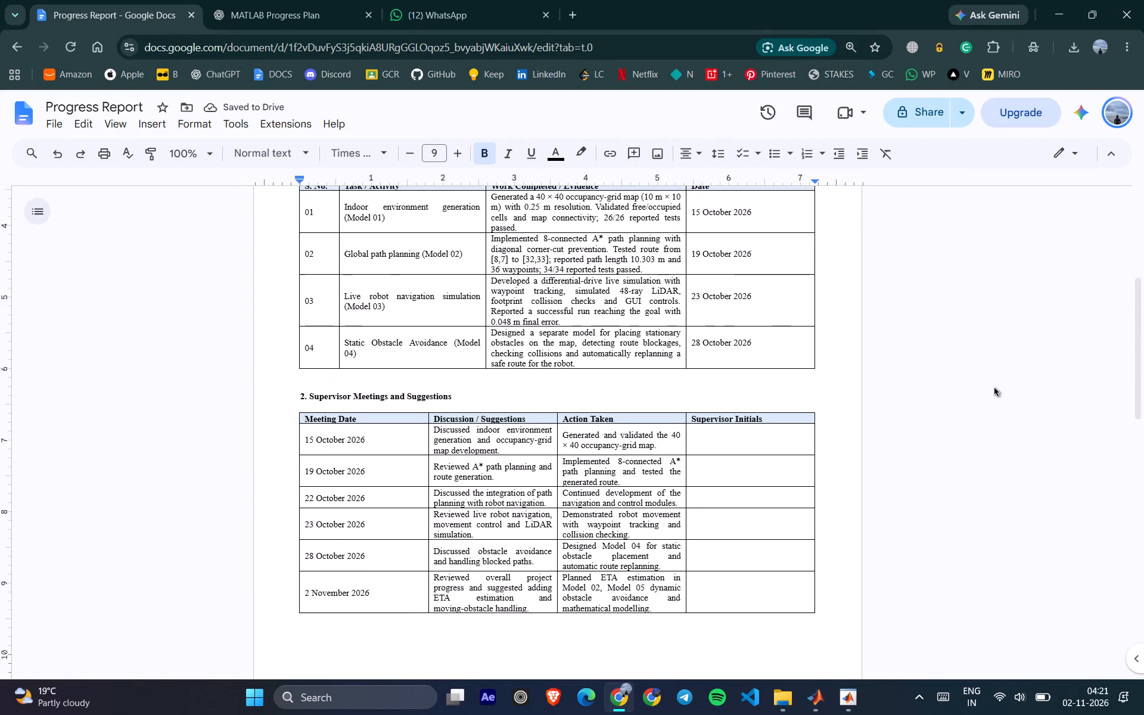
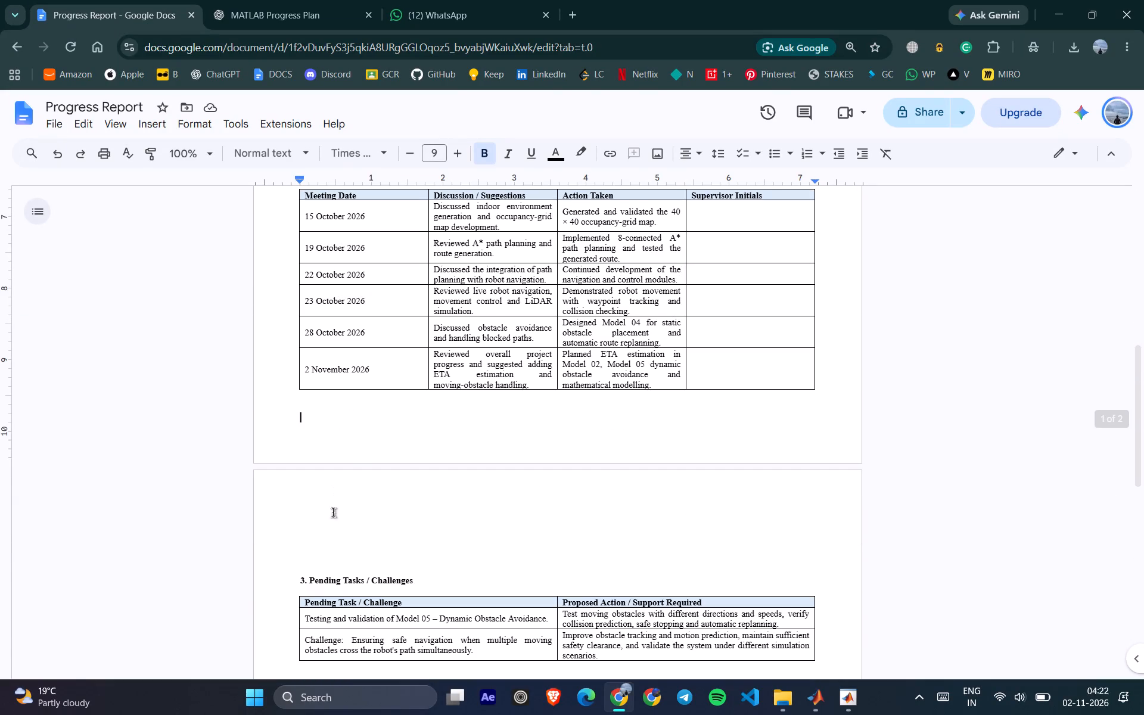
Remove the surplus blank lines above the "3. Pending Tasks / Challenges" heading, keeping the heading at the start of the second page.
{"action": "left_click", "coordinate": [328, 529]}
{"action": "left_click", "coordinate": [320, 554]}
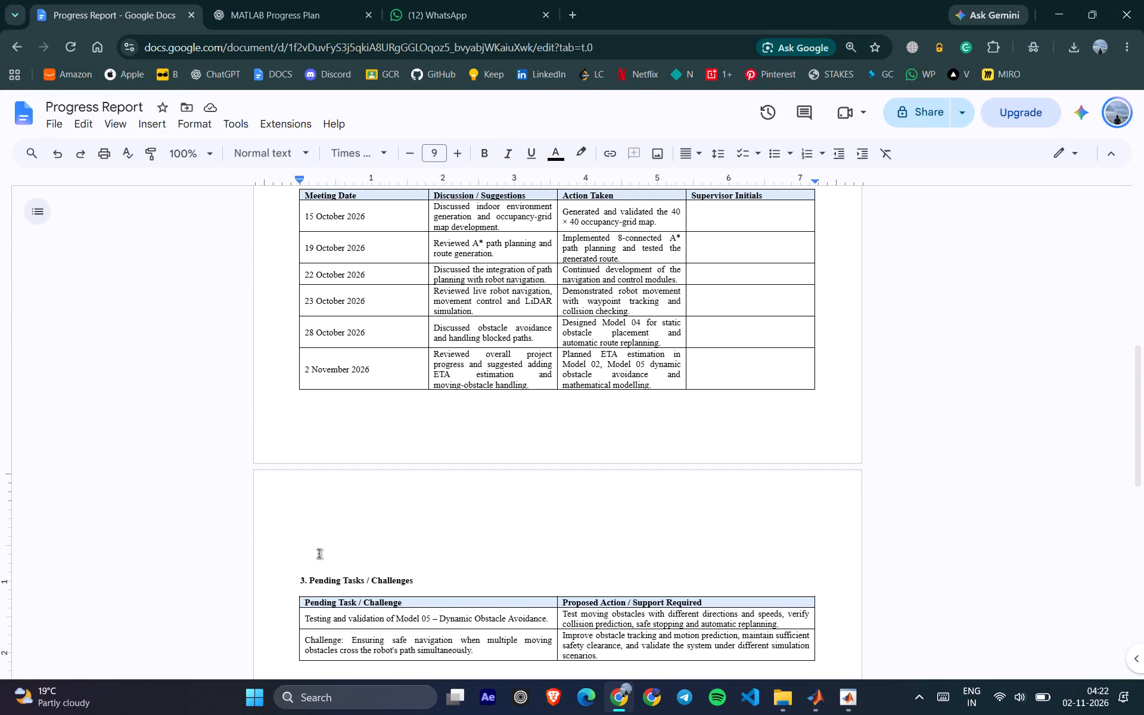
{"action": "key", "text": "BackSpace"}
{"action": "key", "text": "BackSpace"}
{"action": "key", "text": "BackSpace"}
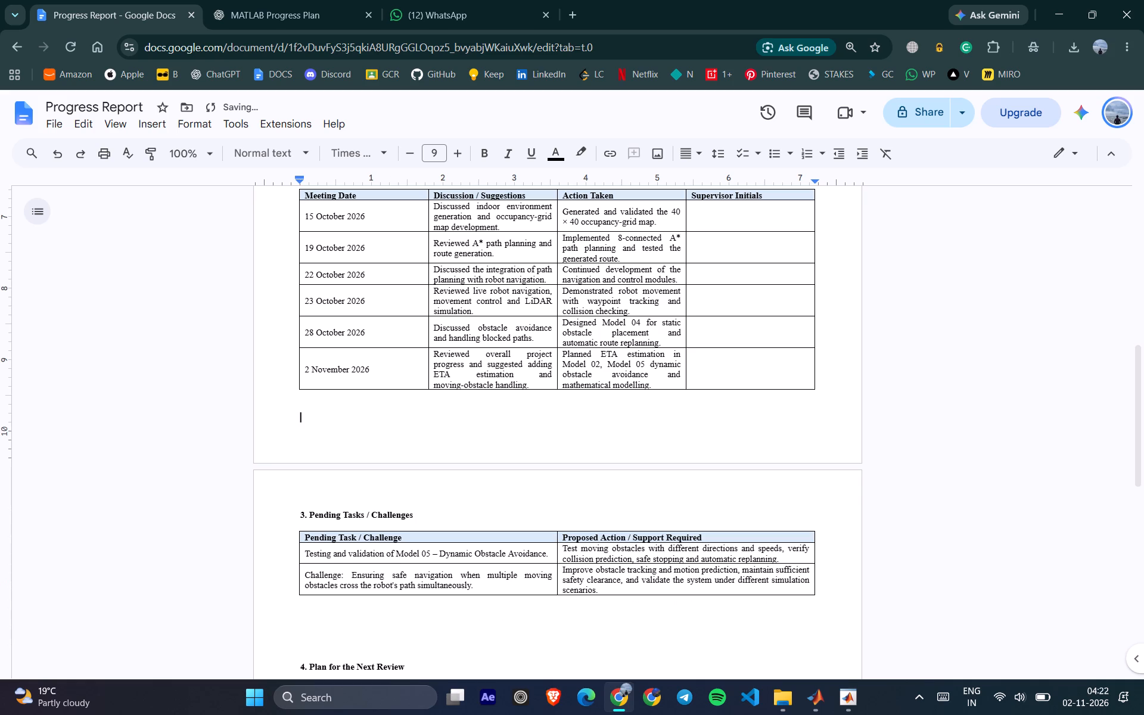
{"action": "key", "text": "BackSpace"}
{"action": "key", "text": "Return"}
Delete one blank line above the "4. Plan for the Next Review" heading.
{"action": "scroll", "coordinate": [337, 519], "scroll_direction": "down", "scroll_amount": 3}
{"action": "left_click", "coordinate": [307, 424]}
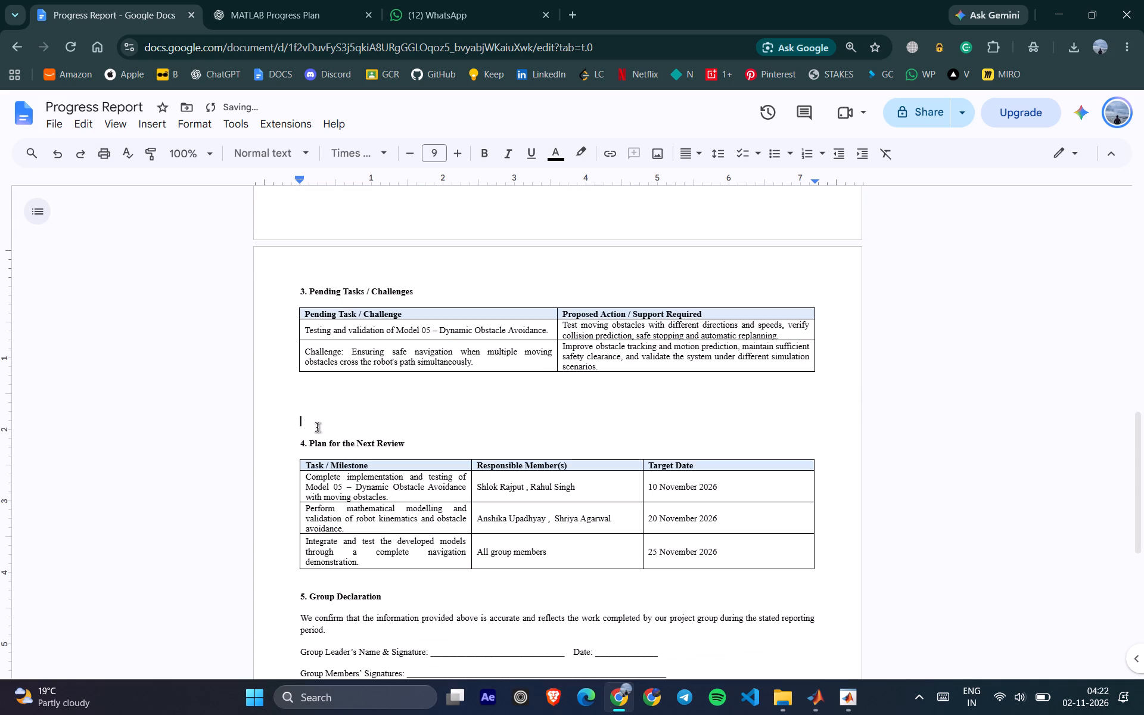
{"action": "key", "text": "BackSpace"}
Check the layout of the Progress Report through both pages and download a copy of the document.
{"action": "scroll", "coordinate": [318, 428], "scroll_direction": "down", "scroll_amount": 3}
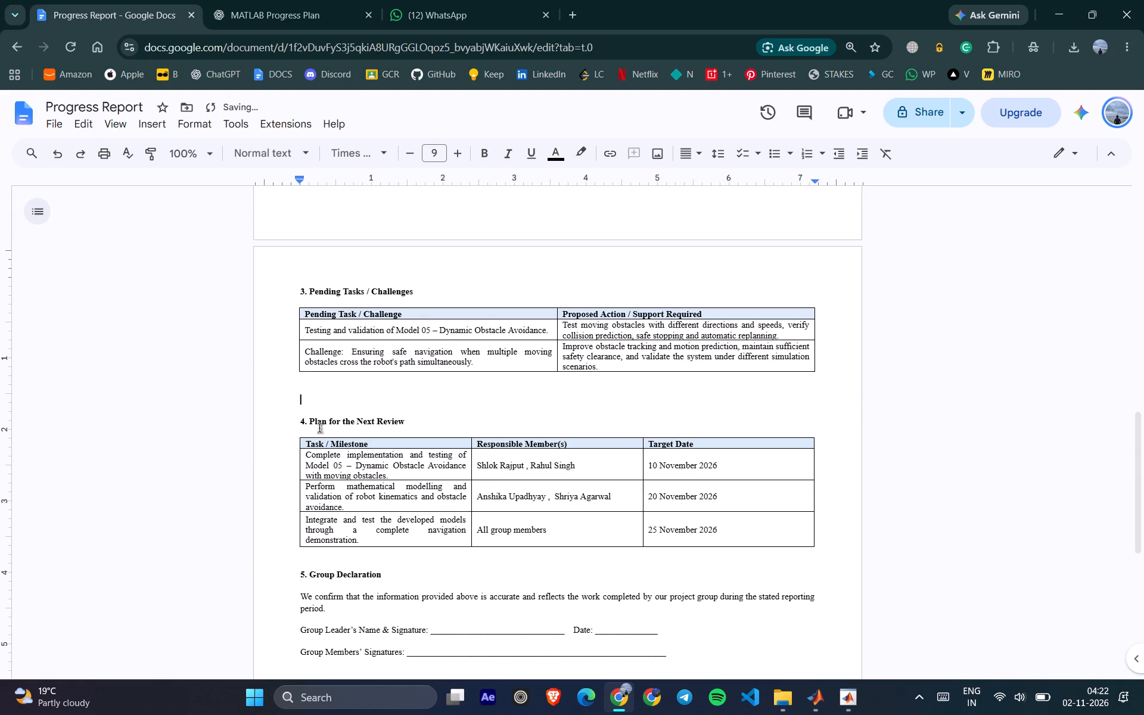
{"action": "scroll", "coordinate": [395, 475], "scroll_direction": "down", "scroll_amount": 3}
{"action": "scroll", "coordinate": [378, 482], "scroll_direction": "up", "scroll_amount": 11}
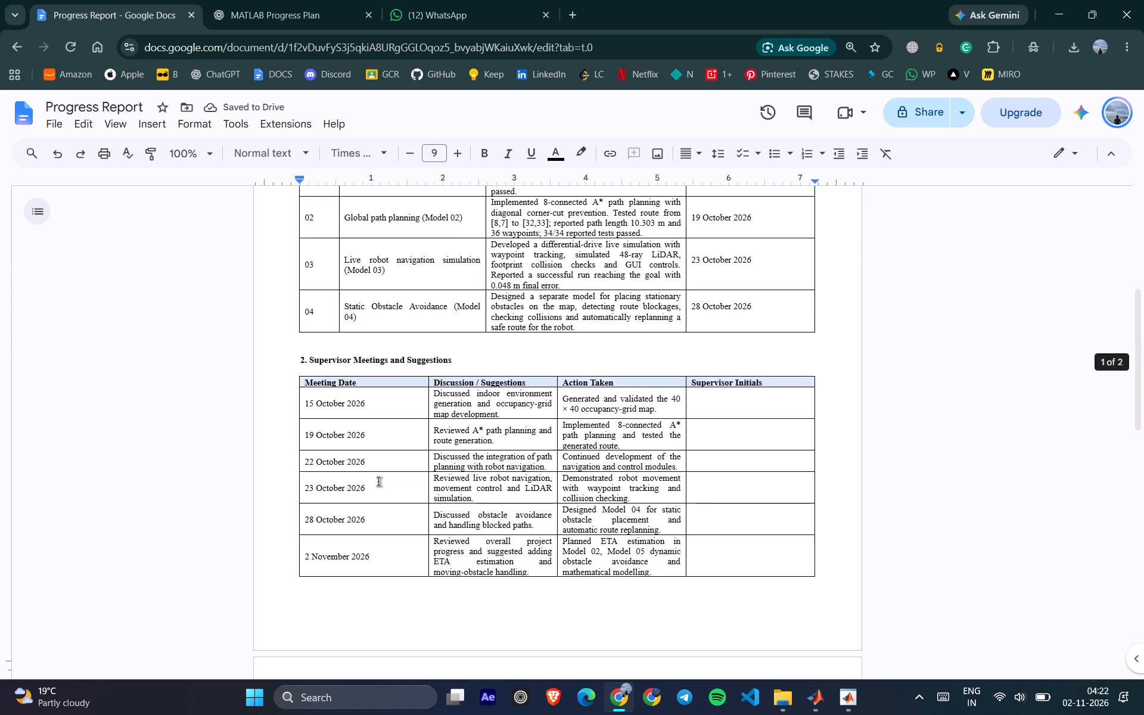
{"action": "scroll", "coordinate": [378, 481], "scroll_direction": "up", "scroll_amount": 4}
{"action": "scroll", "coordinate": [510, 328], "scroll_direction": "up", "scroll_amount": 2}
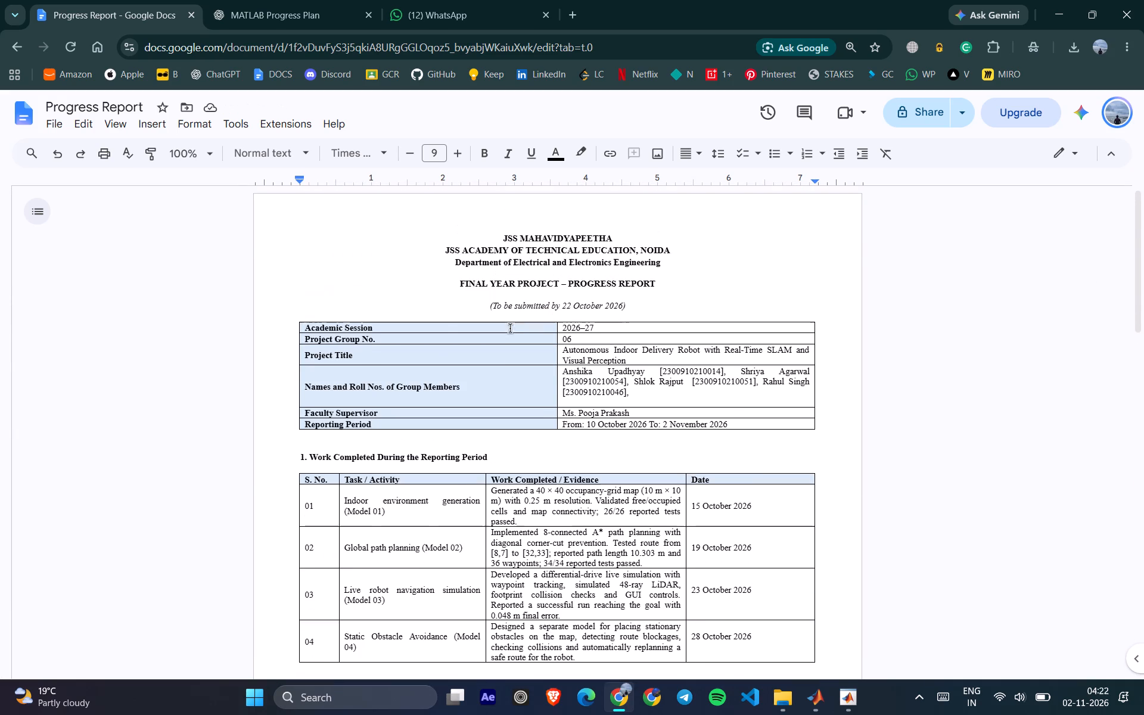
{"action": "left_click", "coordinate": [55, 122]}
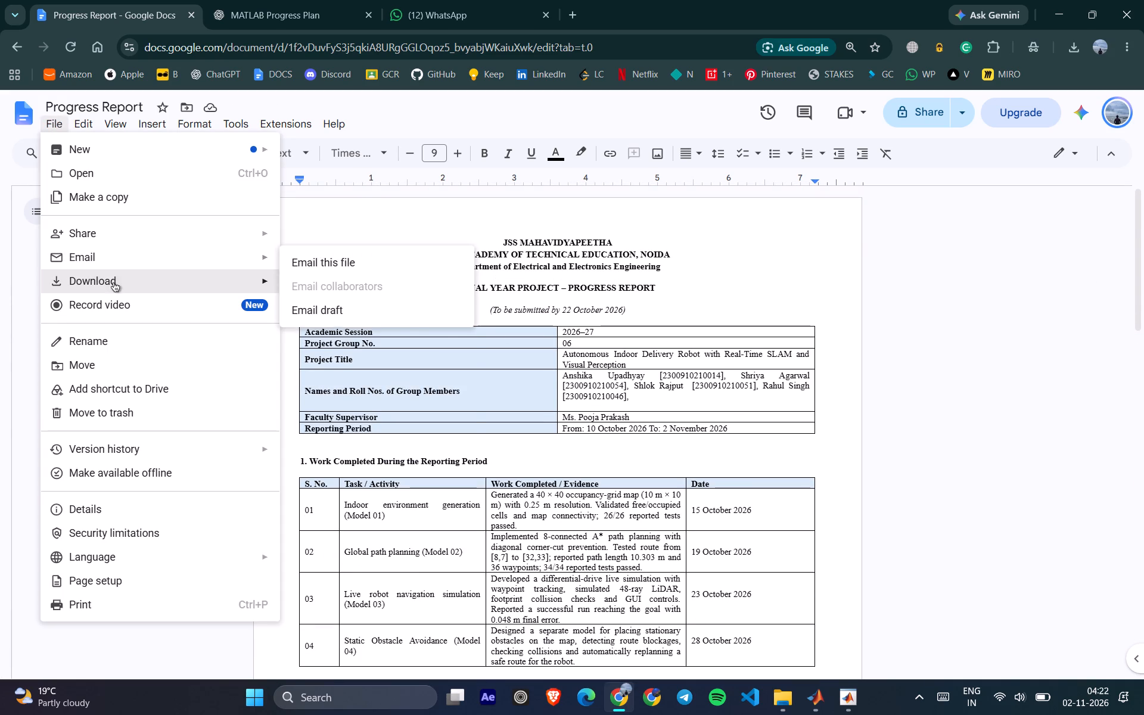
{"action": "left_click", "coordinate": [101, 283]}
{"action": "left_click", "coordinate": [359, 309]}
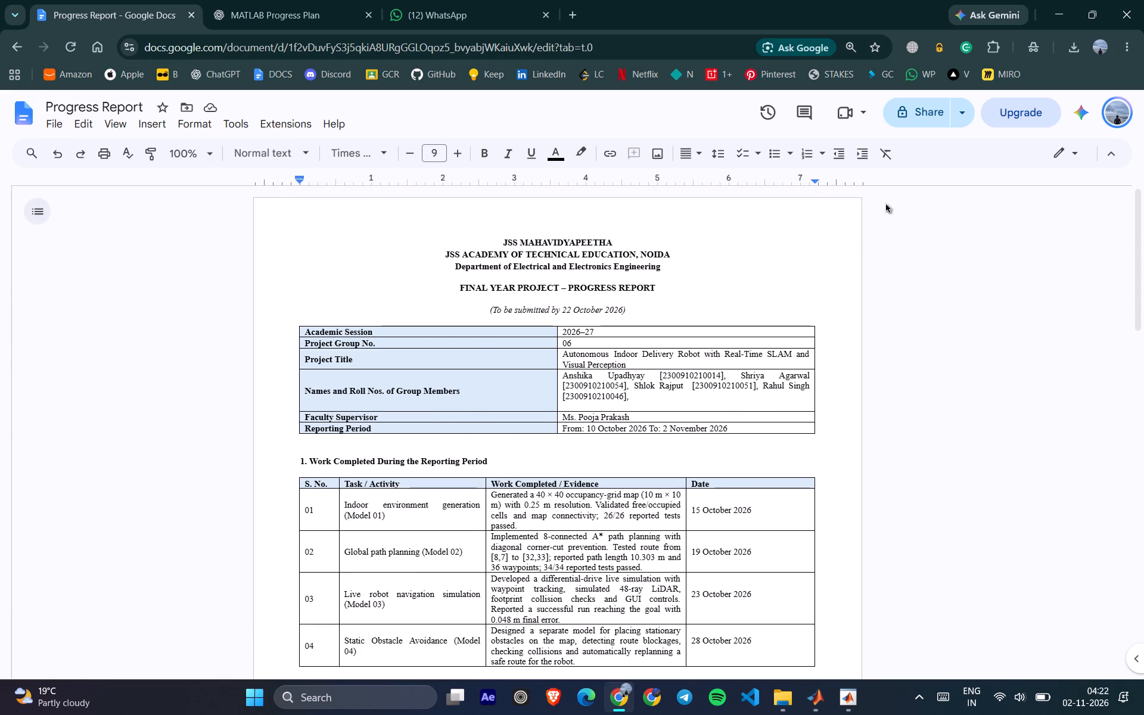
Open the newly downloaded Progress Report PDF, check the layout of both pages, and close it.
{"action": "left_click", "coordinate": [975, 86]}
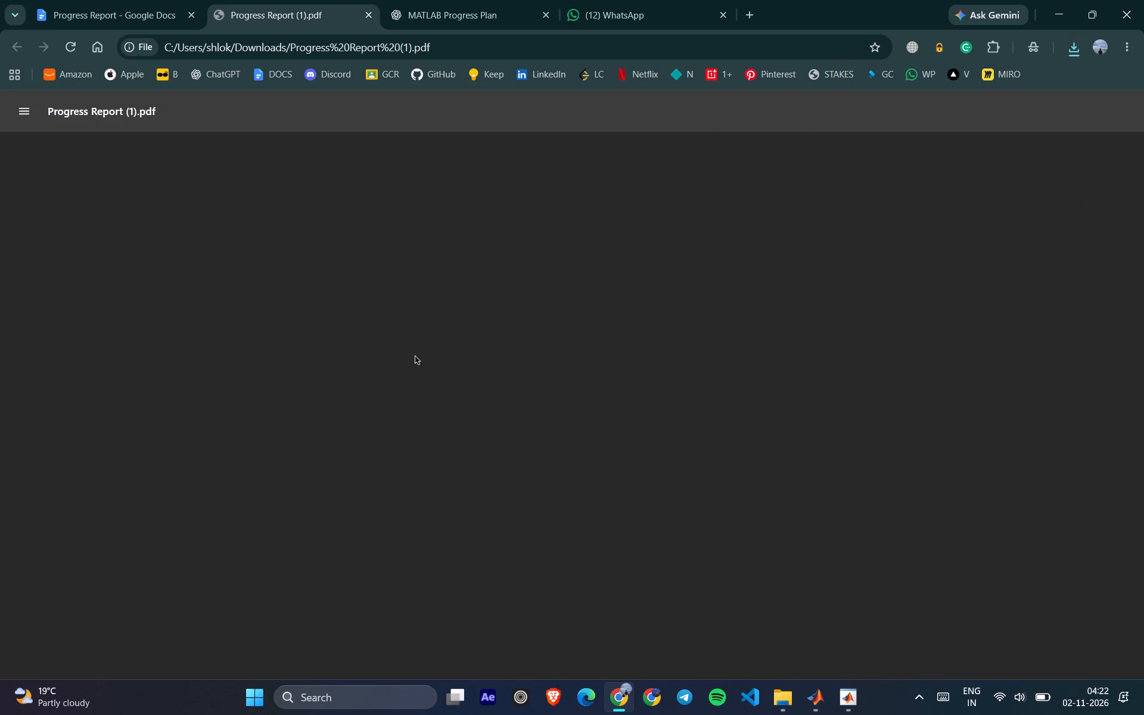
{"action": "scroll", "coordinate": [530, 386], "scroll_direction": "up", "scroll_amount": 2}
{"action": "scroll", "coordinate": [414, 318], "scroll_direction": "down", "scroll_amount": 1}
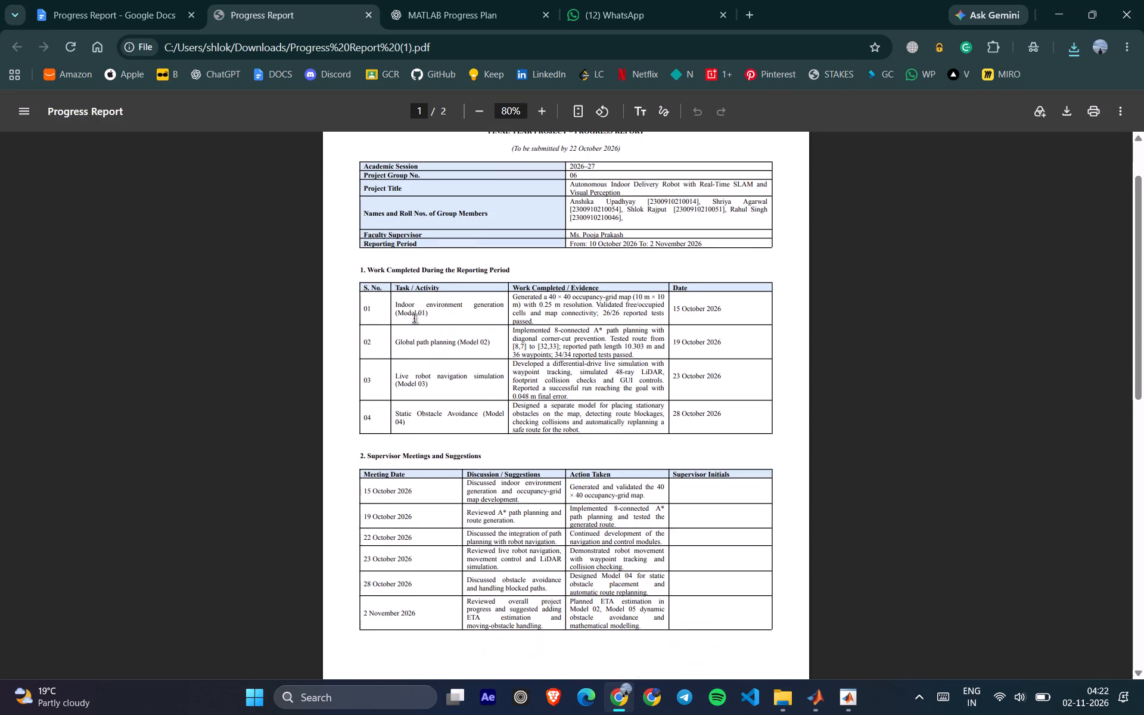
{"action": "scroll", "coordinate": [414, 318], "scroll_direction": "down", "scroll_amount": 13}
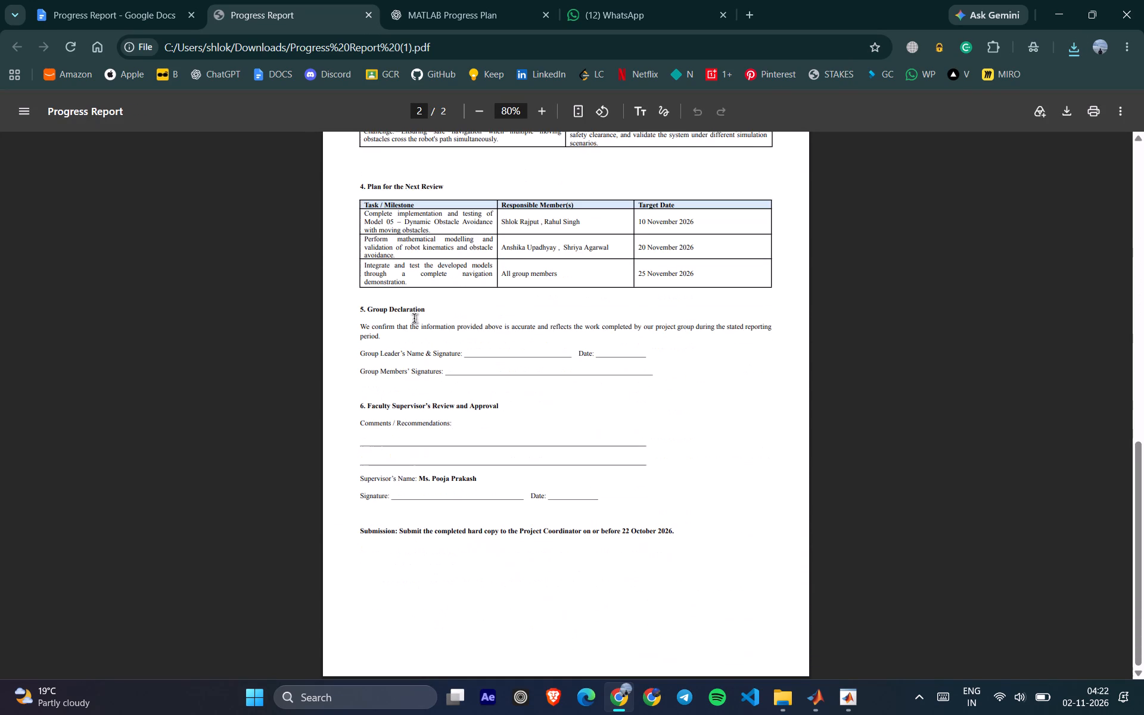
{"action": "middle_click", "coordinate": [277, 8]}
Switch to File Explorer and delete the older "Progress Report" PDF from the Downloads folder.
{"action": "left_click", "coordinate": [785, 688]}
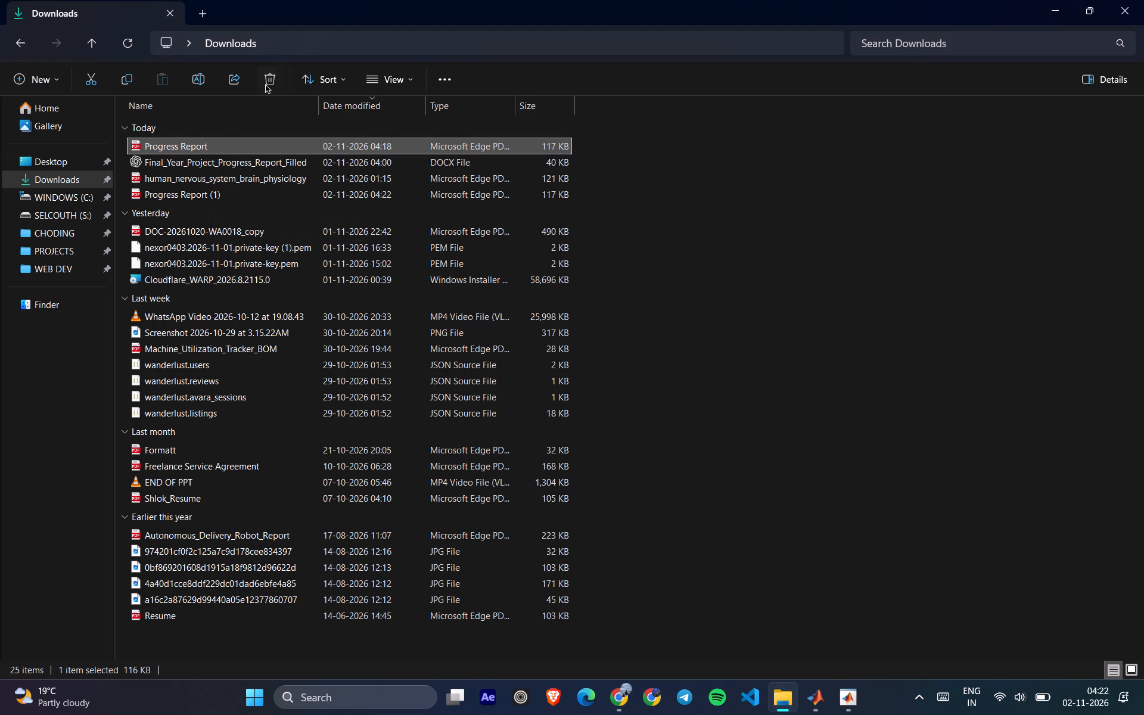
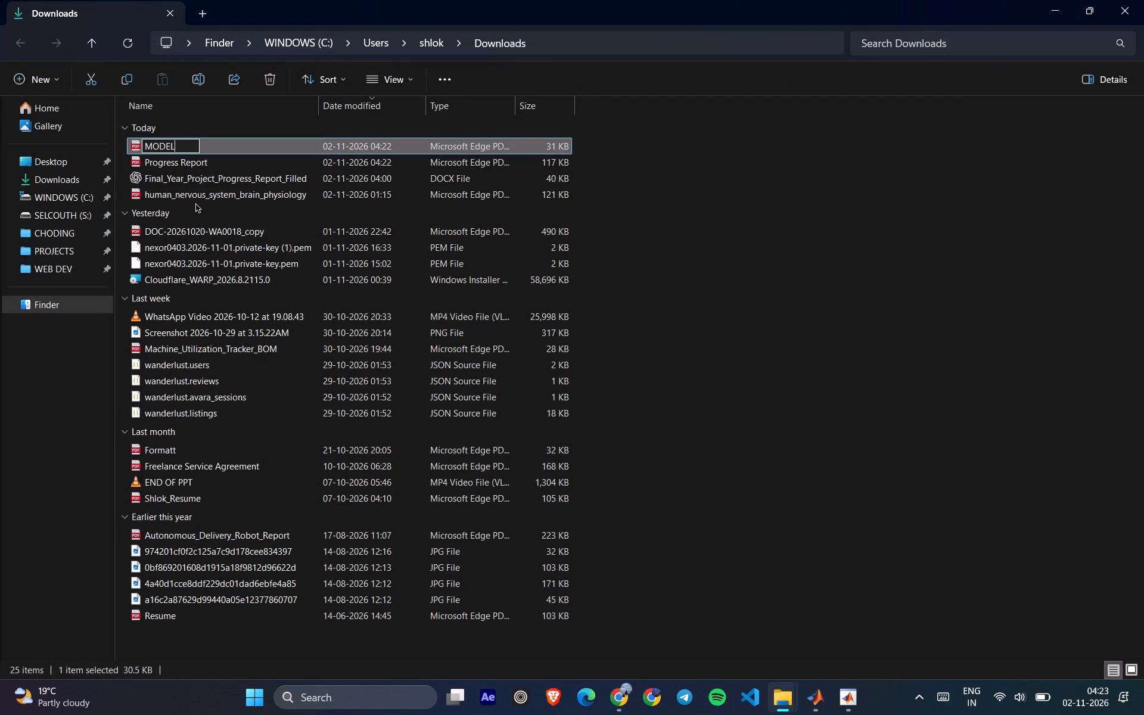
{"action": "key", "text": "space"}
{"action": "key", "text": "BackSpace"}
{"action": "type", "text": "S INFO"}
{"action": "key", "text": "space"}
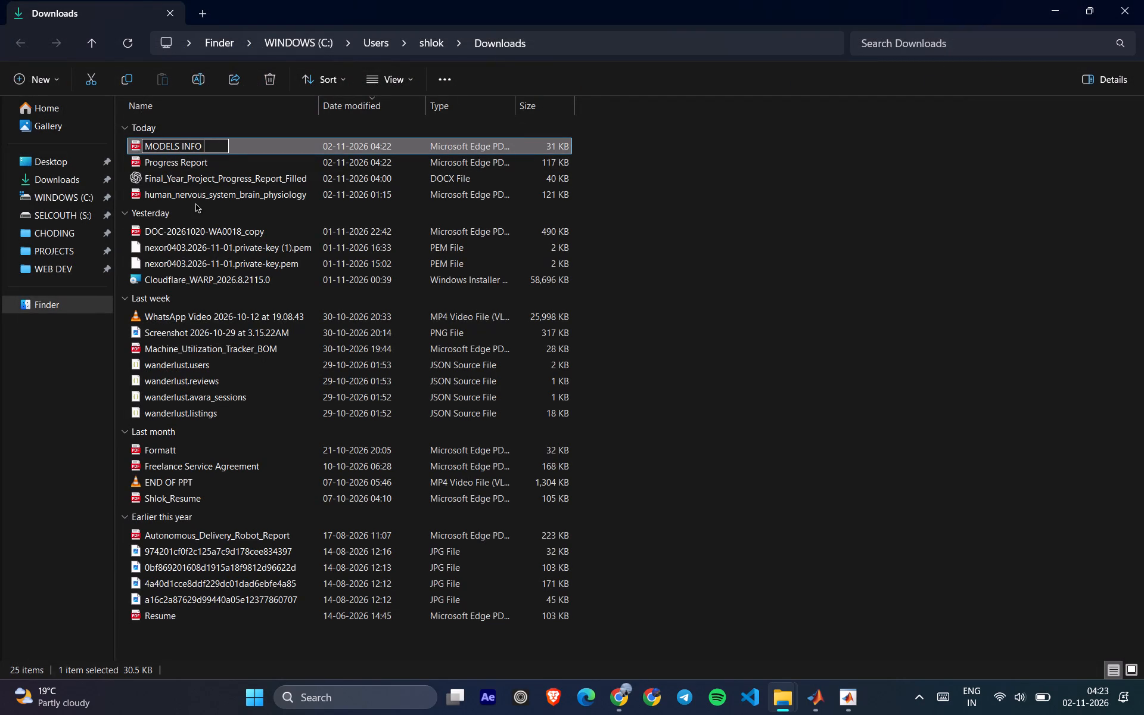
{"action": "type", "text": "1-74"}
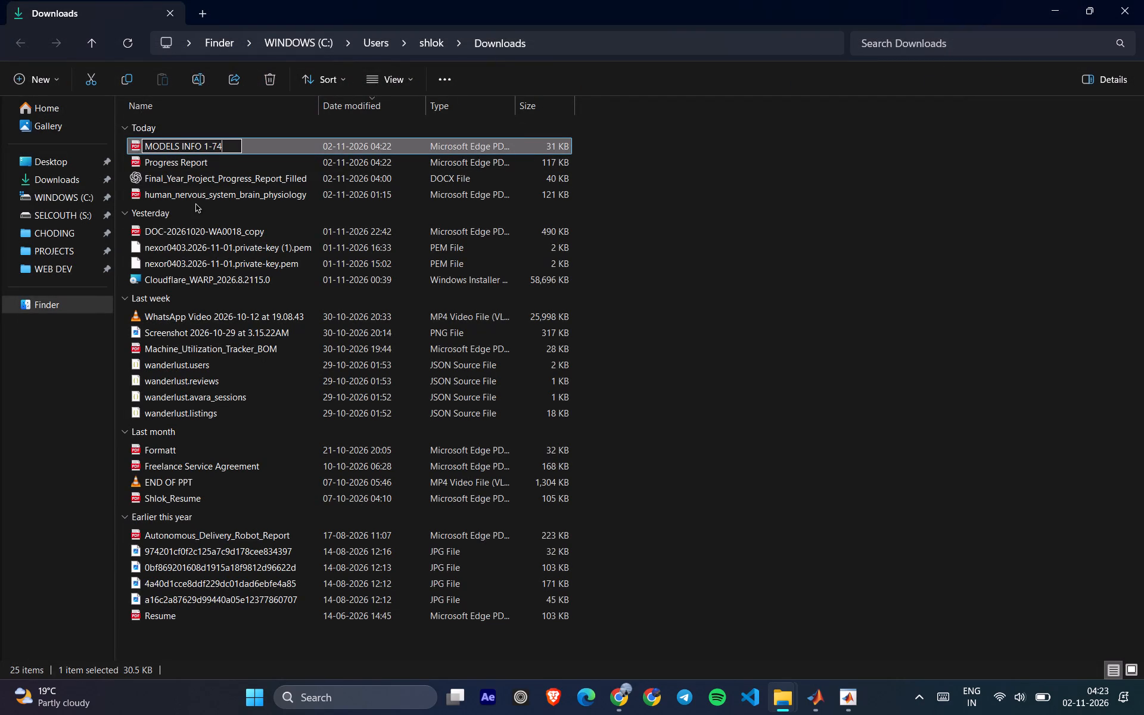
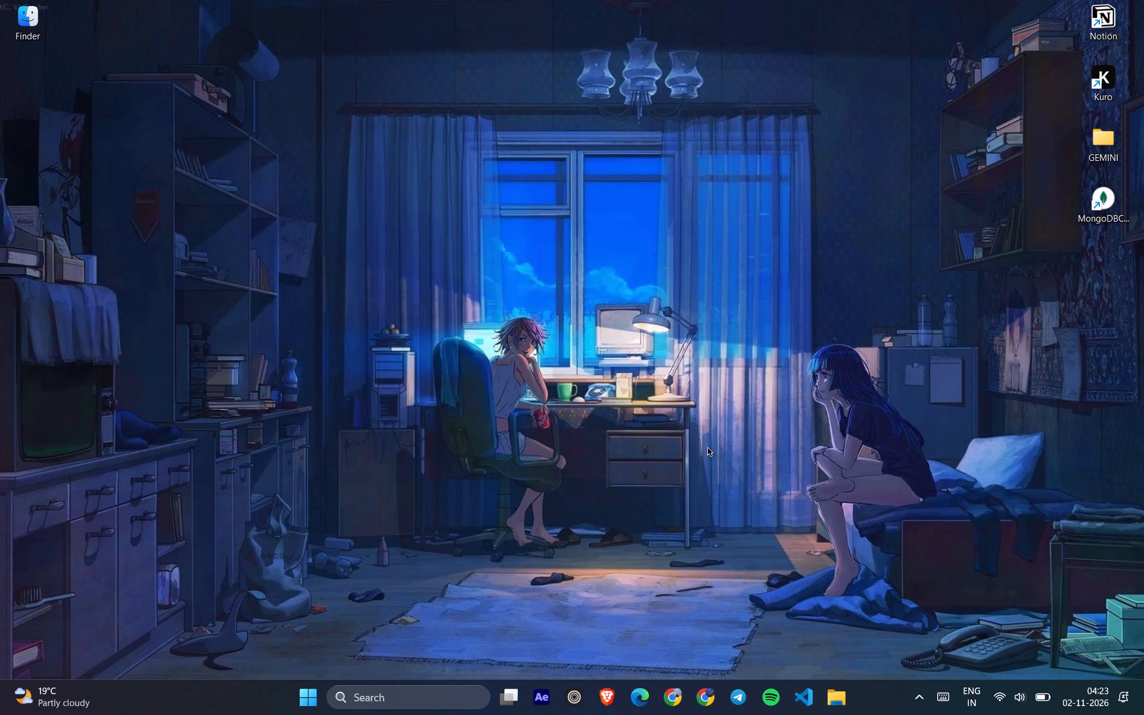
Open the Shut Down Windows dialog from the desktop.
{"action": "key", "text": "alt+F4"}
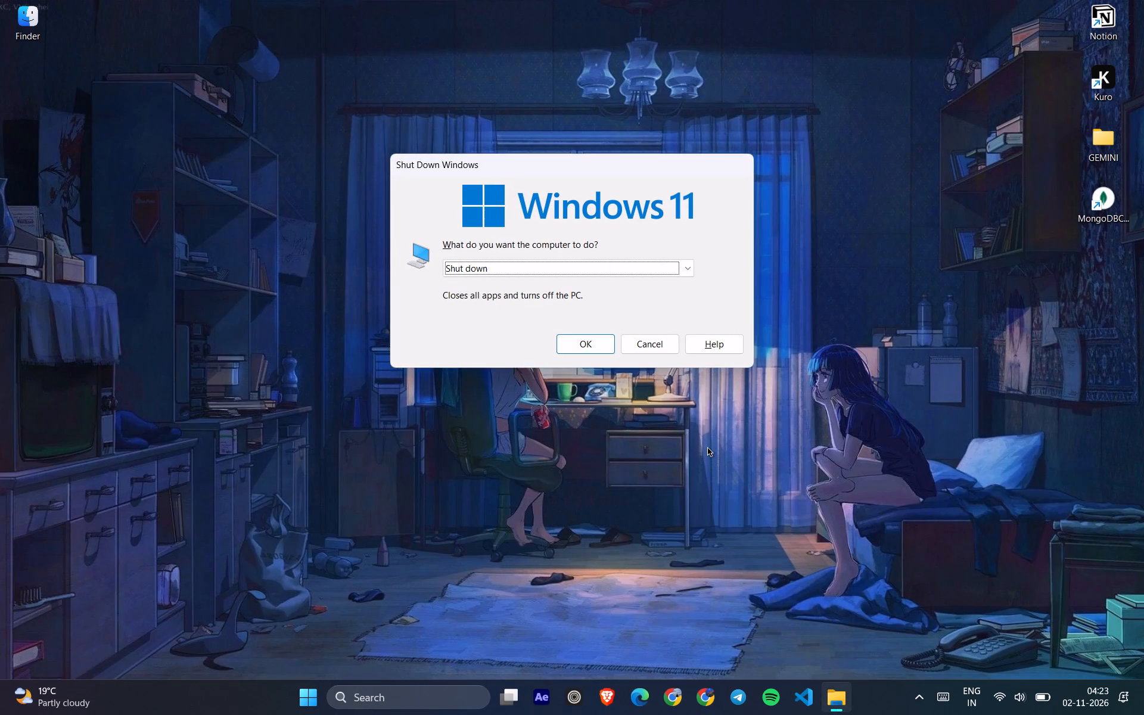